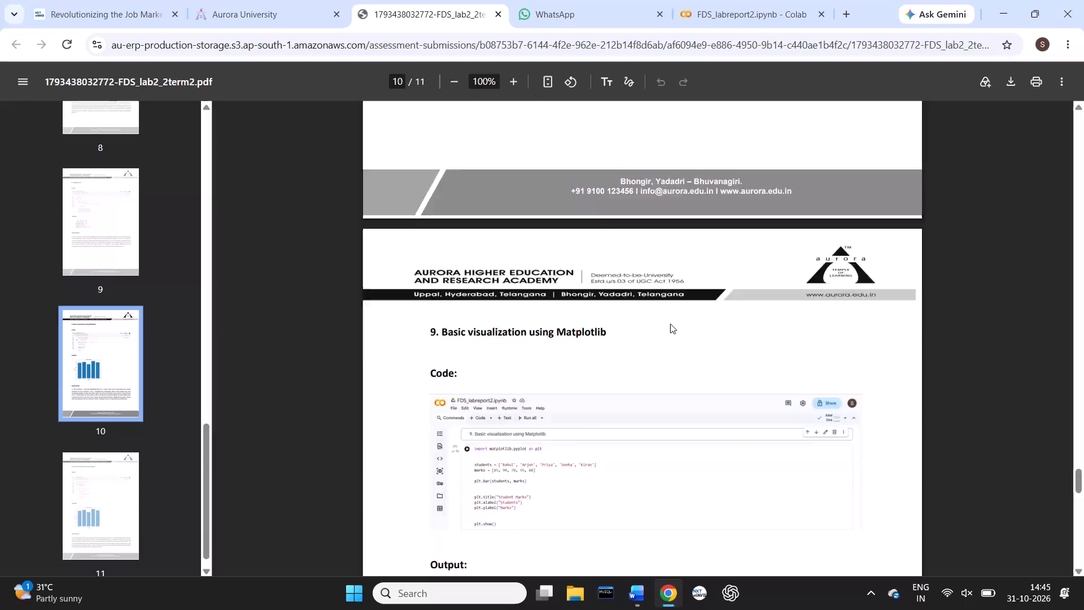
Close the submitted lab report PDF, the FDS_labreport2 Colab notebook and the FDS_lab2_2term2 Word document.
scroll(670, 324, "up", 9)
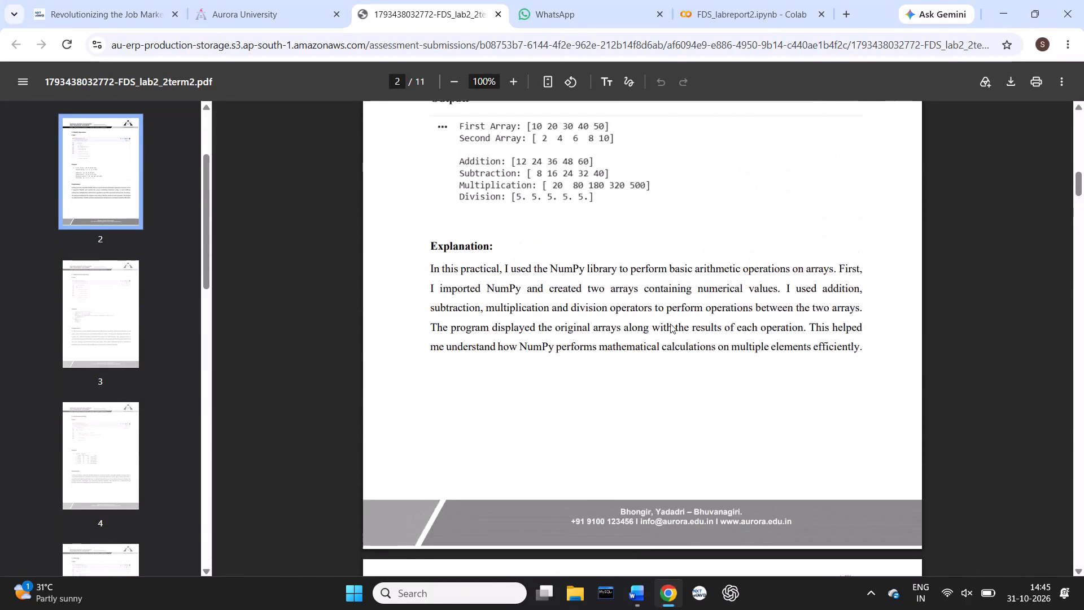
scroll(670, 324, "up", 5)
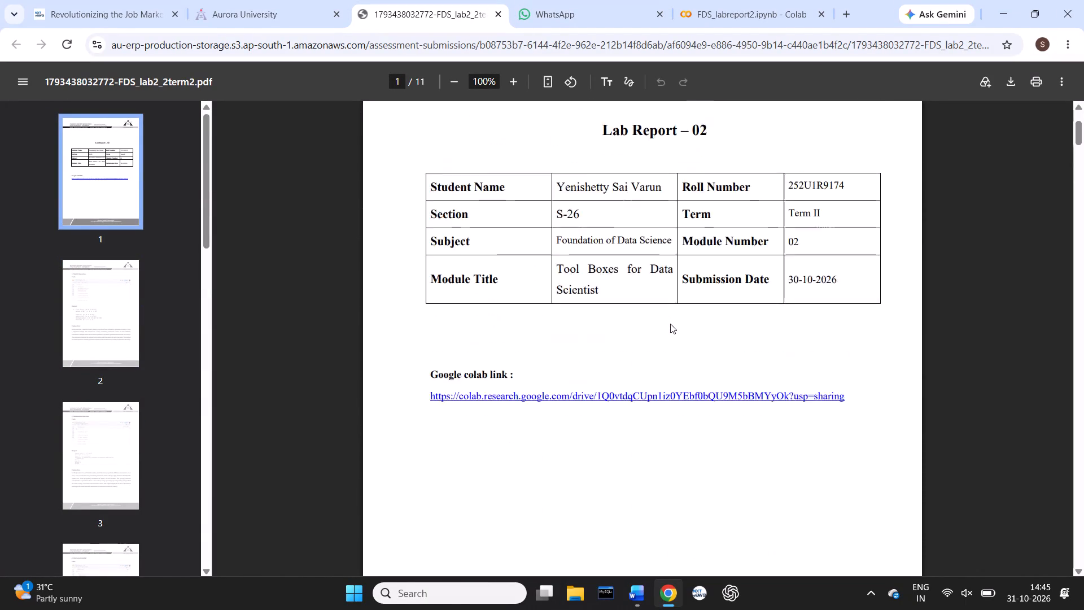
scroll(670, 324, "up", 2)
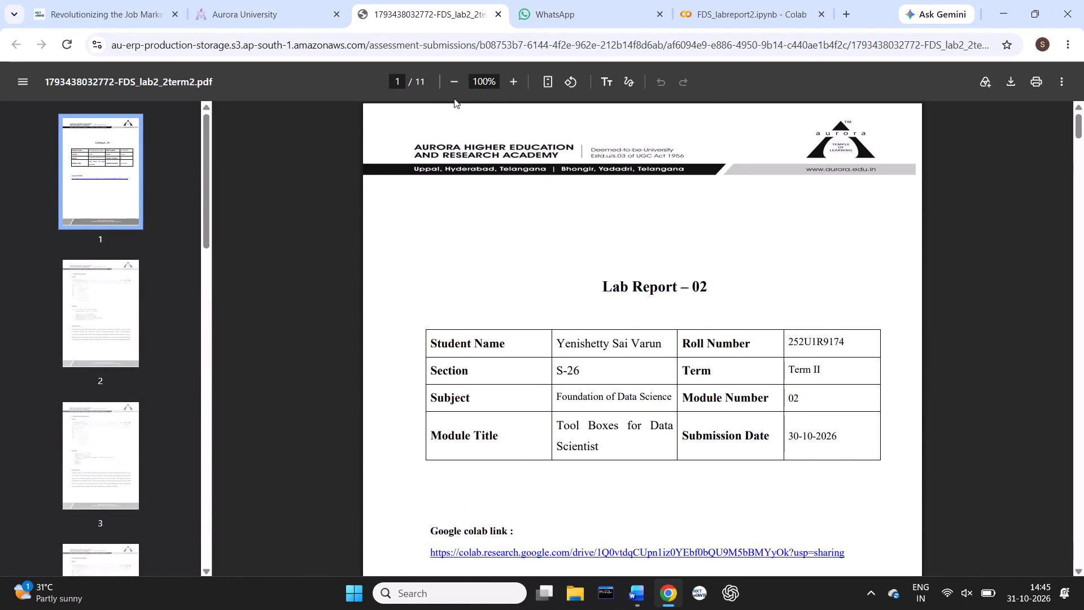
left_click(497, 14)
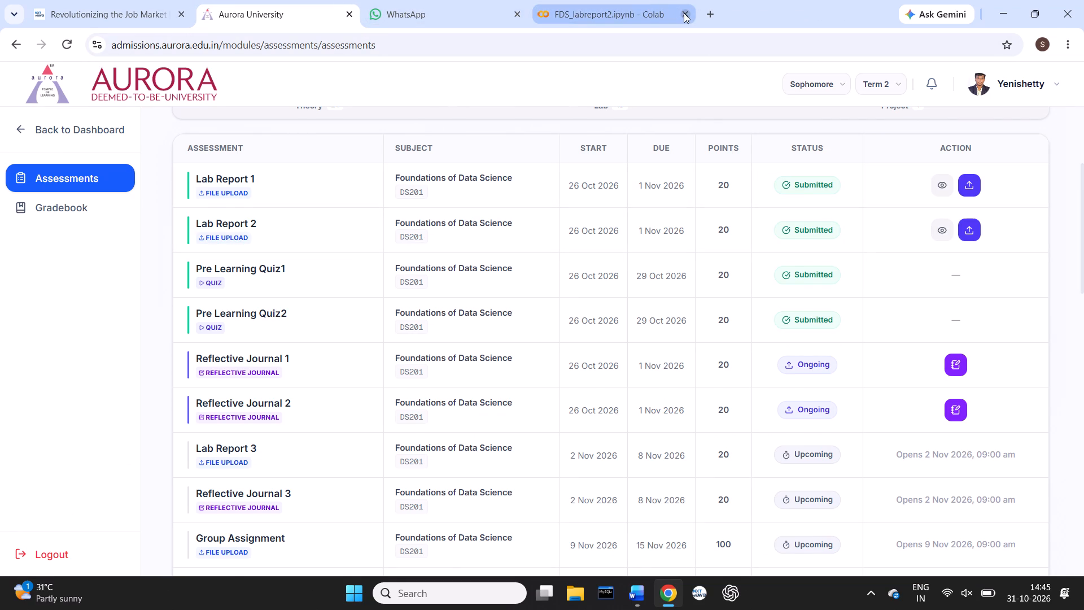
left_click(684, 13)
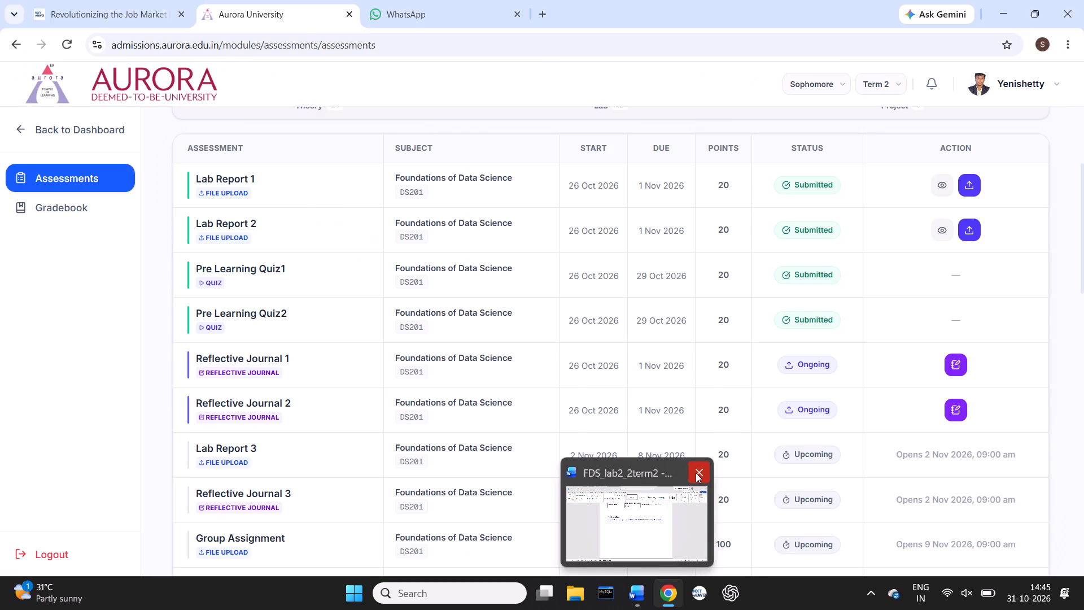
left_click(696, 473)
Return to the course overview and open the assessments list for Advanced Data Structures.
scroll(474, 359, "up", 3)
left_click(191, 220)
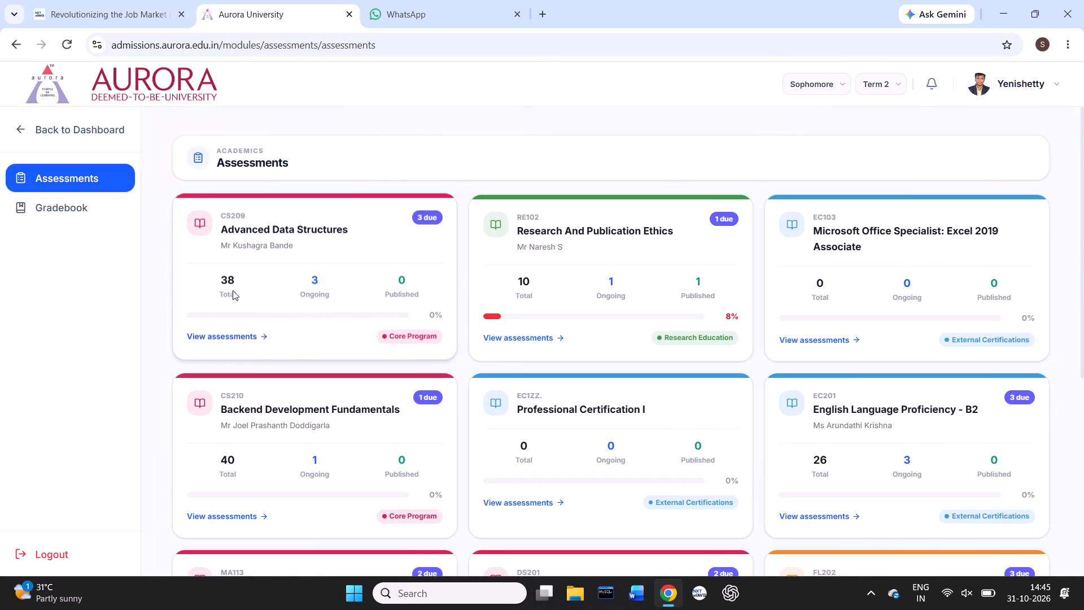
scroll(233, 290, "down", 1)
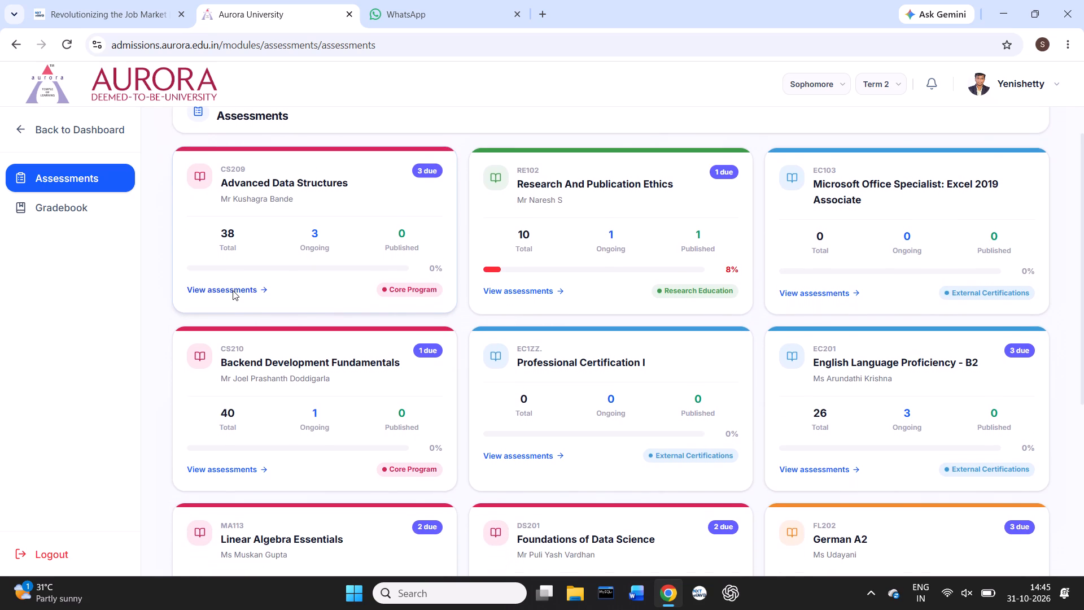
scroll(233, 290, "down", 3)
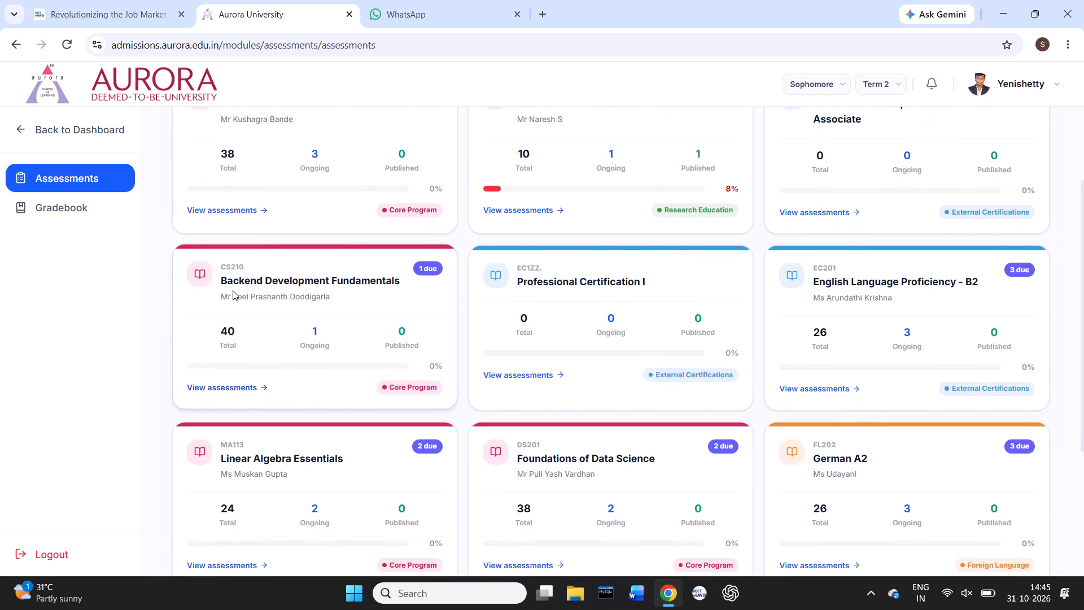
scroll(233, 290, "down", 1)
scroll(233, 290, "up", 1)
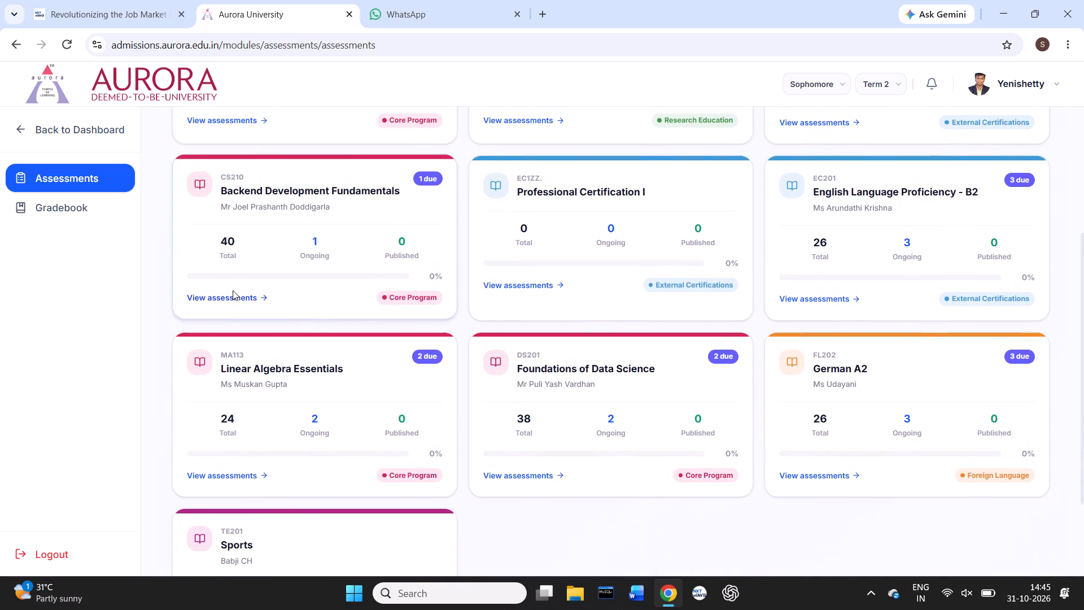
scroll(233, 290, "up", 1)
left_click(233, 290)
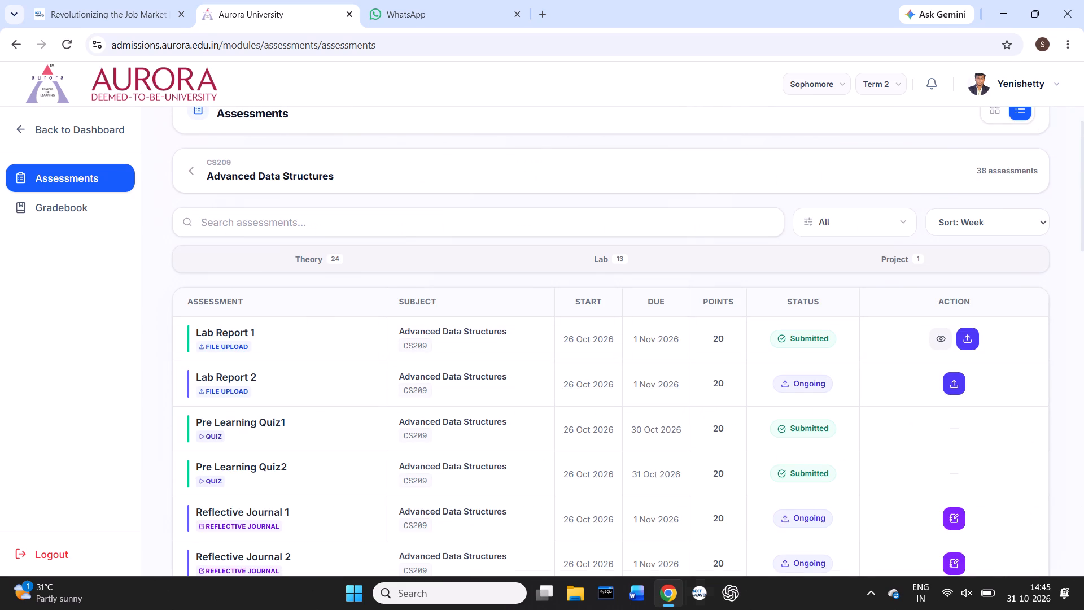
Open the recent document ADS_lab1_2term2 in Word and copy its cover and certificate pages.
left_click(637, 589)
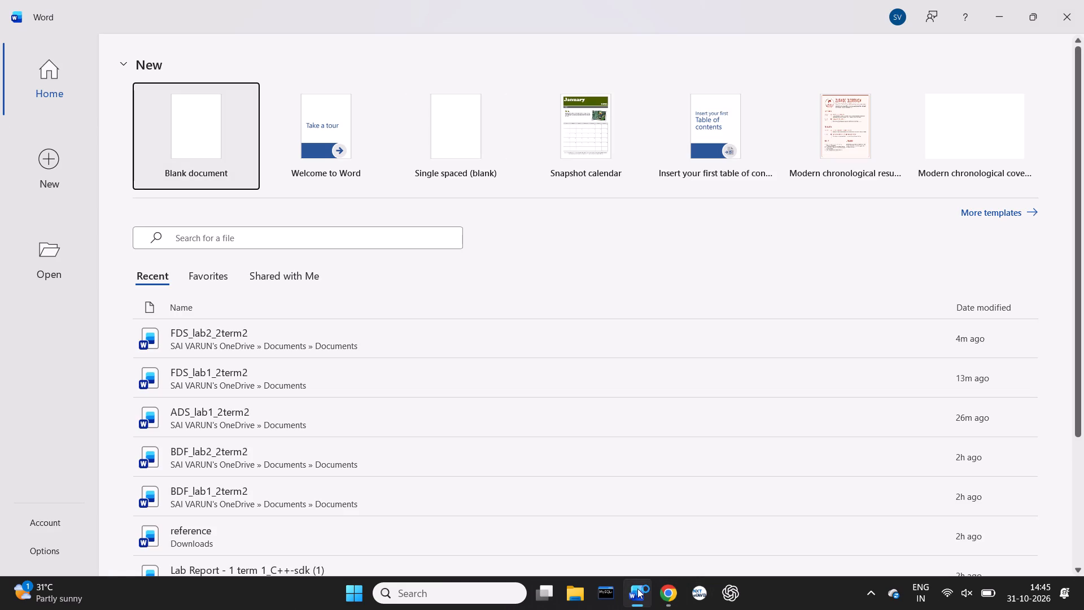
left_click(443, 433)
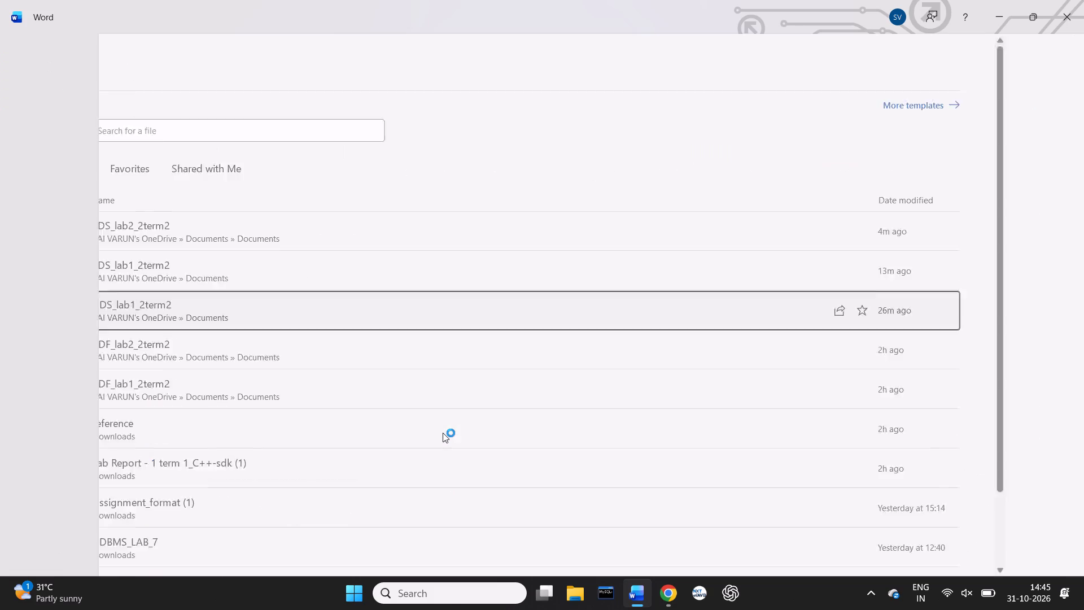
scroll(443, 433, "down", 3)
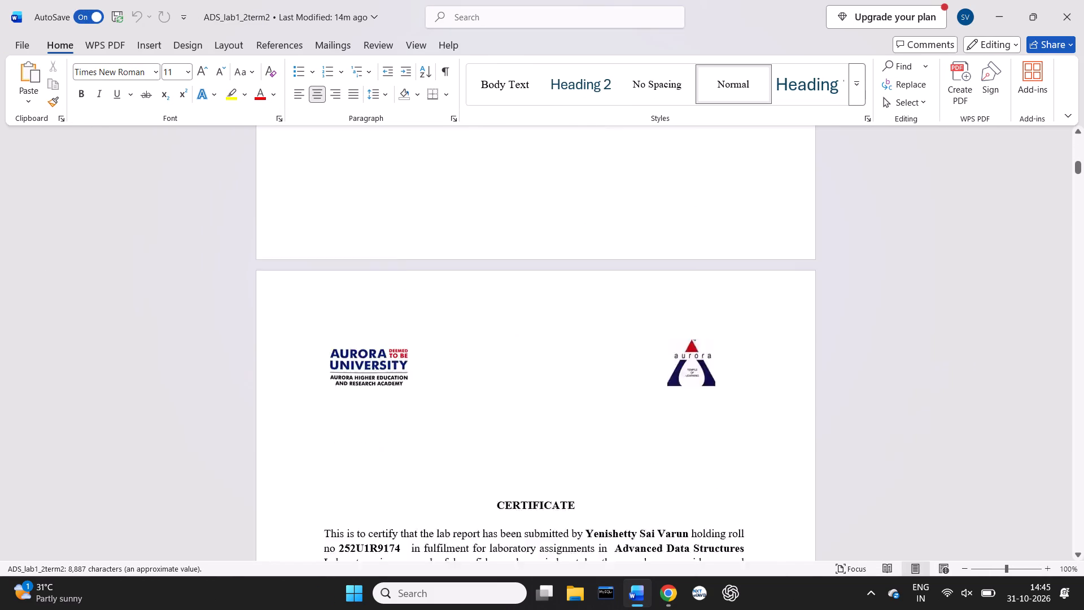
scroll(443, 433, "down", 1)
left_click_drag(427, 363, 383, 164)
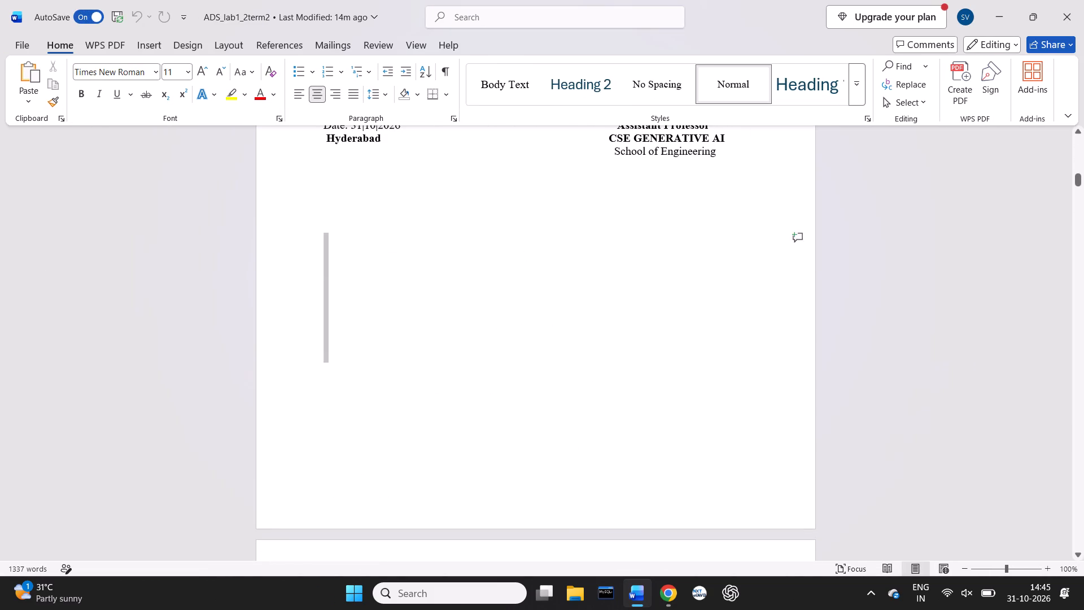
left_click_drag(383, 164, 402, 54)
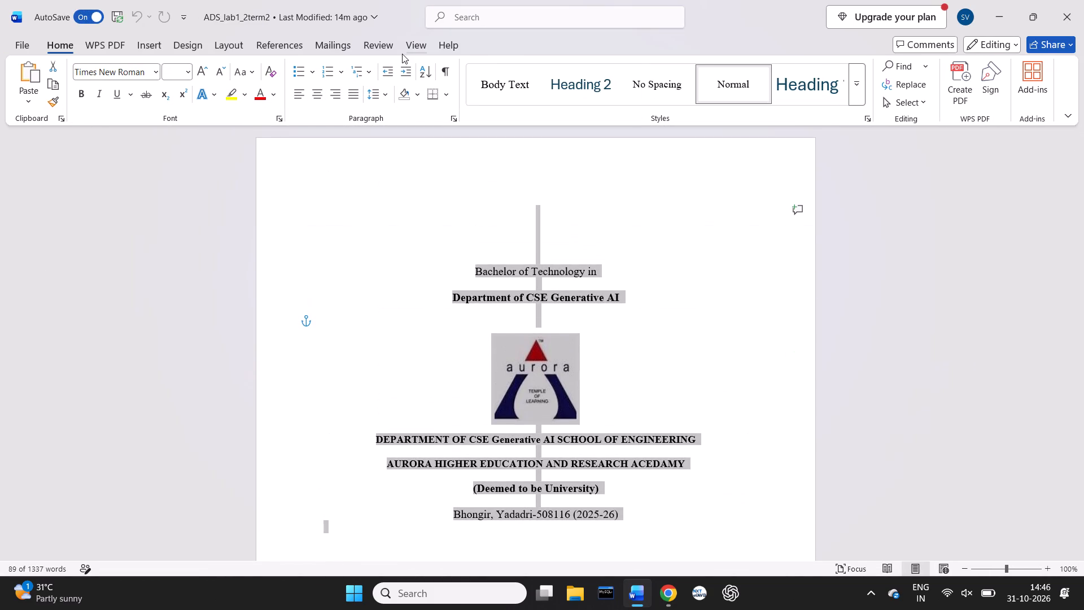
key("ctrl+c")
Create a blank document and paste the copied cover and certificate pages into it.
left_click(15, 42)
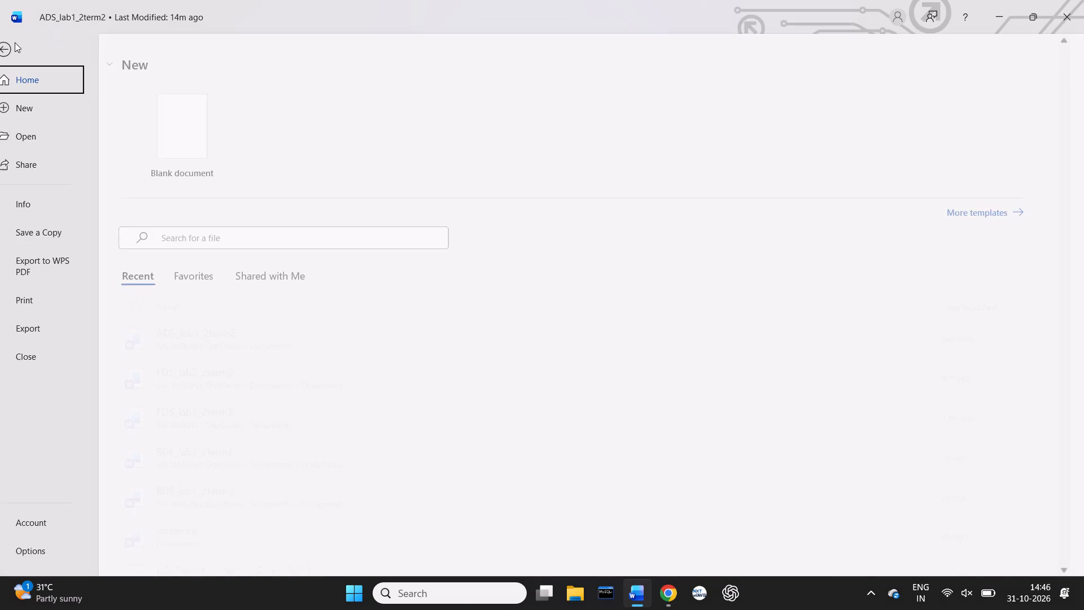
left_click(200, 128)
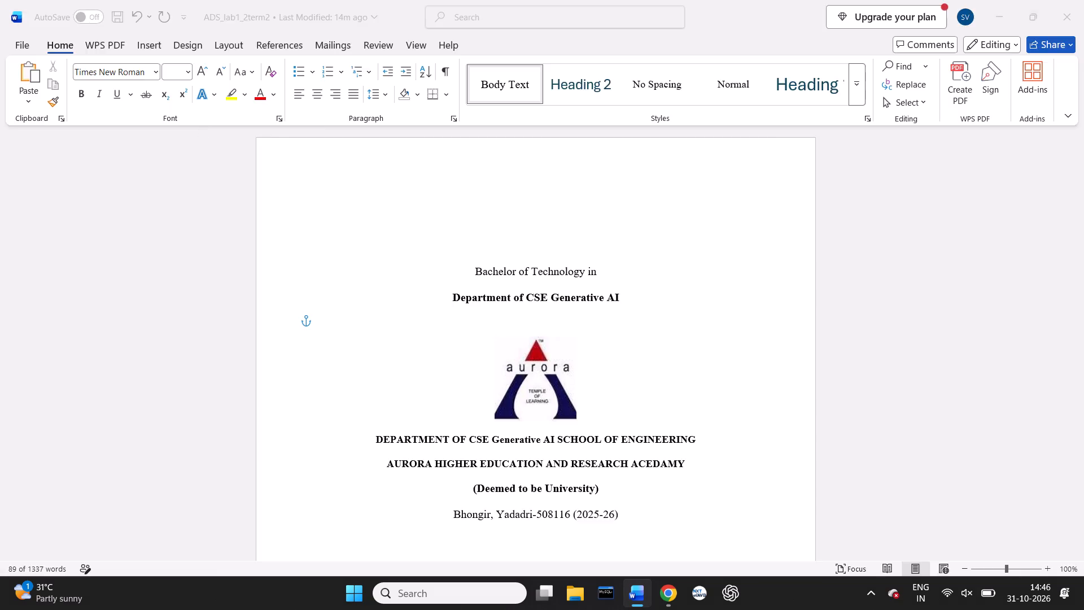
key("ctrl+v")
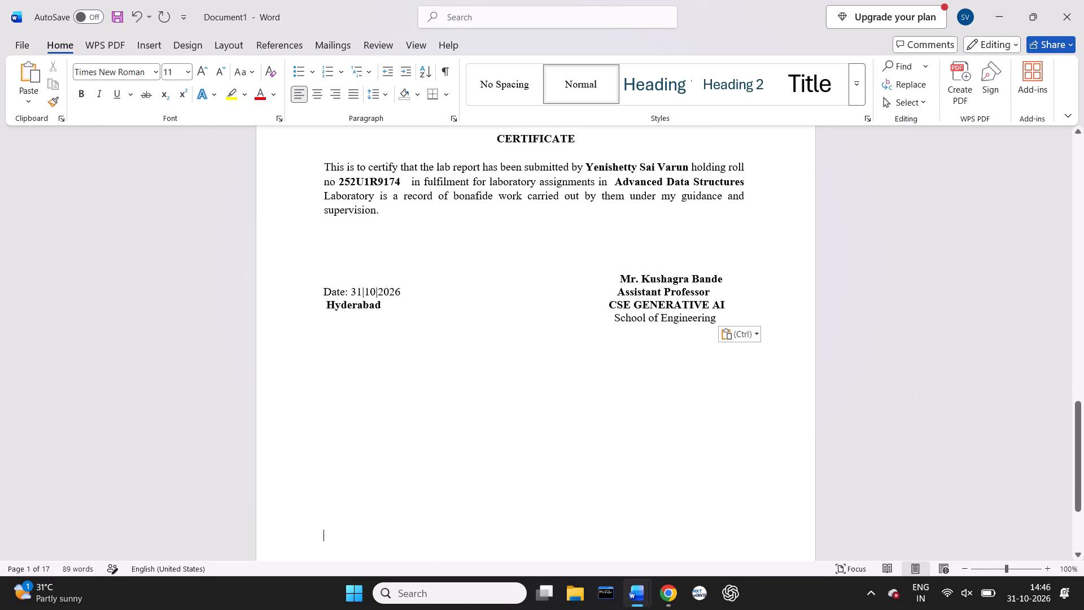
scroll(429, 296, "up", 9)
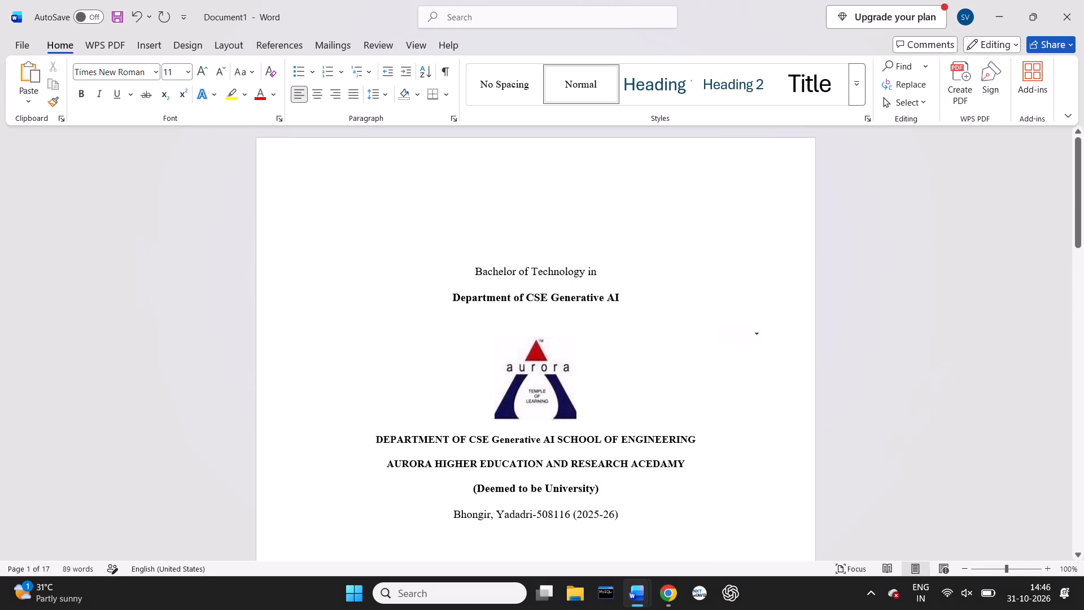
left_click(474, 273)
left_click_drag(474, 273, 576, 279)
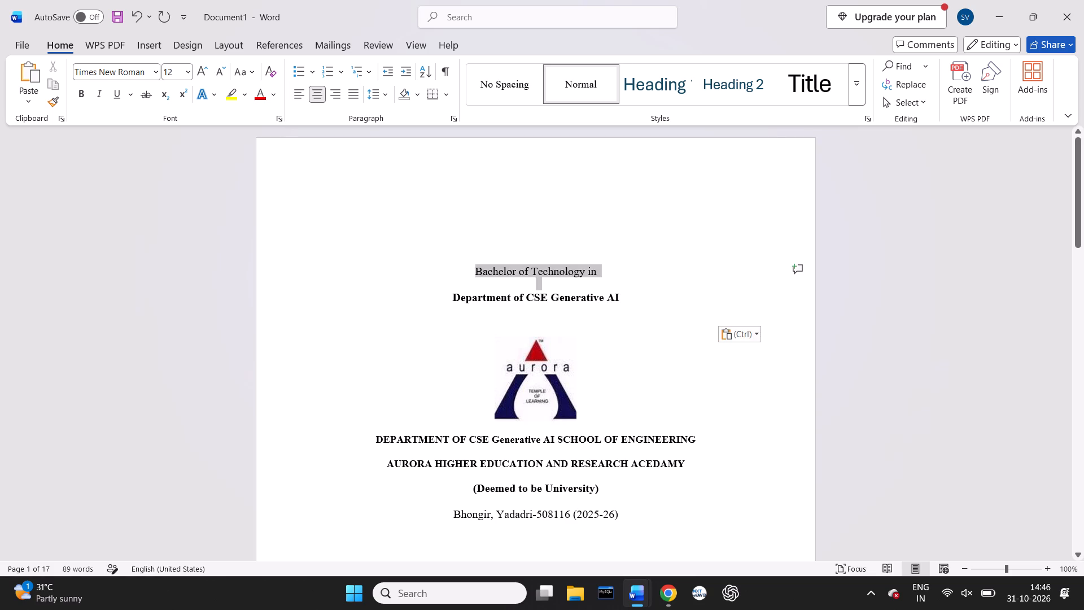
left_click_drag(576, 279, 577, 279)
left_click(556, 290)
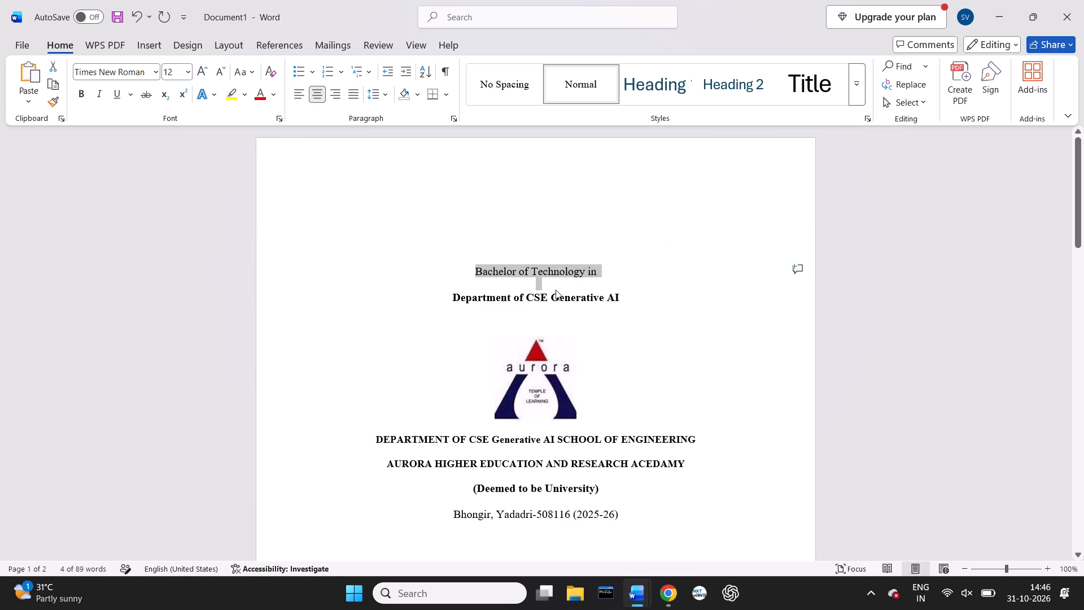
Add blank lines below the certificate to start a new third page.
scroll(556, 290, "down", 5)
left_click(550, 354)
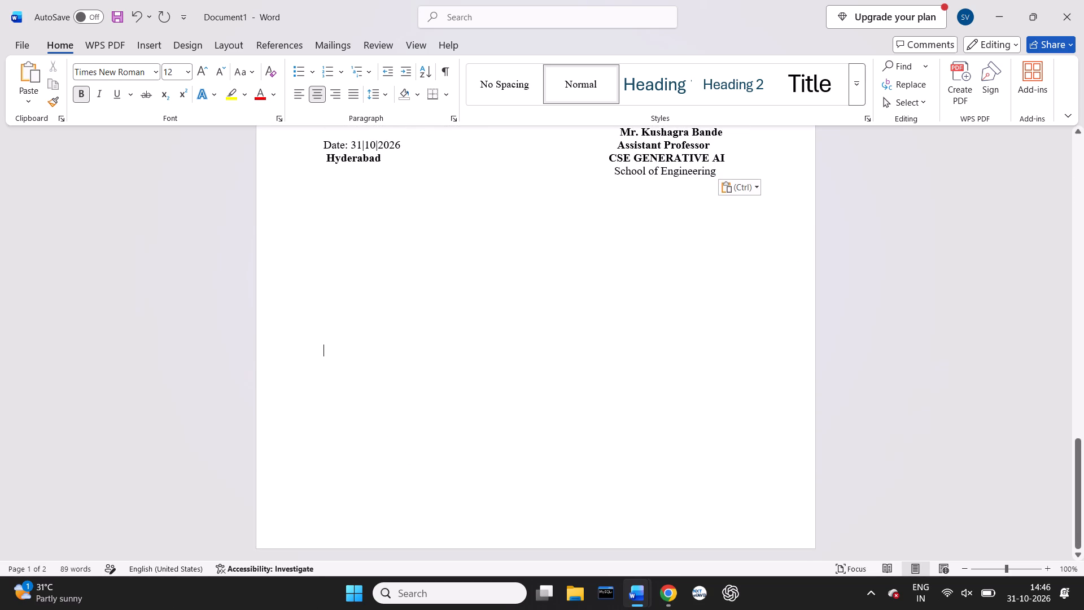
key("Return")
key("Return")
key("Return")
key("Return")
key("Return")
key("Return")
key("Return")
key("Return")
key("Return")
key("Return")
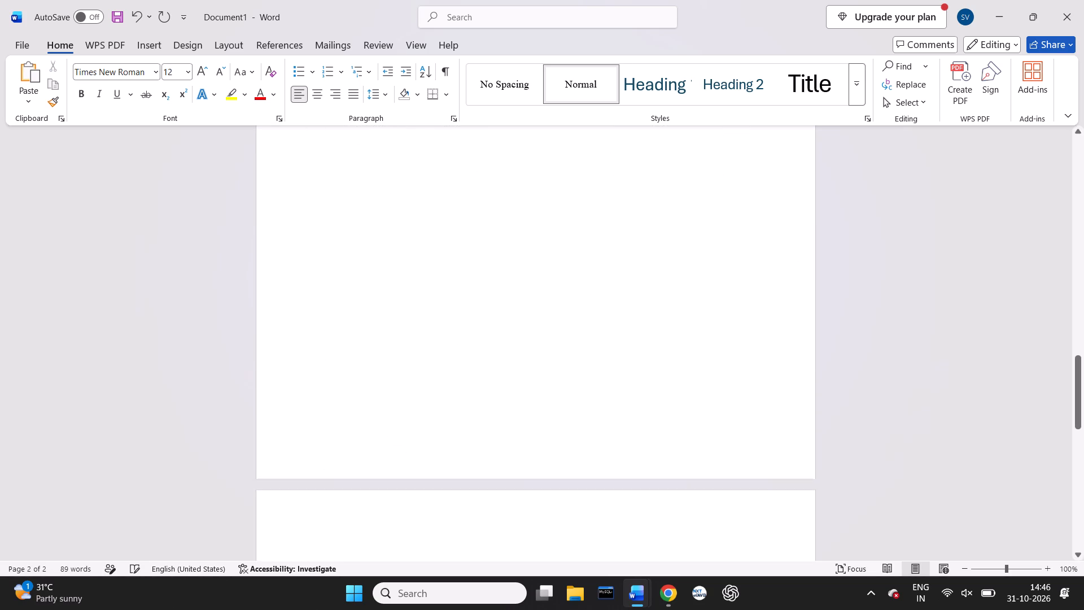
scroll(550, 354, "down", 1)
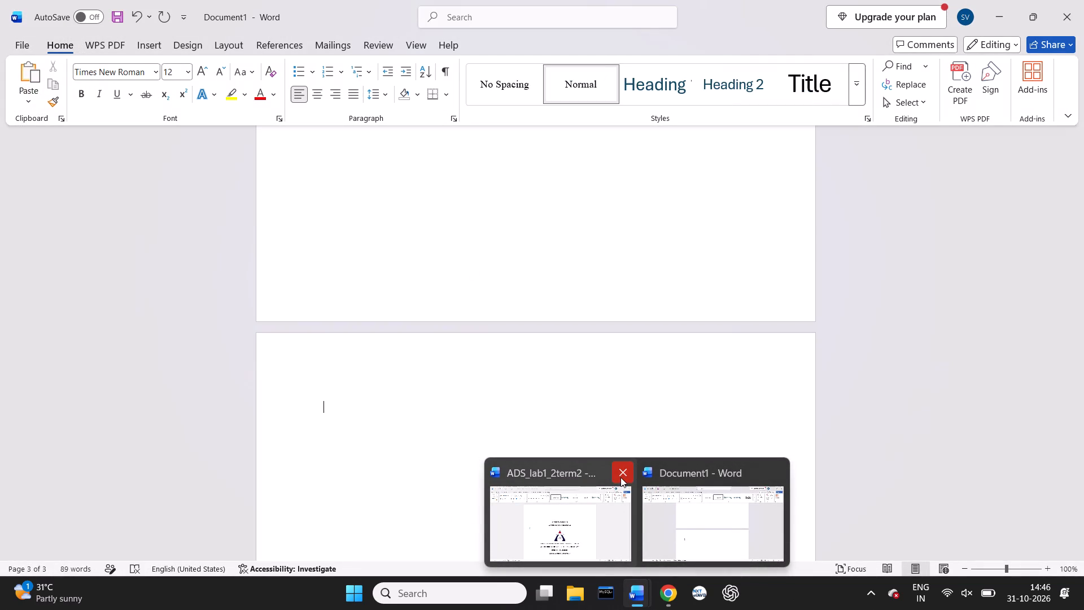
Close the ADS_lab1_2term2 document and return to the new document.
left_click(620, 477)
left_click(625, 531)
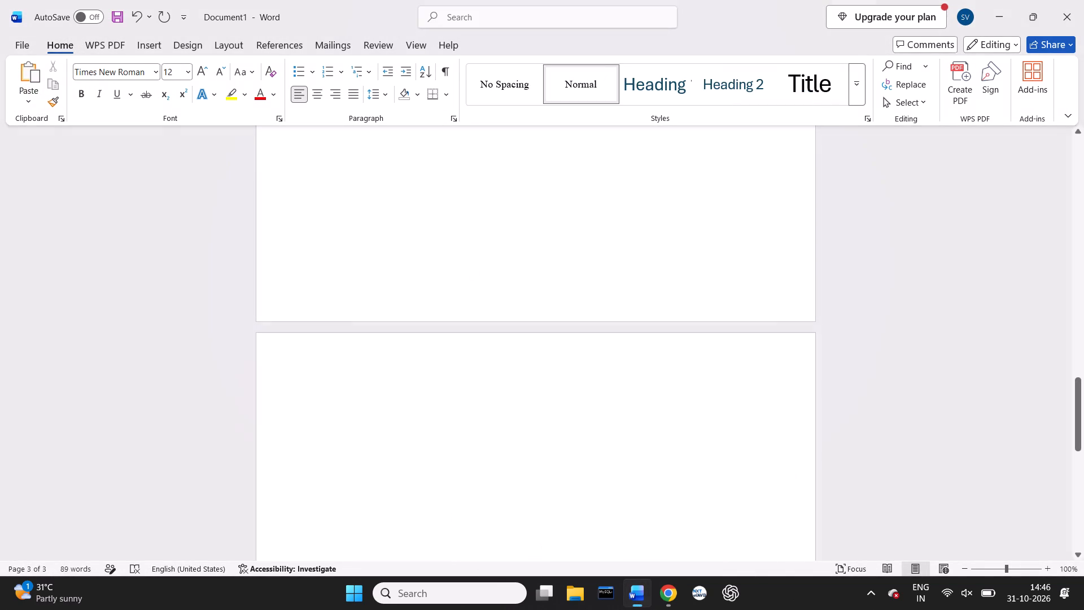
Search Word's files for "RE" and open the document named reference from Downloads.
left_click(29, 43)
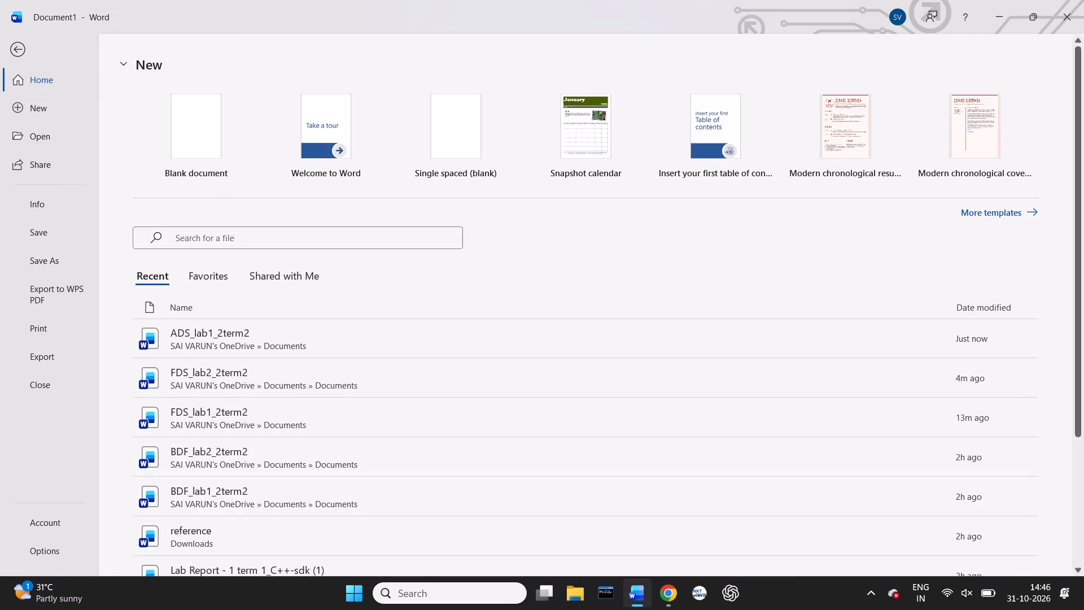
left_click(218, 234)
type("RE")
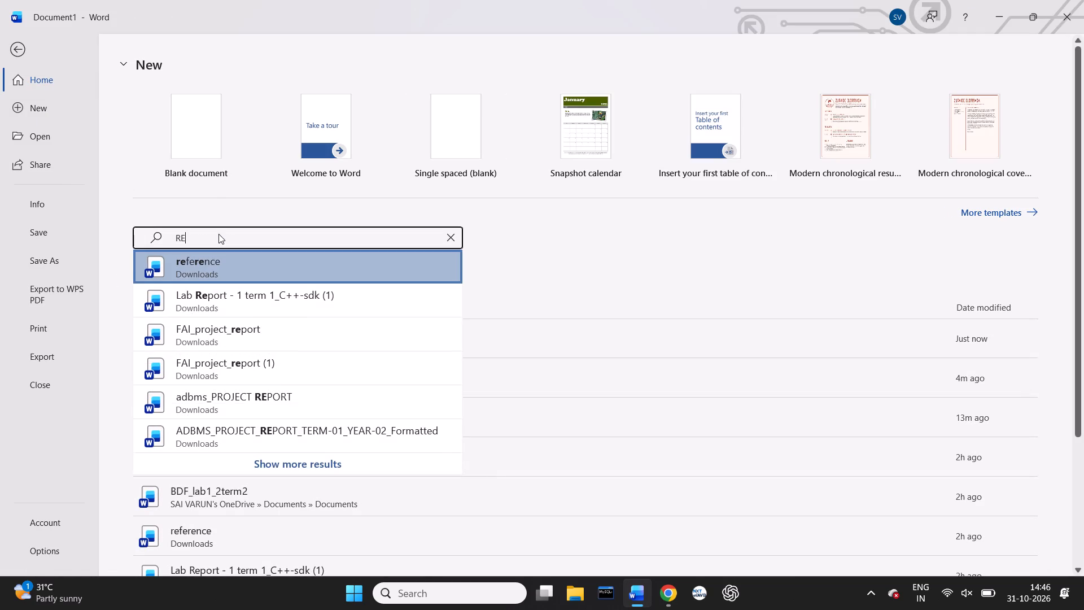
left_click(234, 264)
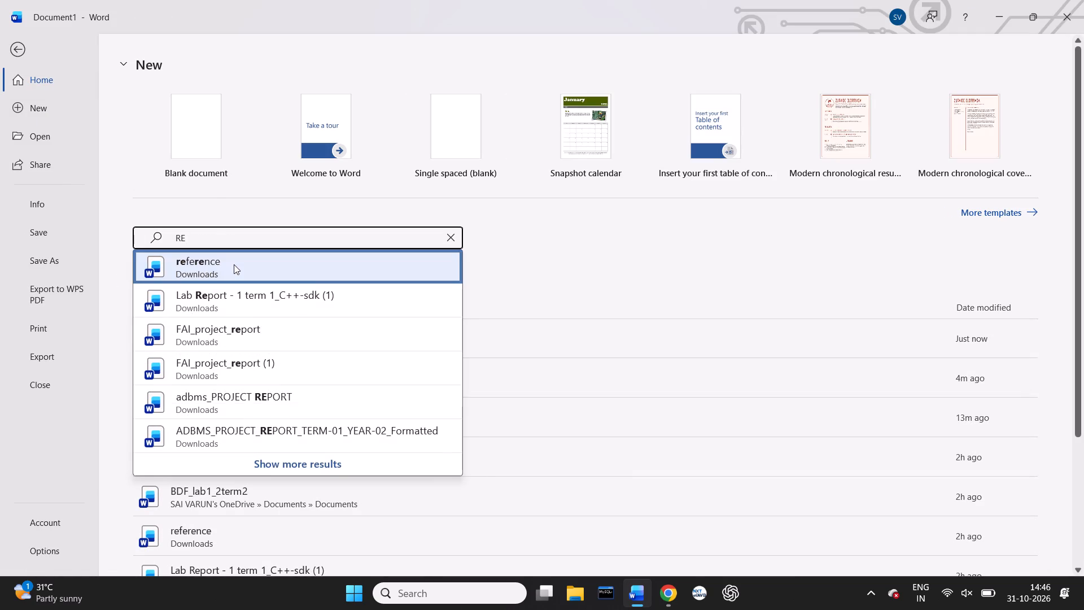
Copy the template section from the "Lap Report - 5" heading through item 2.1 under the list of experiments.
scroll(234, 264, "down", 2)
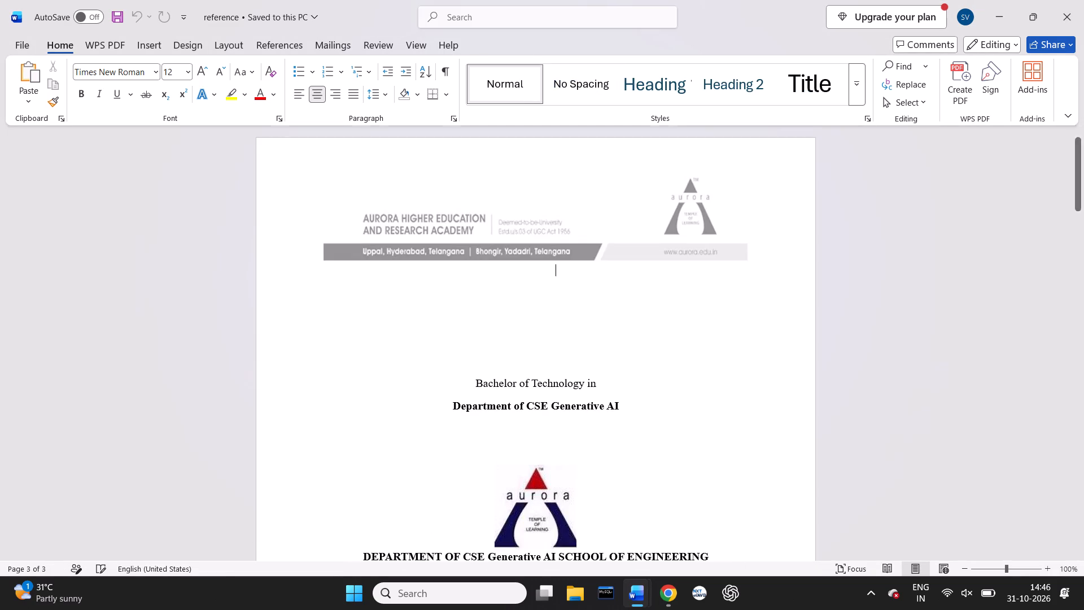
scroll(234, 264, "down", 5)
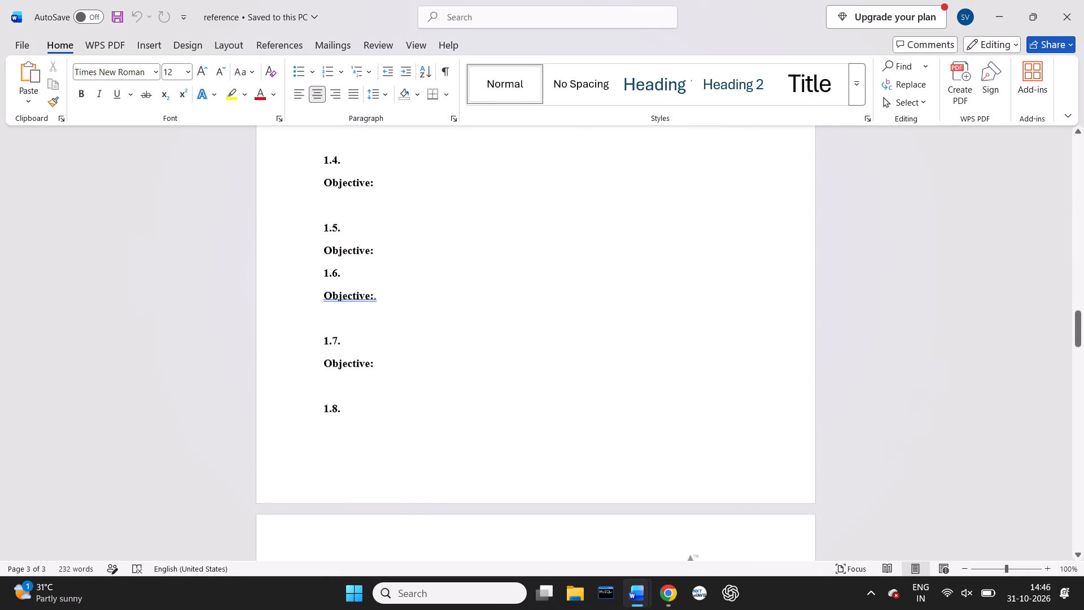
scroll(234, 264, "down", 1)
scroll(361, 412, "down", 1)
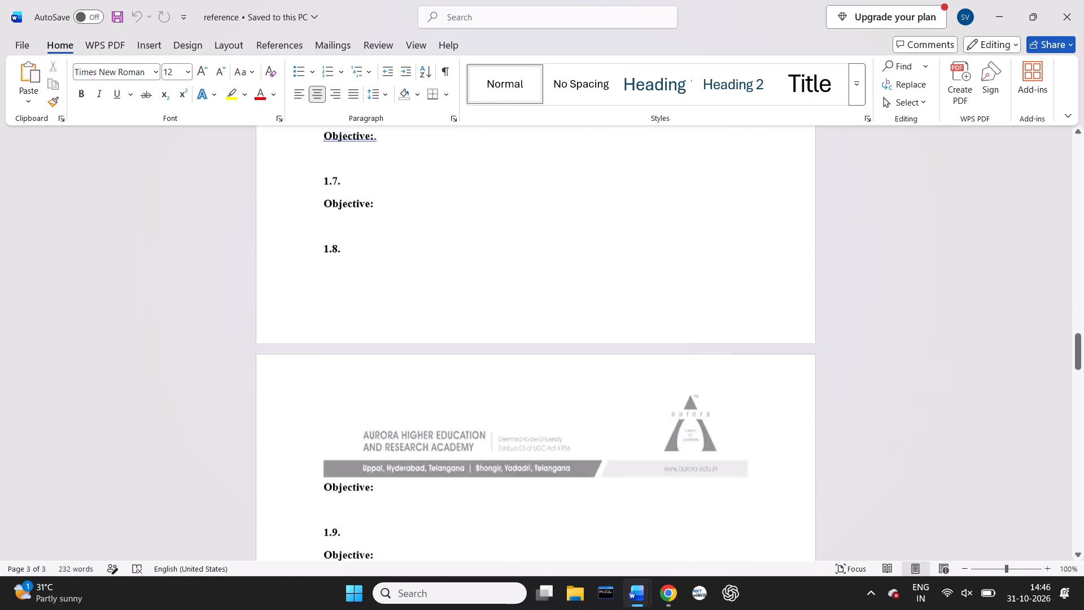
scroll(361, 412, "down", 3)
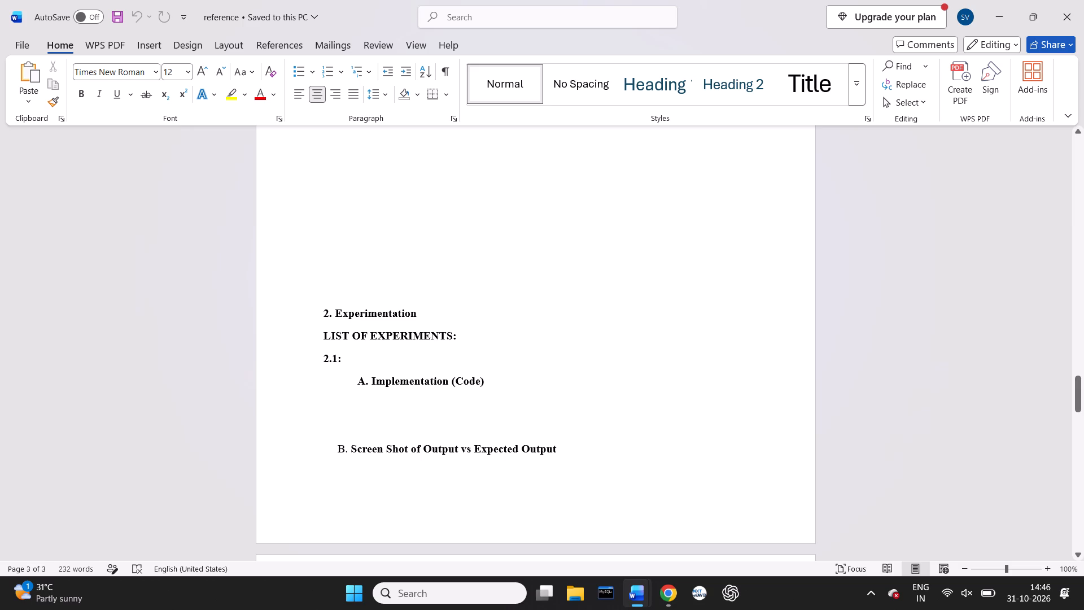
left_click_drag(349, 363, 301, 89)
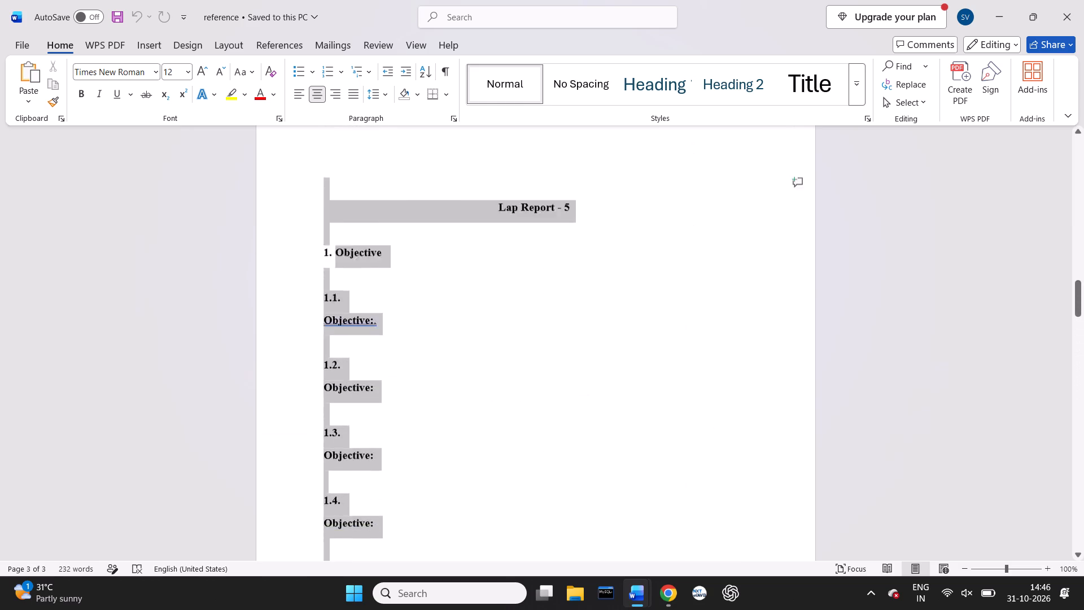
left_click_drag(301, 89, 401, 412)
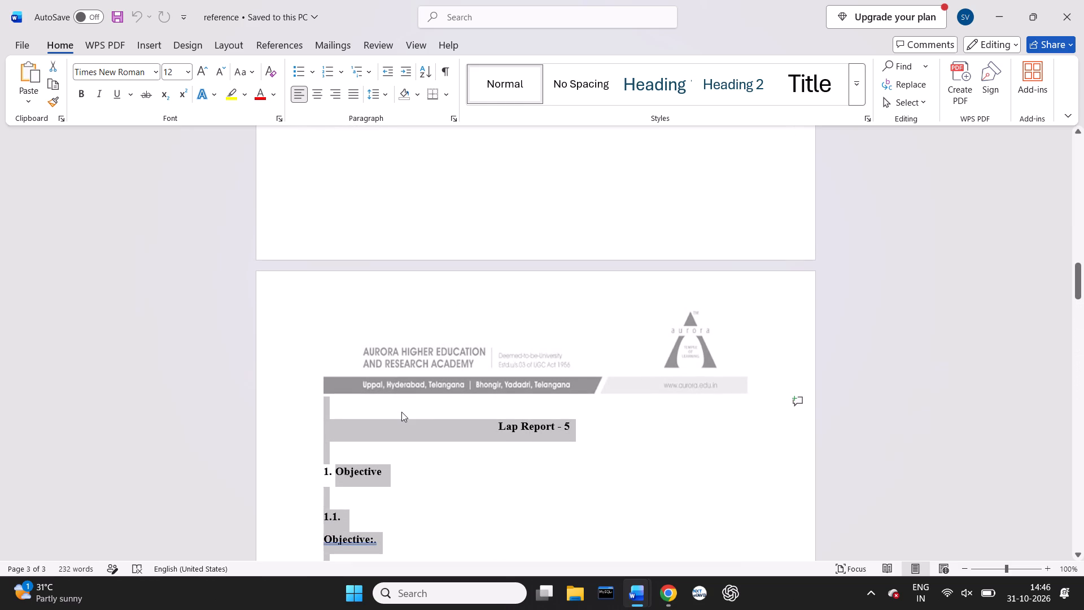
key("ctrl+c")
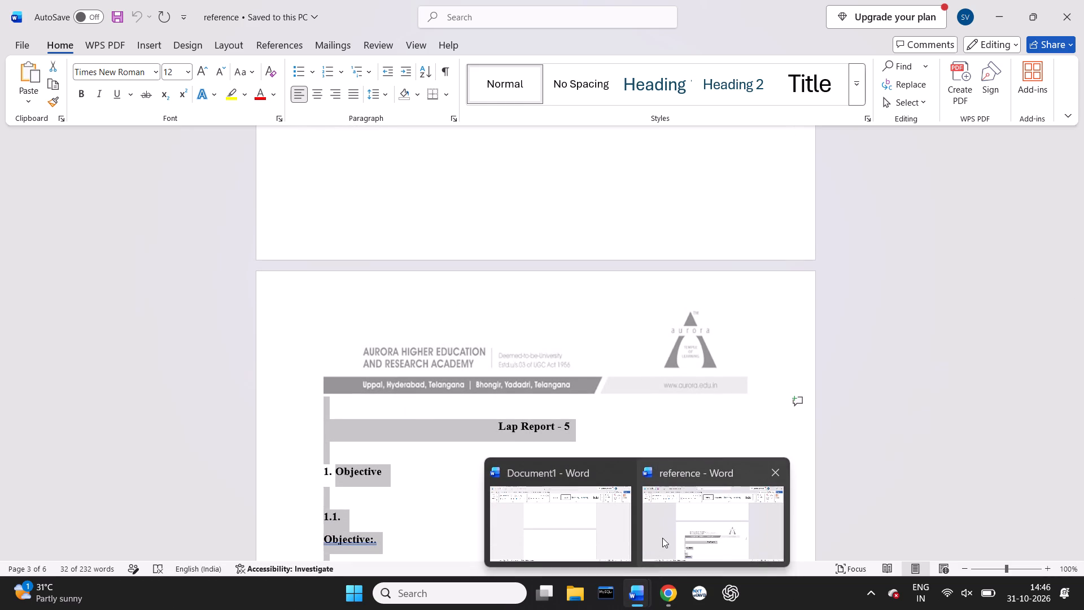
Switch to Document1 and paste the copied template section on the blank third page.
left_click(607, 528)
scroll(607, 528, "up", 5)
scroll(607, 528, "down", 4)
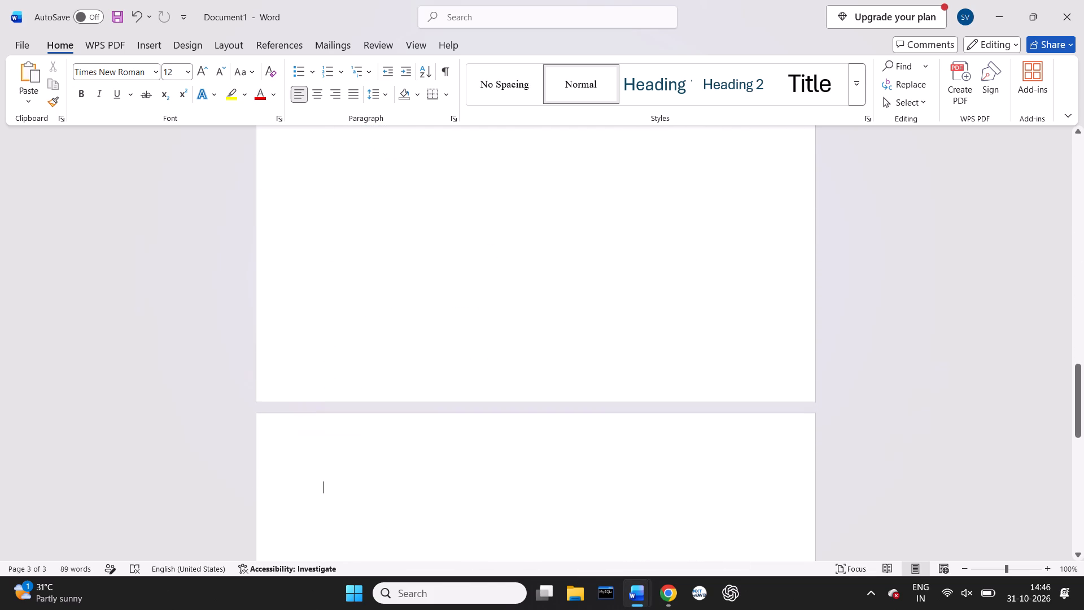
key("ctrl+v")
scroll(607, 528, "up", 3)
scroll(607, 528, "down", 2)
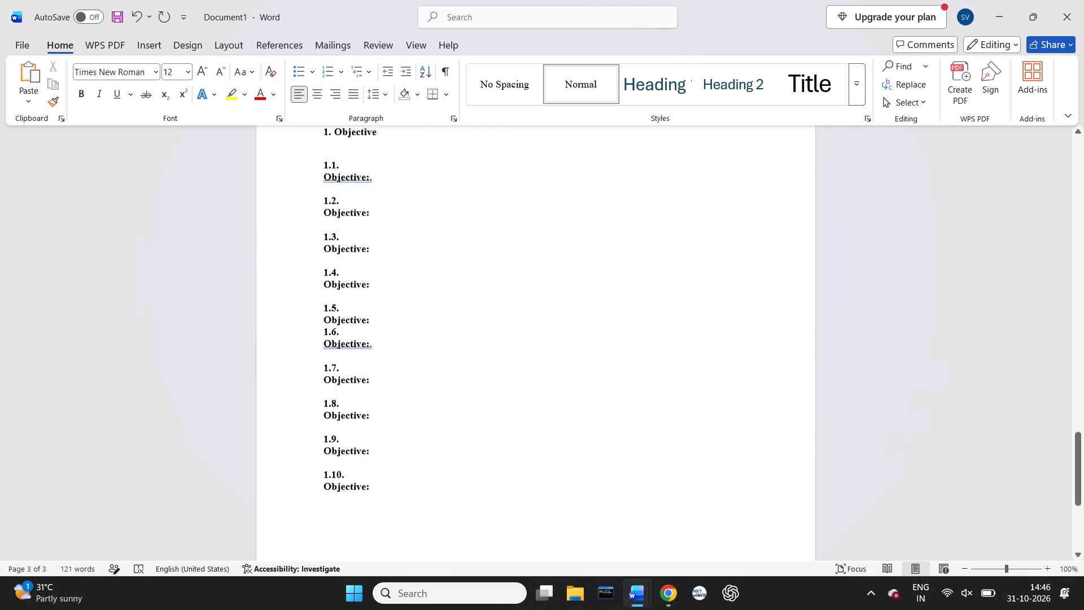
scroll(607, 528, "up", 1)
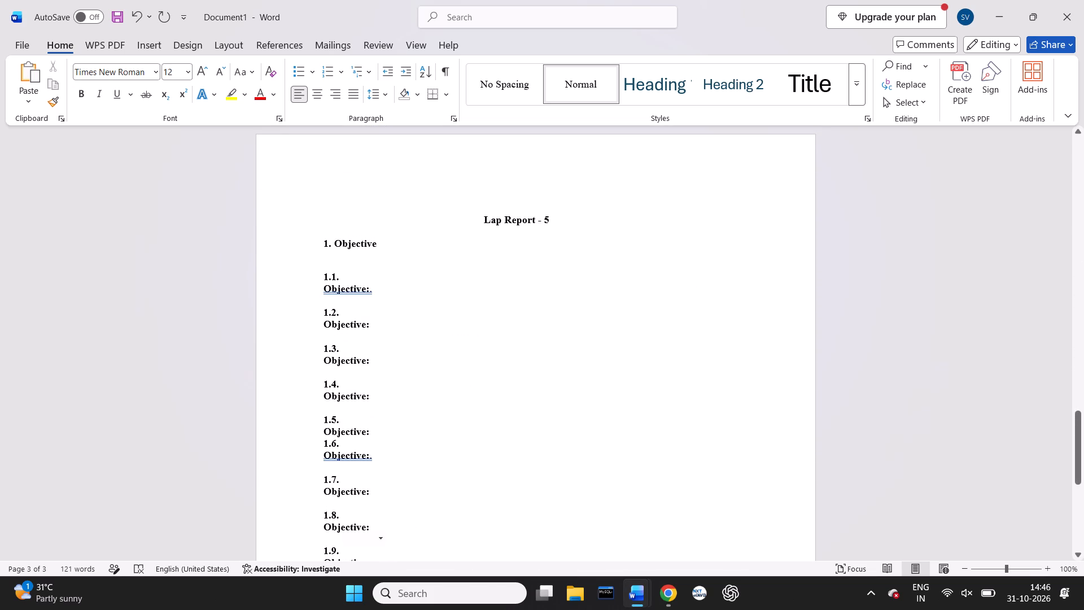
Set the font size of the pasted text, from "Lap Report - 5" through the 1.10 objective, to 12.
left_click_drag(484, 220, 504, 574)
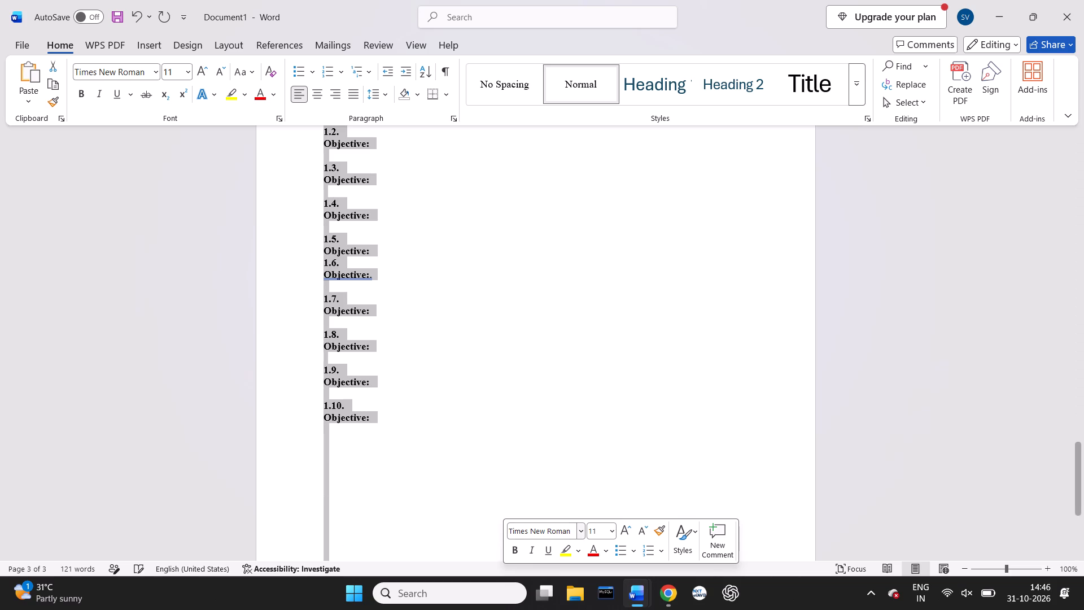
left_click(595, 531)
type("12")
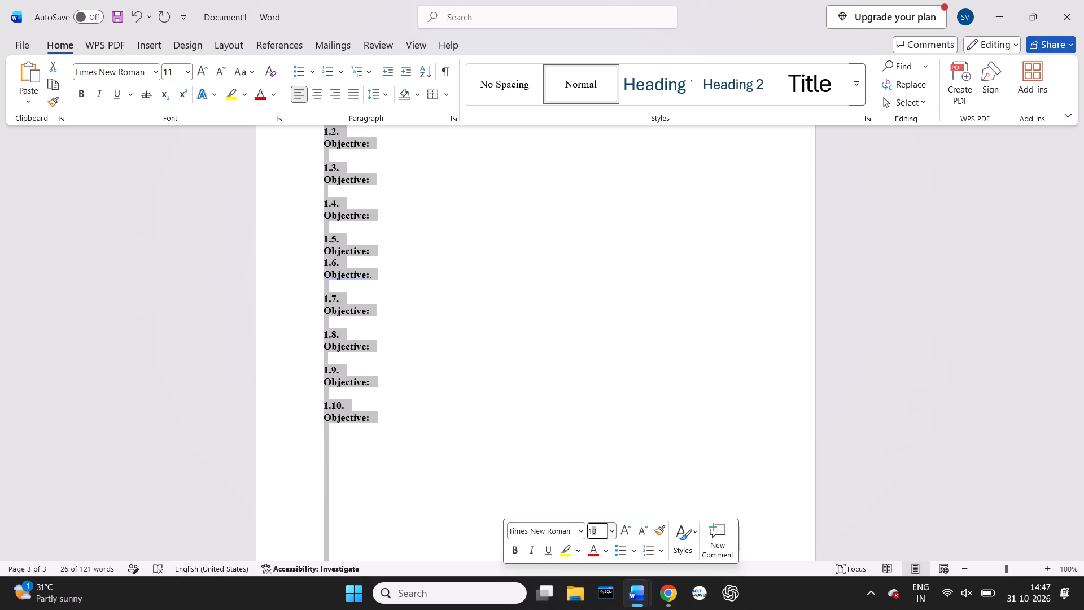
key("Return")
left_click(536, 319)
Add blank lines below the 1.10 objective to push the "2. Experimentation" section onto a new page.
scroll(536, 319, "up", 2)
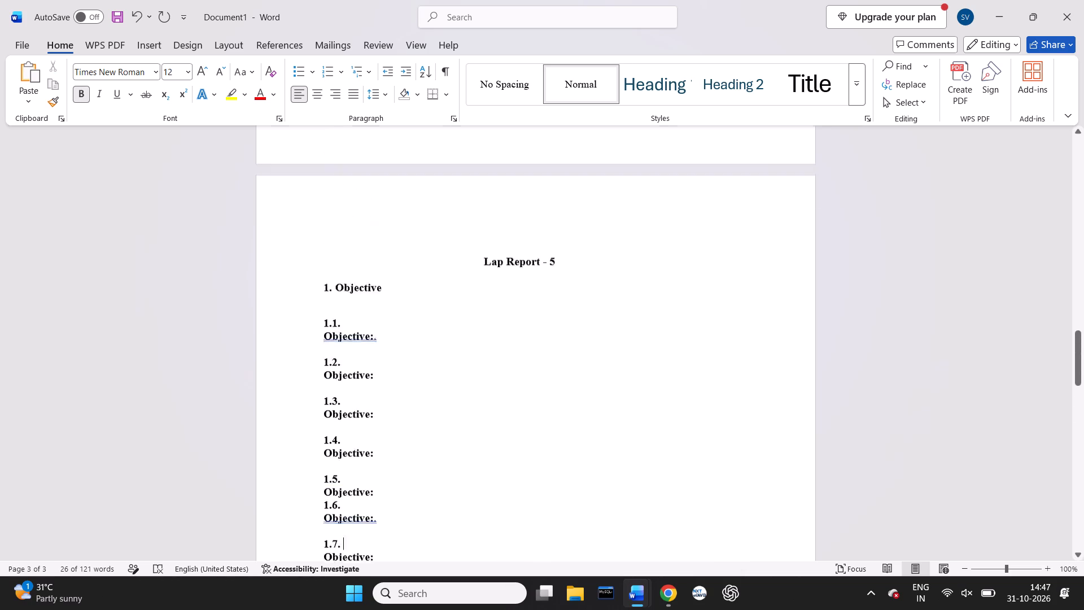
scroll(536, 319, "up", 2)
scroll(536, 319, "down", 3)
left_click(462, 254)
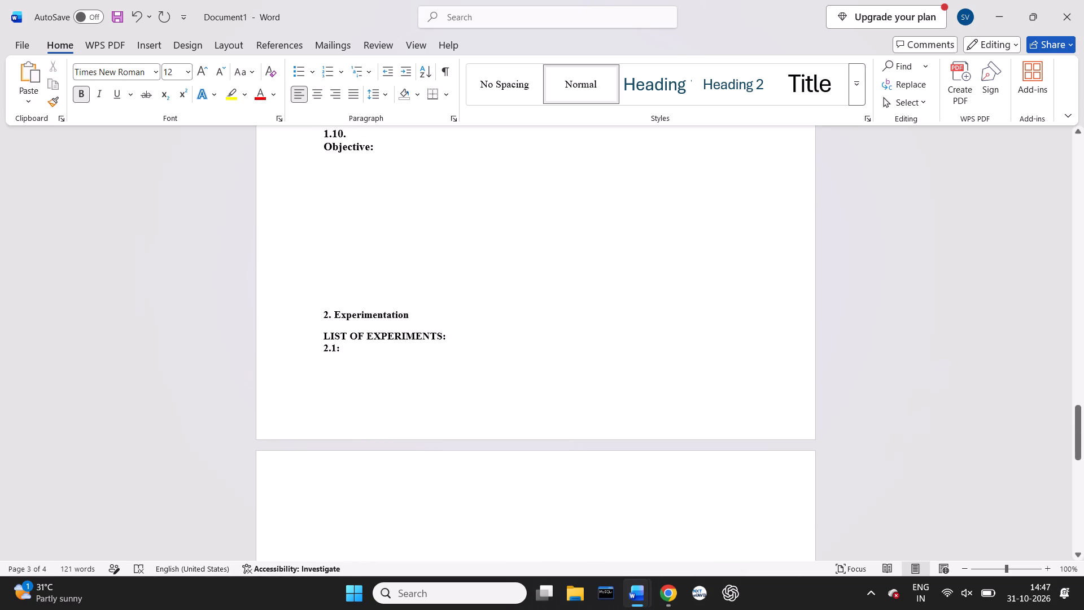
key("Return")
key("Return")
key("Return")
key("Return")
key("Return")
Set the font size of the "2. Experimentation" heading, the list of experiments heading and item 2.1 to 12.
scroll(462, 254, "down", 1)
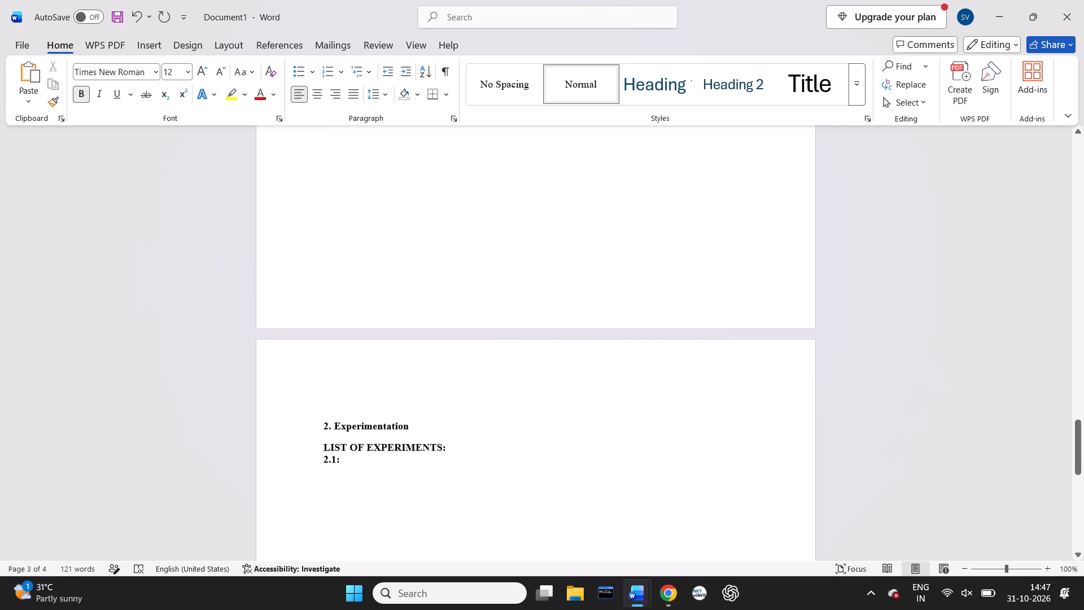
left_click_drag(360, 460, 322, 424)
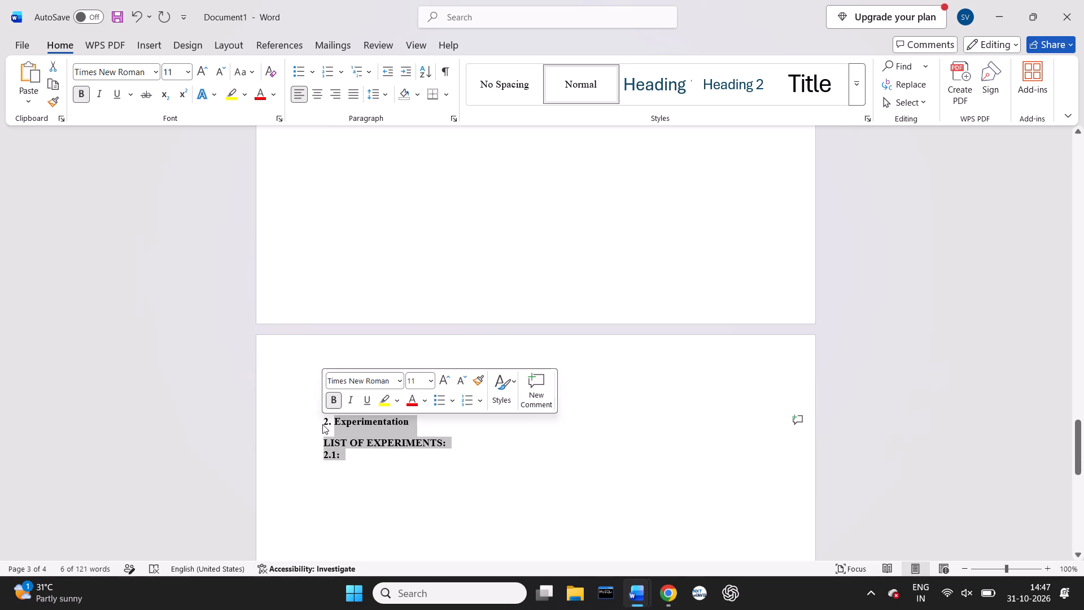
left_click(421, 380)
type("12")
key("Return")
left_click(419, 469)
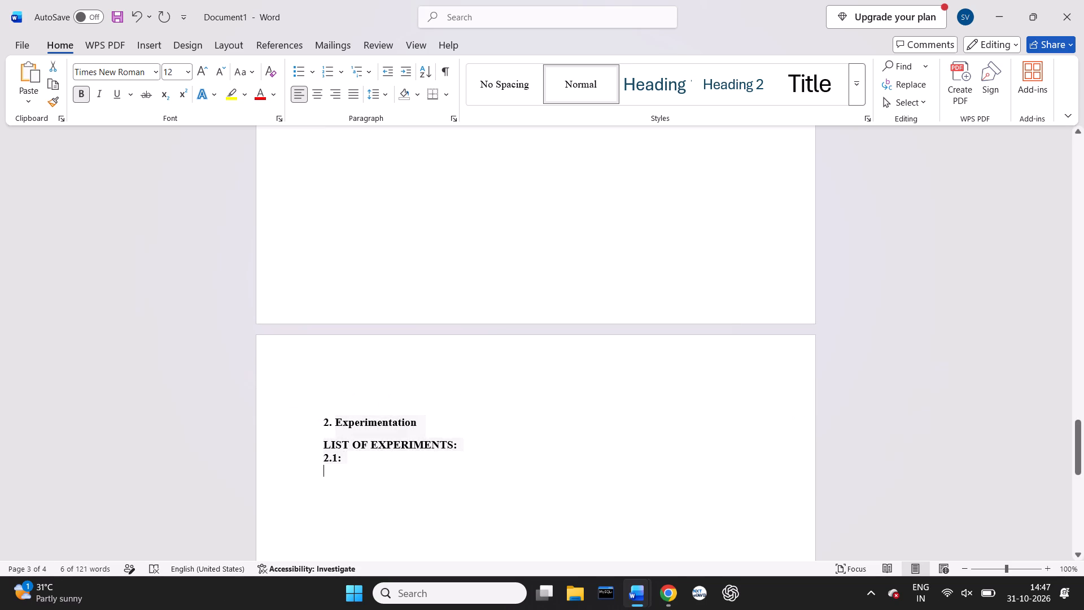
Insert a blank line between the "LIST OF EXPERIMENTS:" heading and item 2.1.
scroll(419, 469, "down", 1)
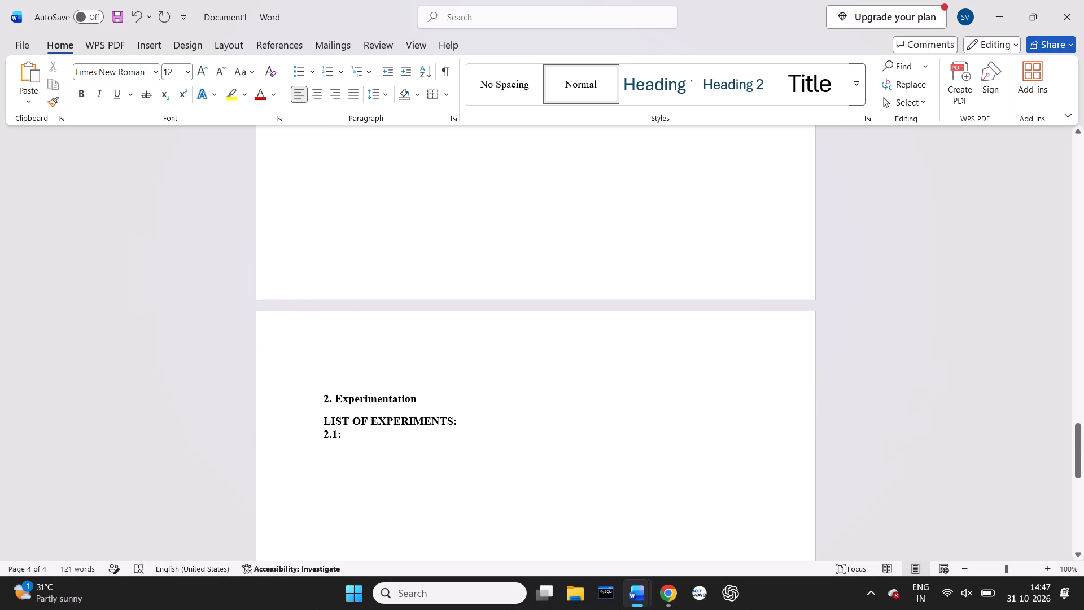
left_click(470, 426)
key("Return")
Turn on AutoSave to the personal OneDrive and name the document ADS_lab2_2term2.
scroll(470, 426, "up", 4)
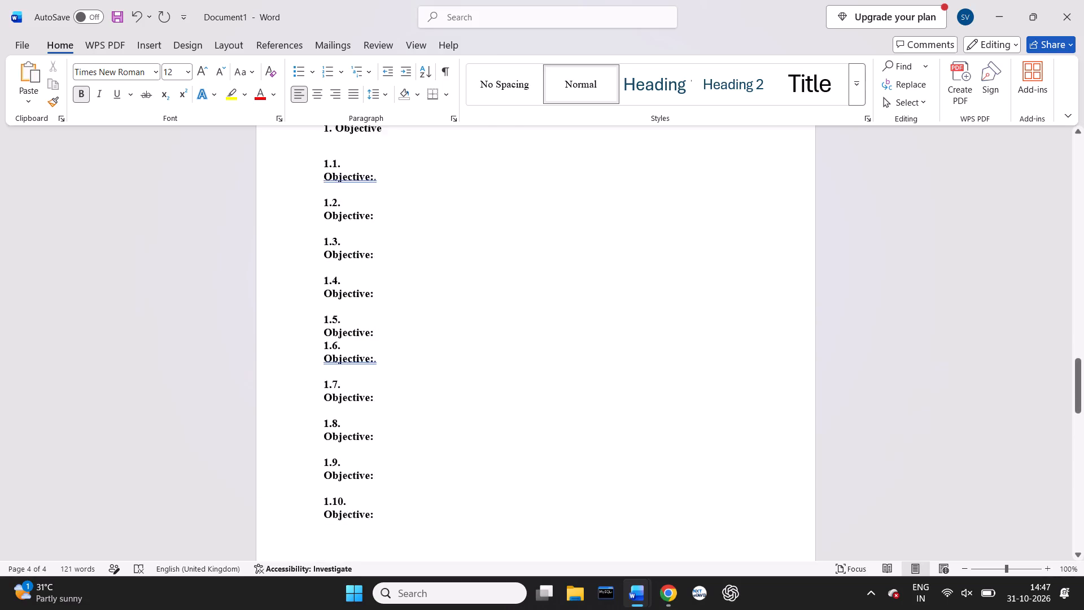
scroll(470, 426, "up", 5)
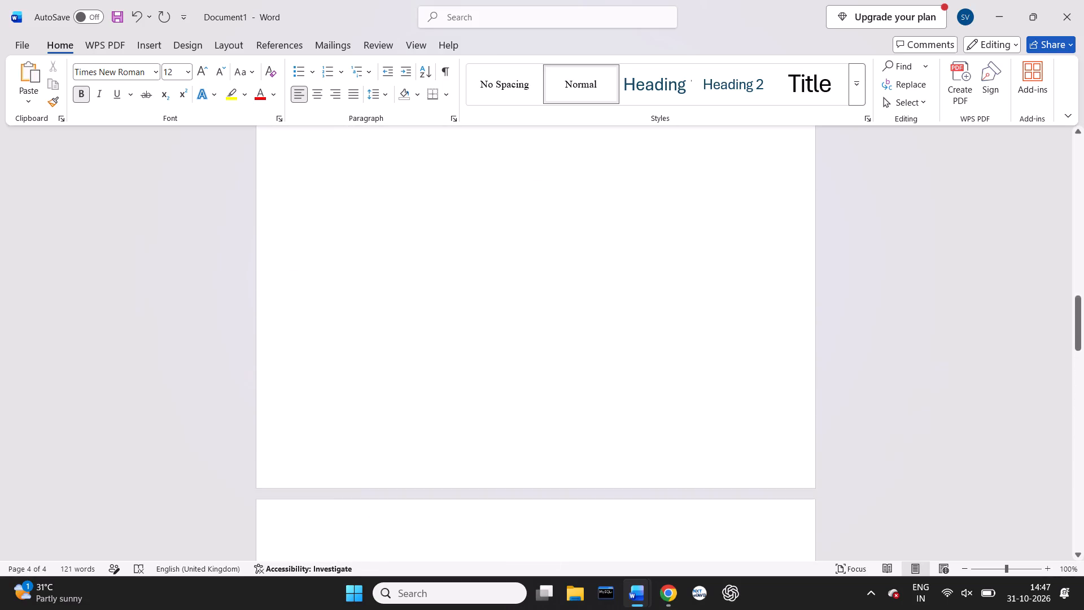
scroll(470, 426, "up", 1)
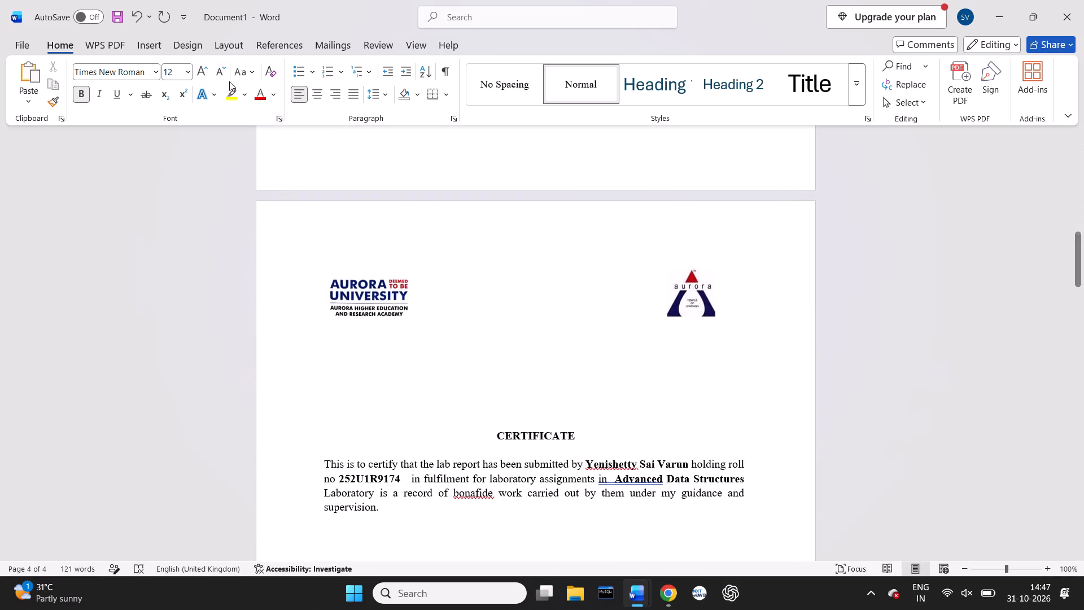
left_click(90, 20)
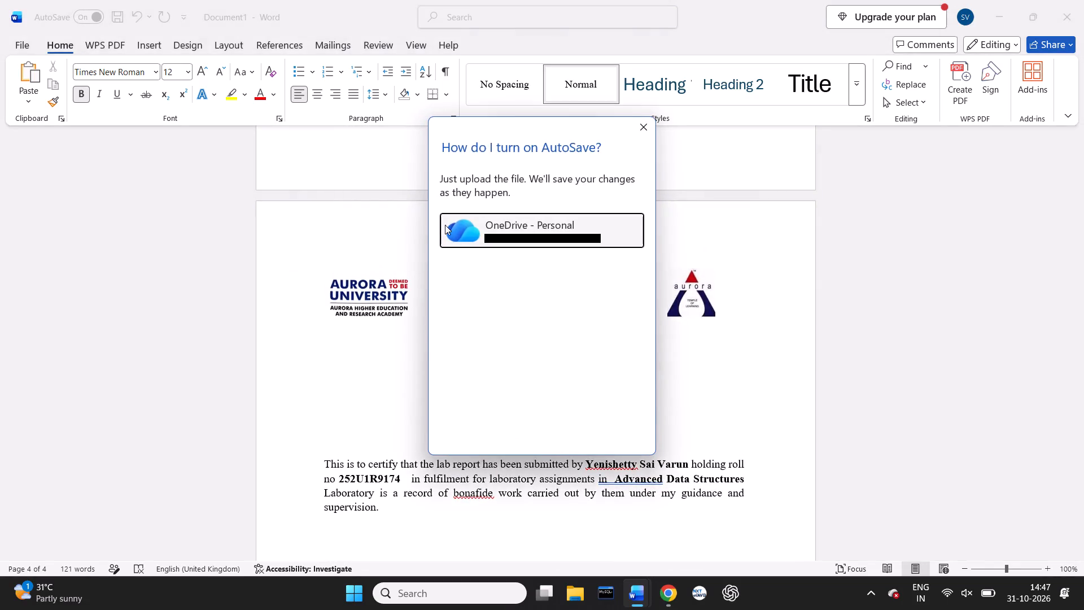
left_click(462, 230)
key("BackSpace")
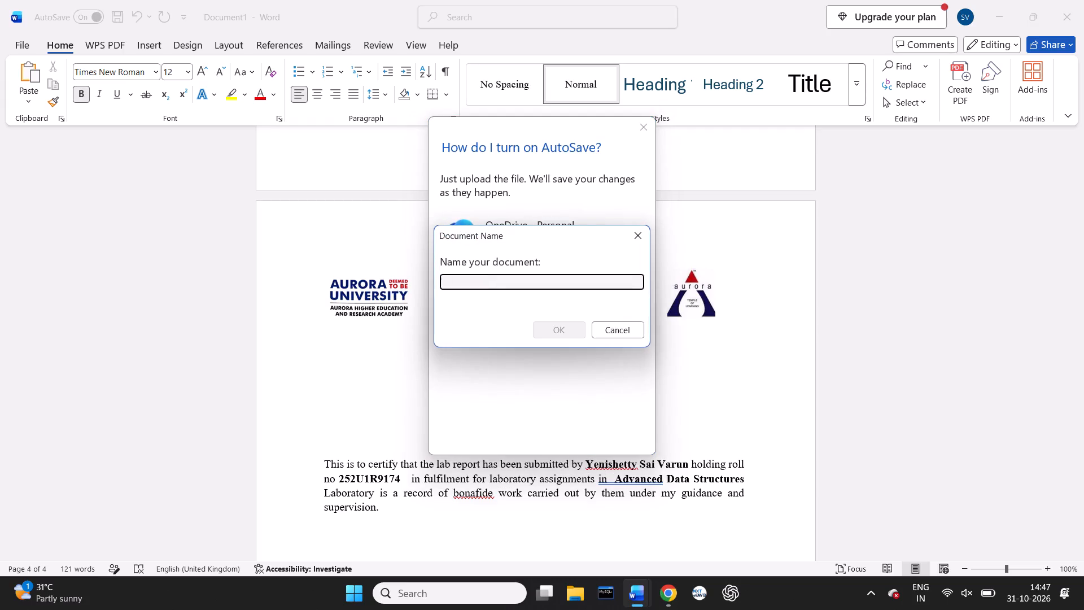
type("ADS_")
type("lab2")
key("shift+underscore")
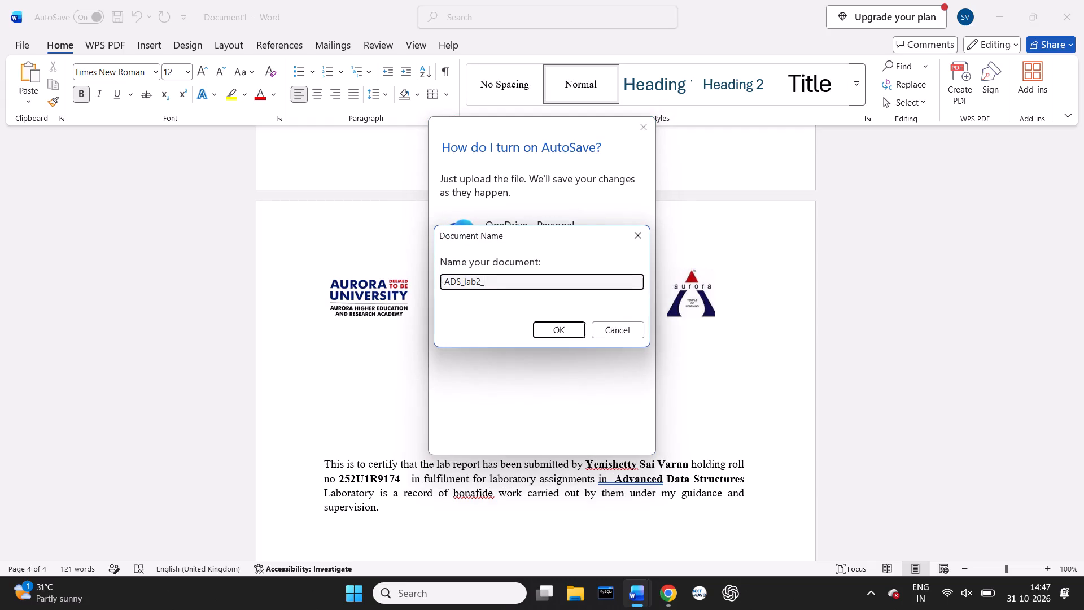
type("2term")
key("2")
key("Return")
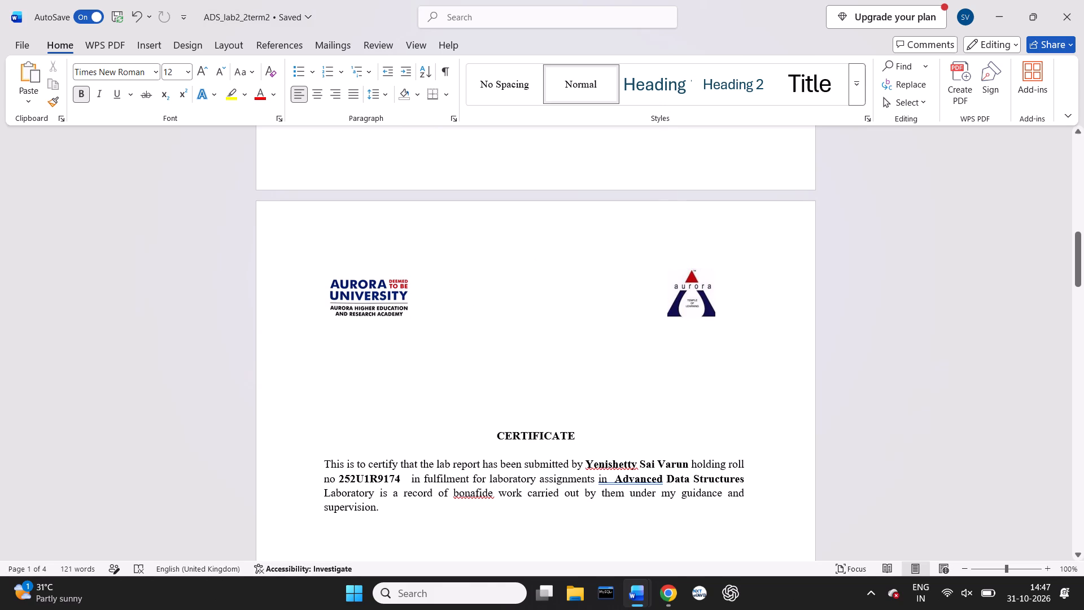
Place the text cursor right after "2.1:" under the list of experiments.
scroll(462, 230, "down", 3)
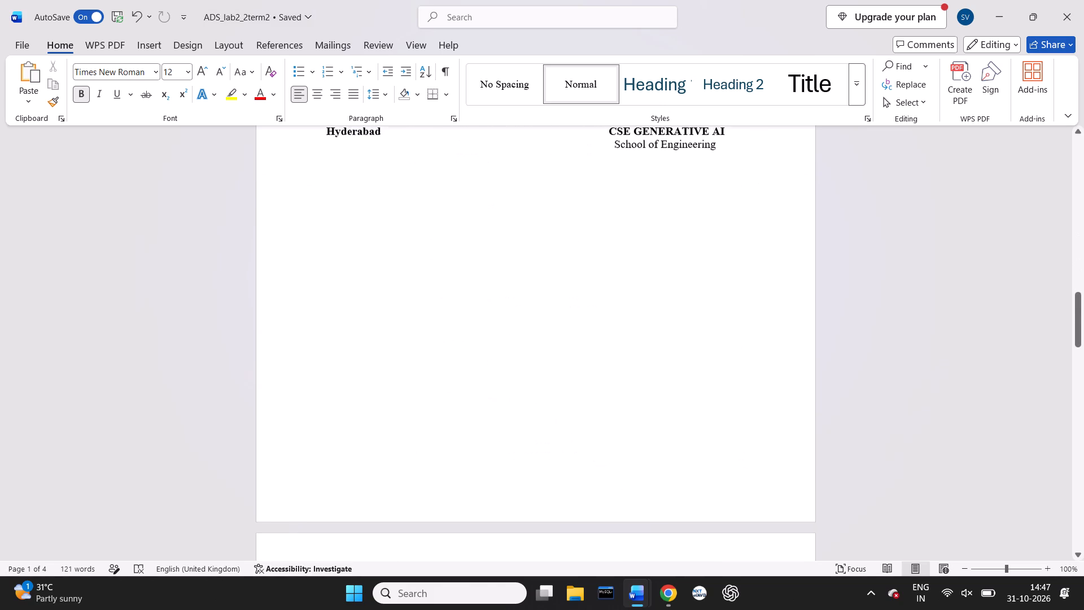
scroll(462, 230, "down", 2)
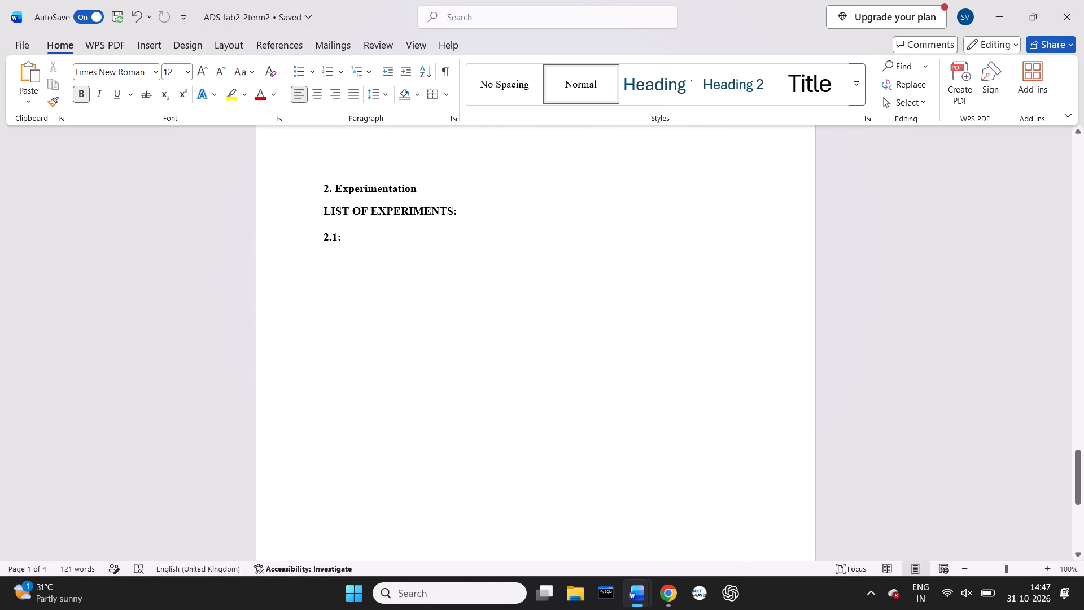
left_click(364, 237)
Switch to the learning portal in Chrome and leave the open coding problem for its course page.
left_click(666, 582)
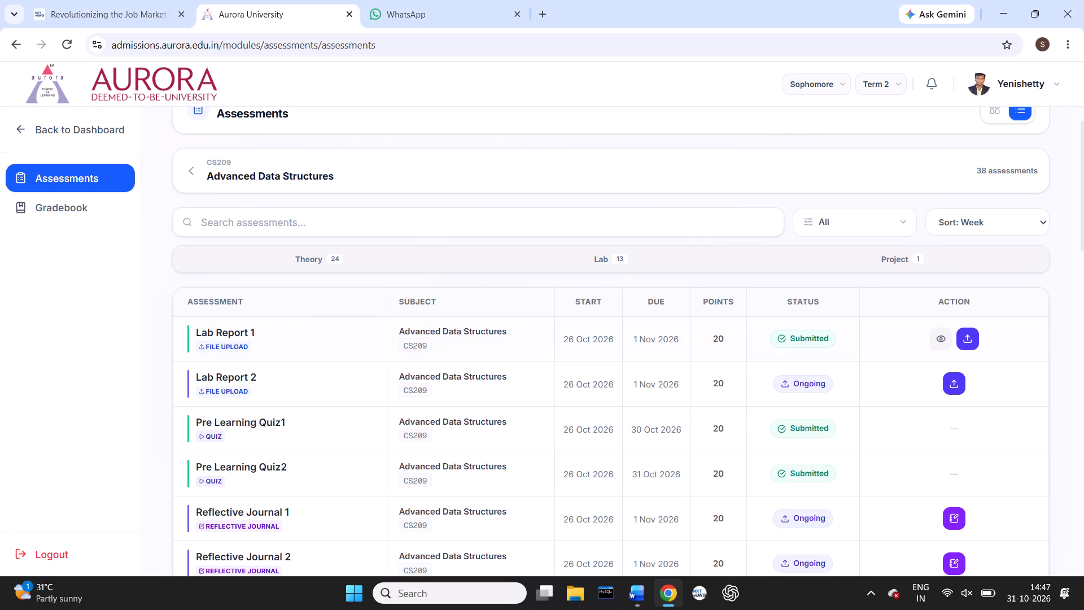
left_click(96, 19)
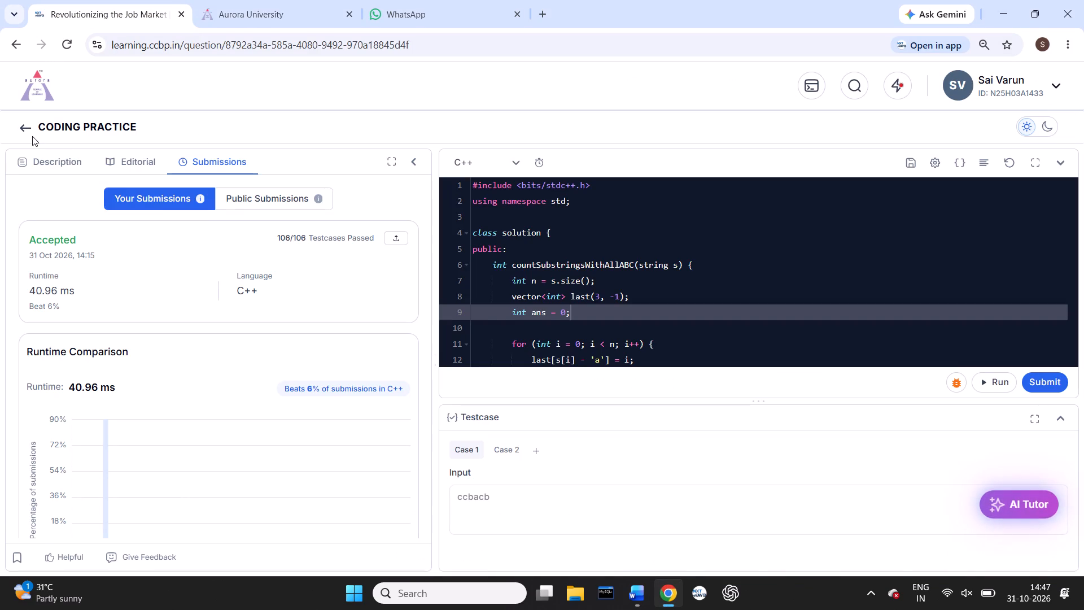
left_click(22, 123)
Expand Module II: Linked Lists and open the Coding Practice set that follows Introduction to Linked List.
scroll(161, 317, "down", 5)
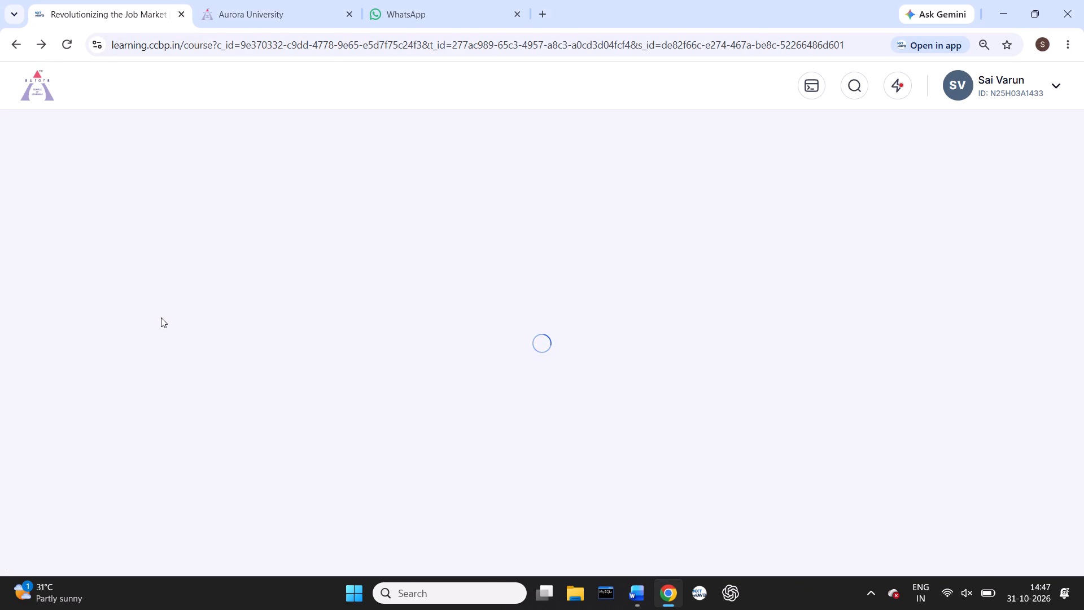
scroll(161, 317, "down", 5)
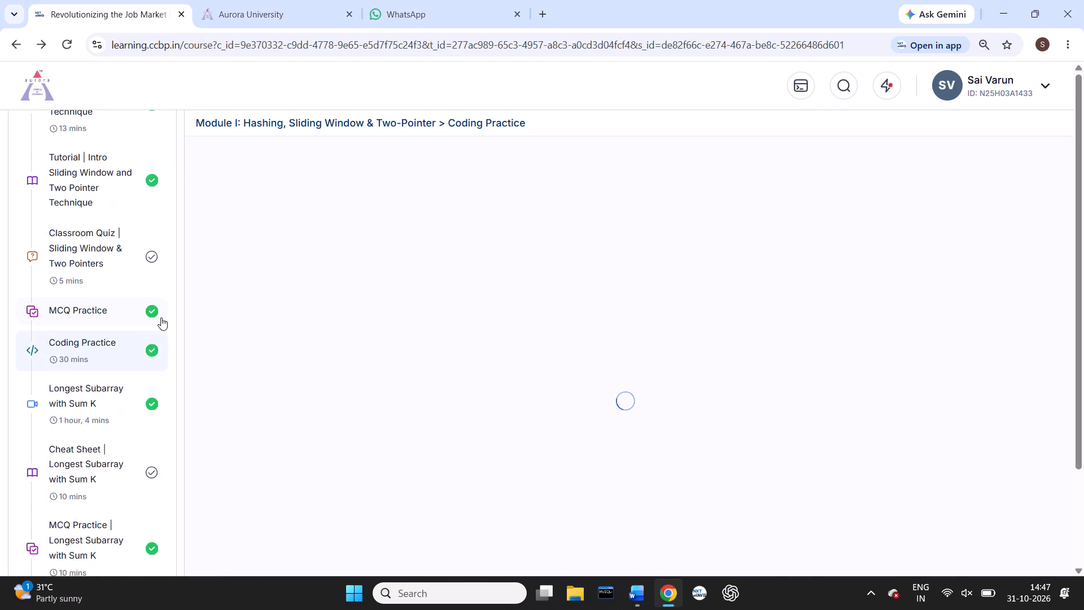
scroll(161, 317, "down", 5)
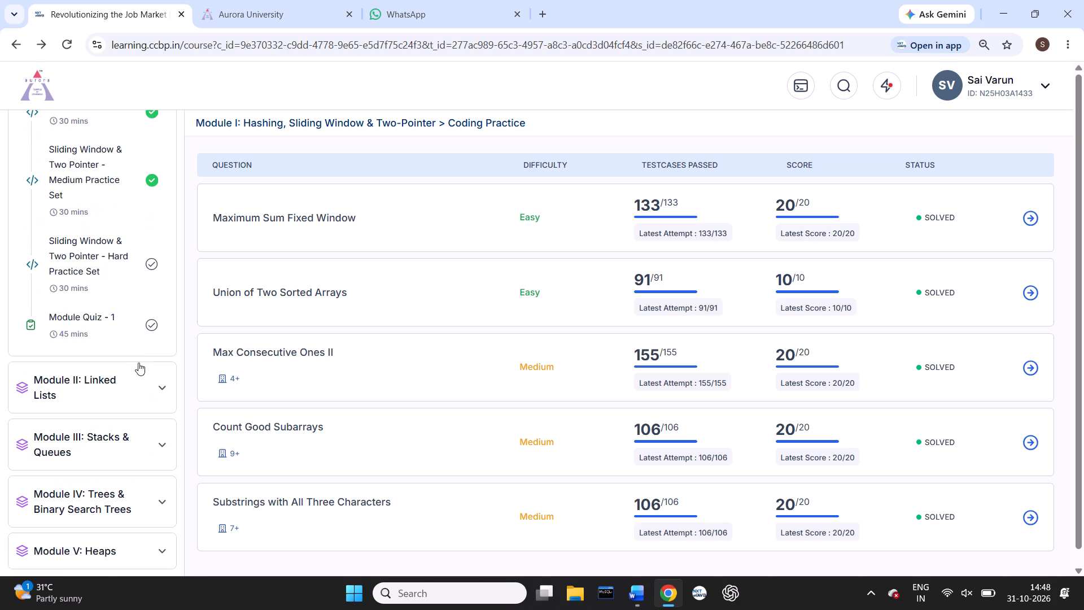
left_click(132, 365)
scroll(130, 361, "down", 1)
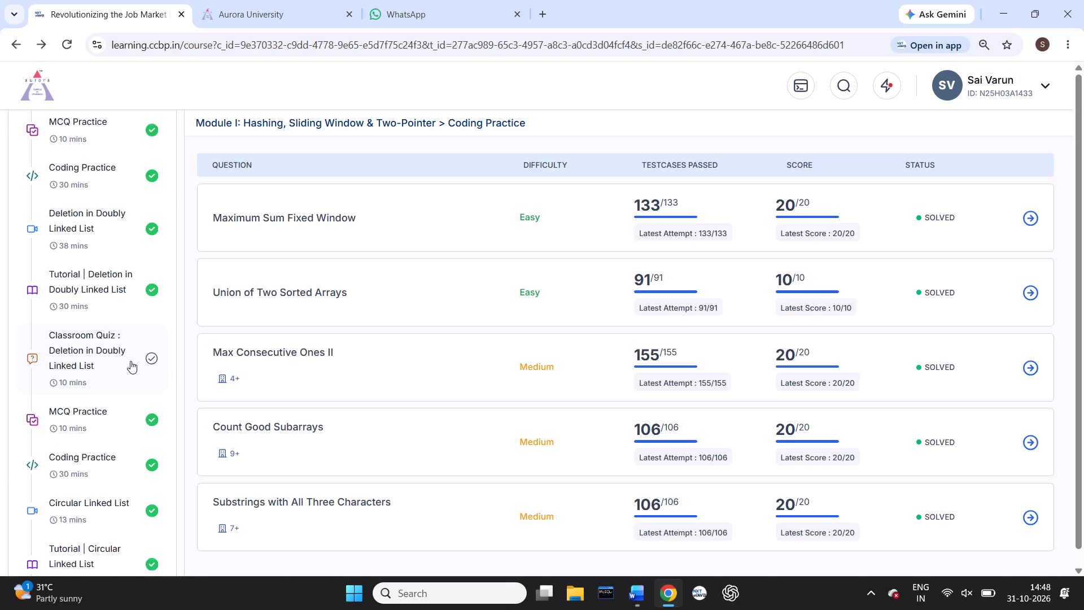
scroll(130, 361, "down", 1)
scroll(132, 338, "up", 3)
scroll(98, 264, "up", 5)
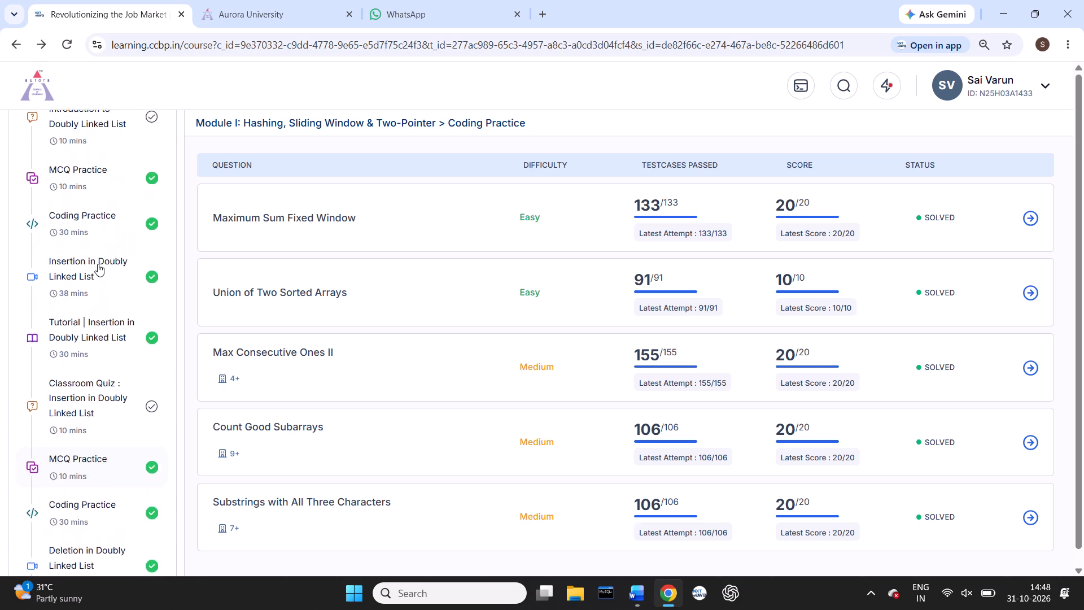
scroll(98, 264, "up", 7)
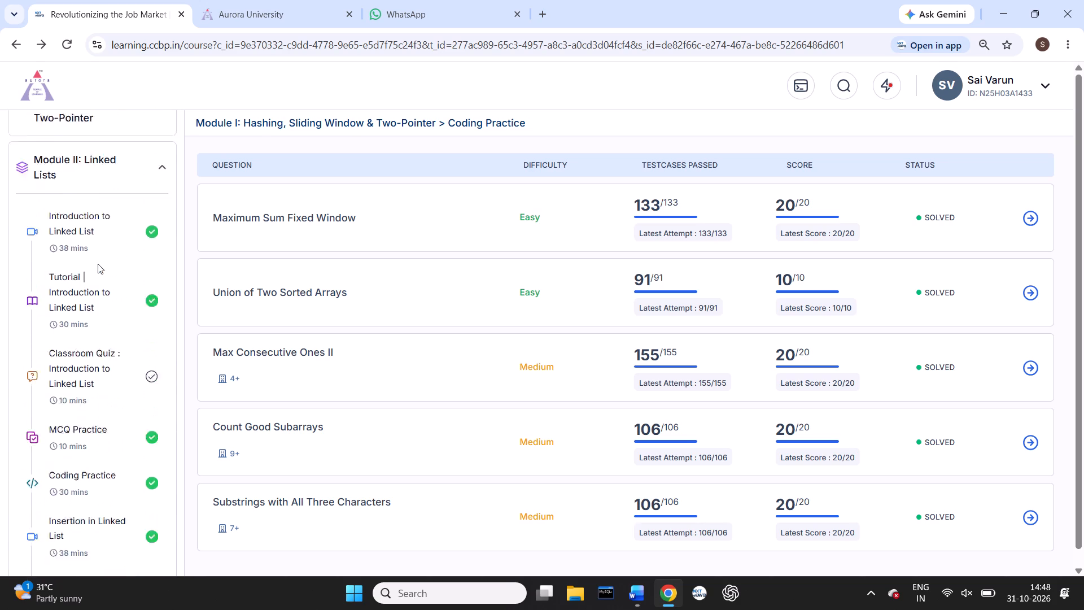
scroll(98, 264, "up", 1)
scroll(98, 264, "down", 3)
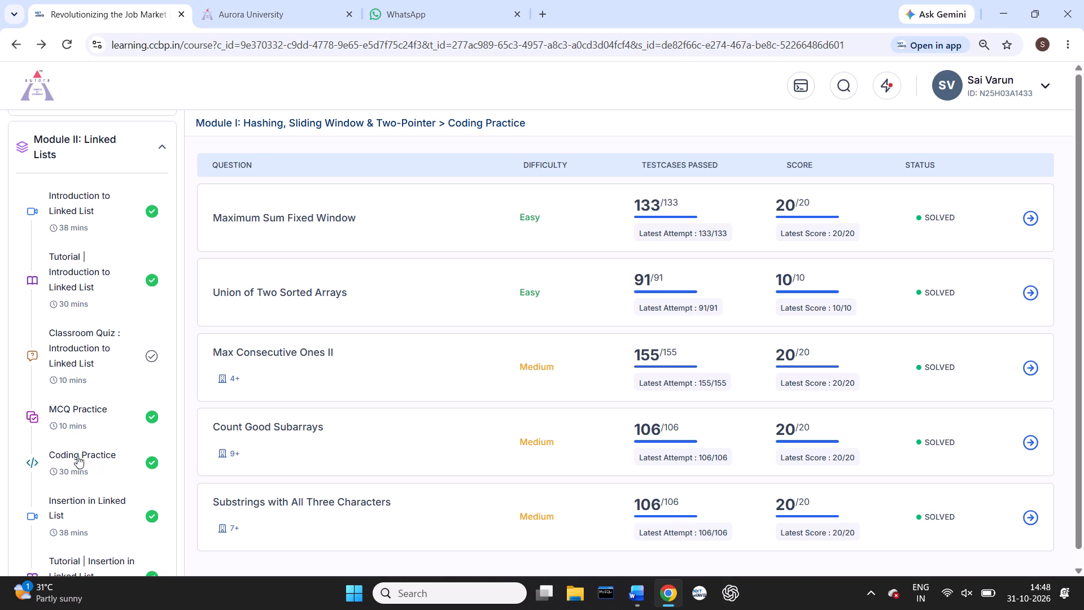
left_click(76, 463)
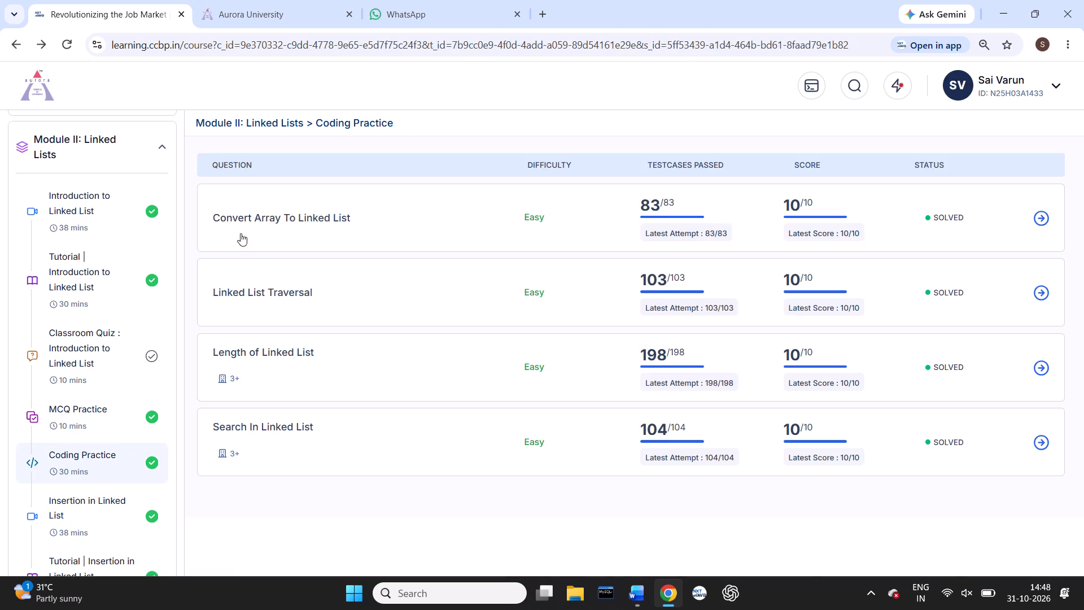
Copy the question title "Convert Array To Linked List" from the coding practice list.
left_click_drag(210, 217, 372, 221)
key("ctrl+c")
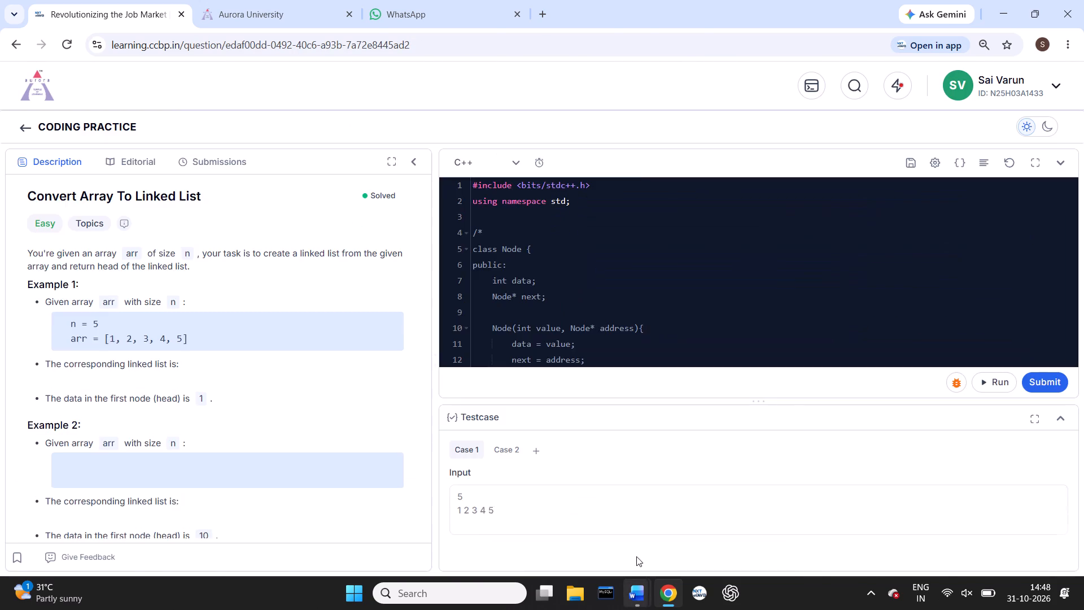
Close the reference document and switch to ADS_lab2_2term2 in Word.
left_click(773, 469)
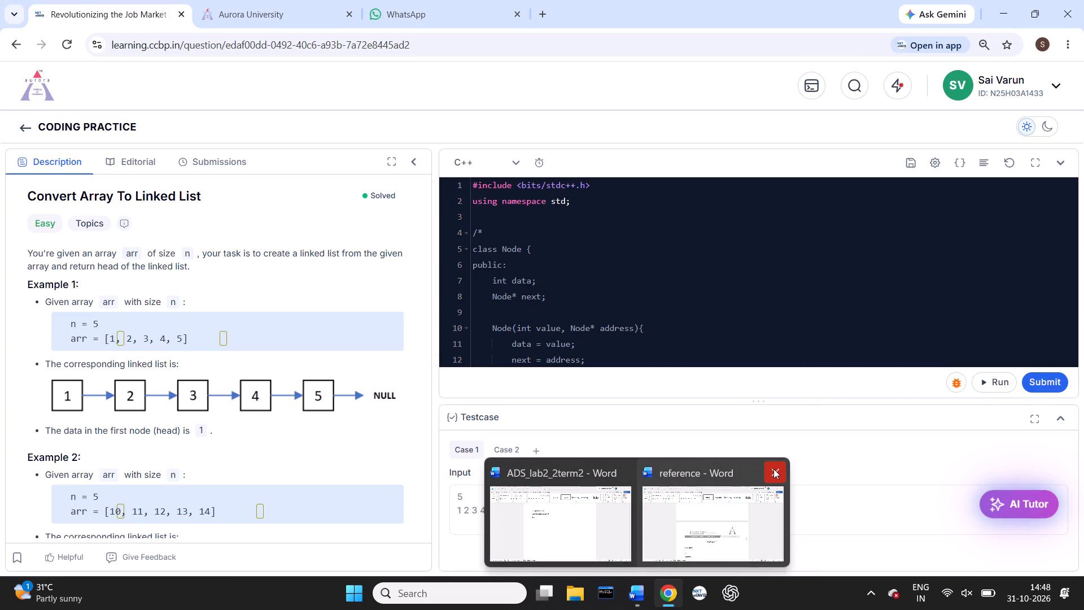
left_click(663, 508)
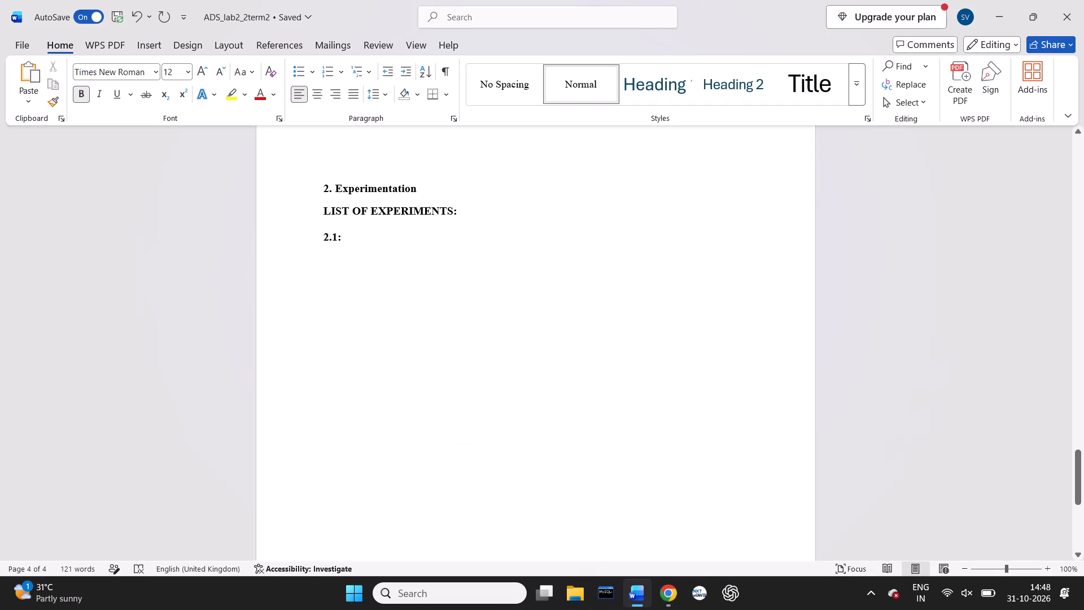
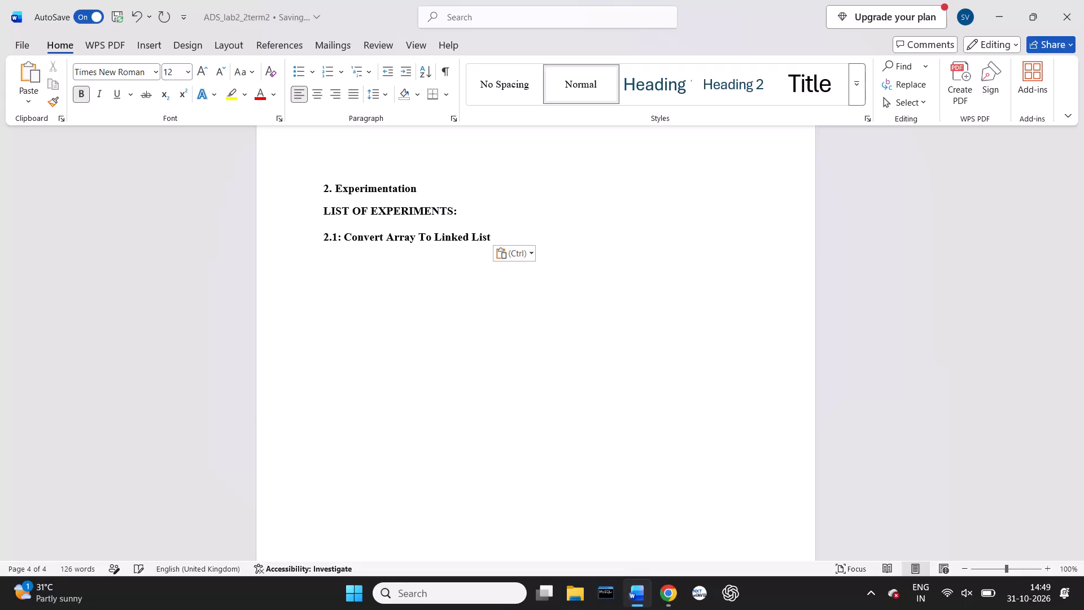
Add the label "Code:" beneath the 2.1 Convert Array To Linked List heading, followed by a new line.
key("Return")
key("Return")
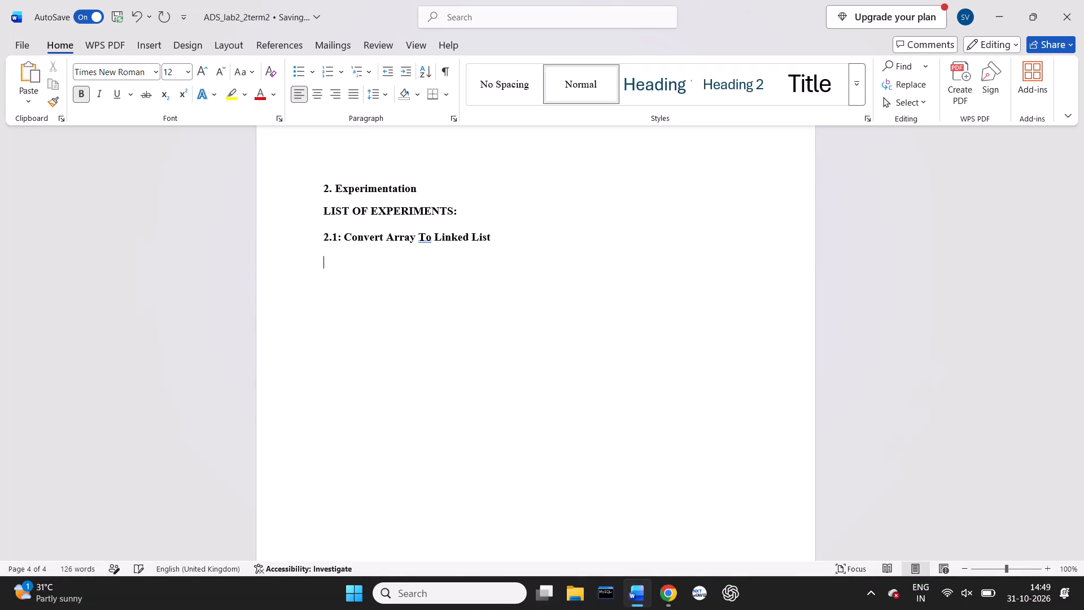
type("Coed")
key("BackSpace")
key("BackSpace")
type("de:")
key("Return")
key("Return")
Switch to the coding problem in Chrome and delete the commented-out Node class and blank lines above class solution.
left_click(662, 535)
left_click(657, 271)
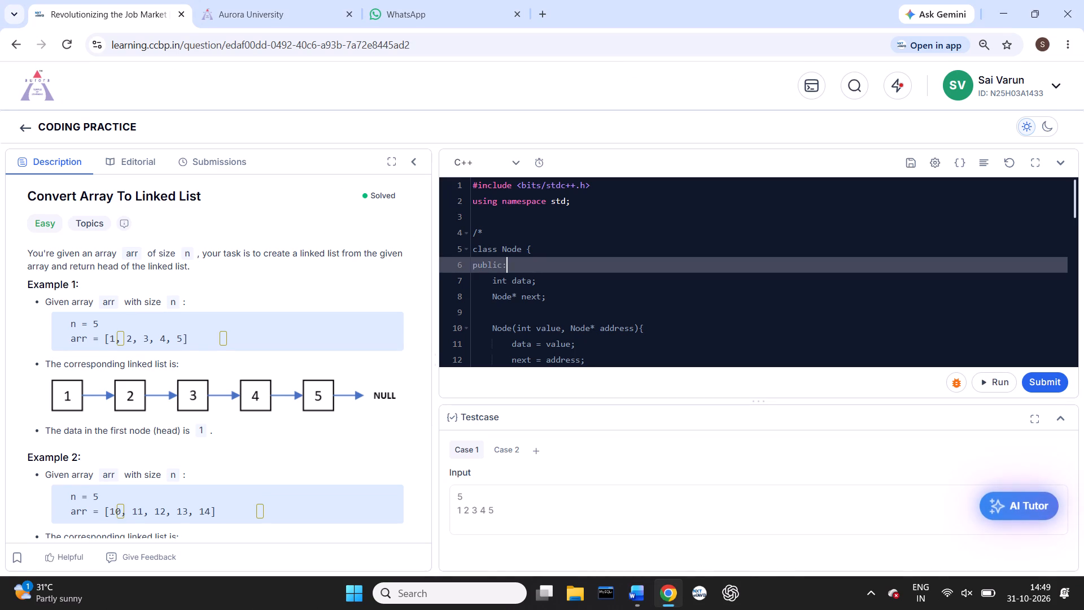
scroll(657, 271, "down", 3)
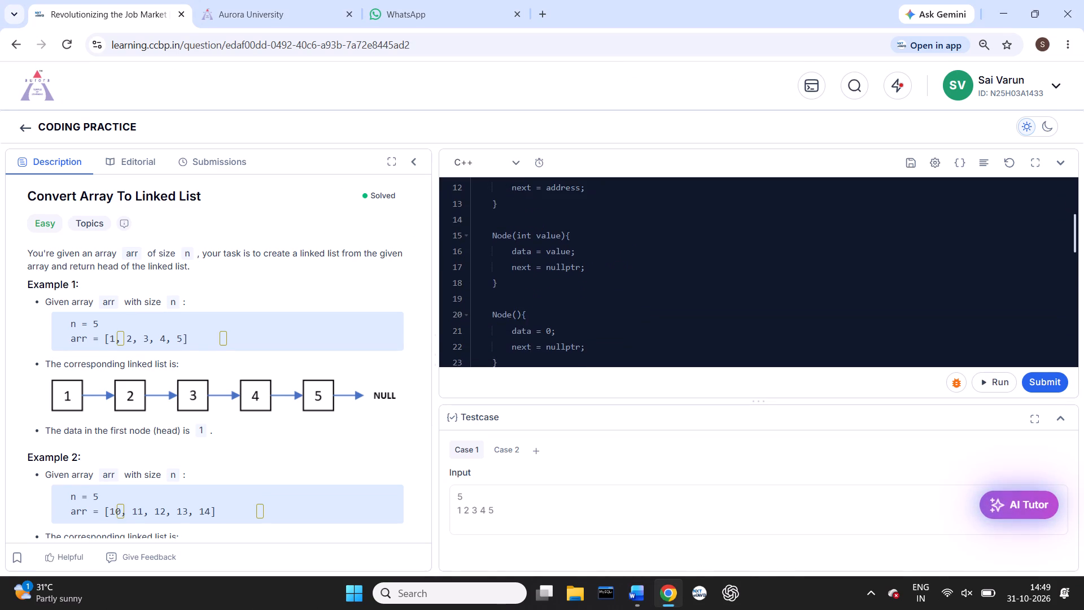
scroll(657, 271, "down", 1)
left_click_drag(502, 316, 492, 262)
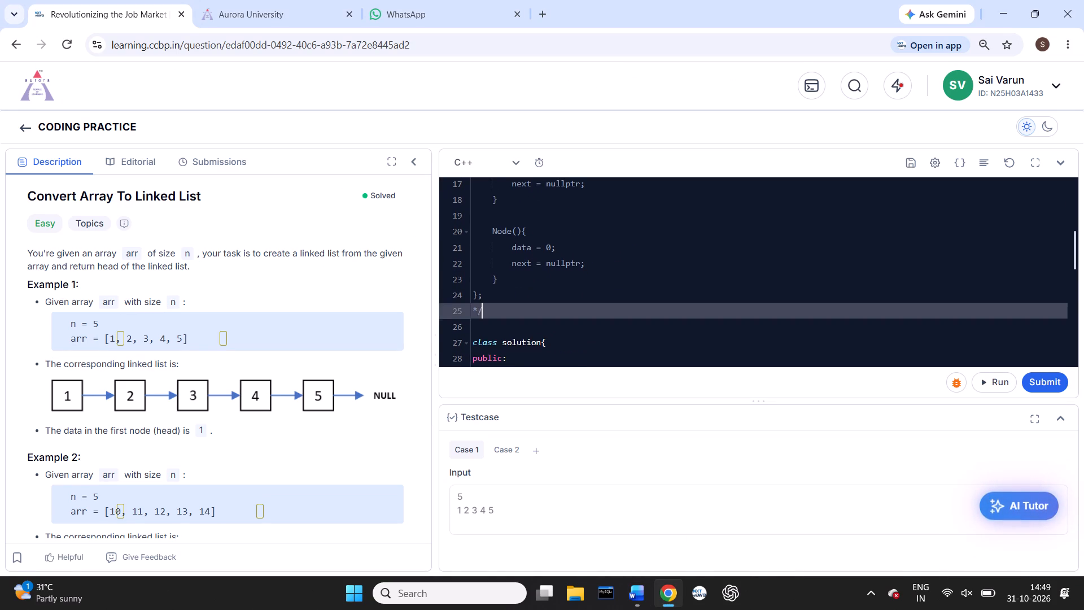
left_click_drag(492, 262, 472, 229)
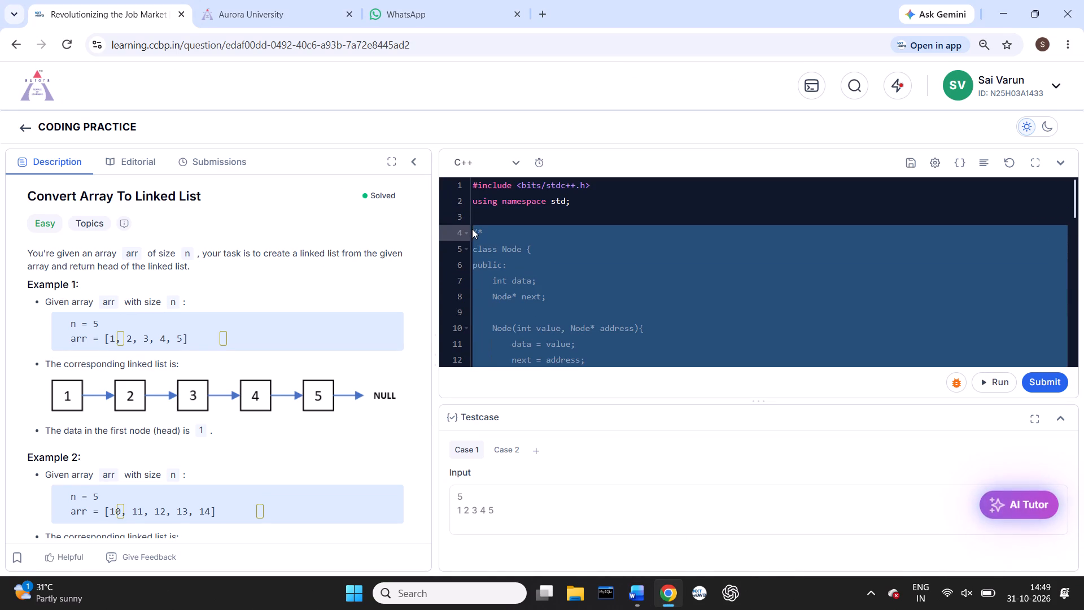
key("BackSpace")
key("BackSpace")
key("BackSpace")
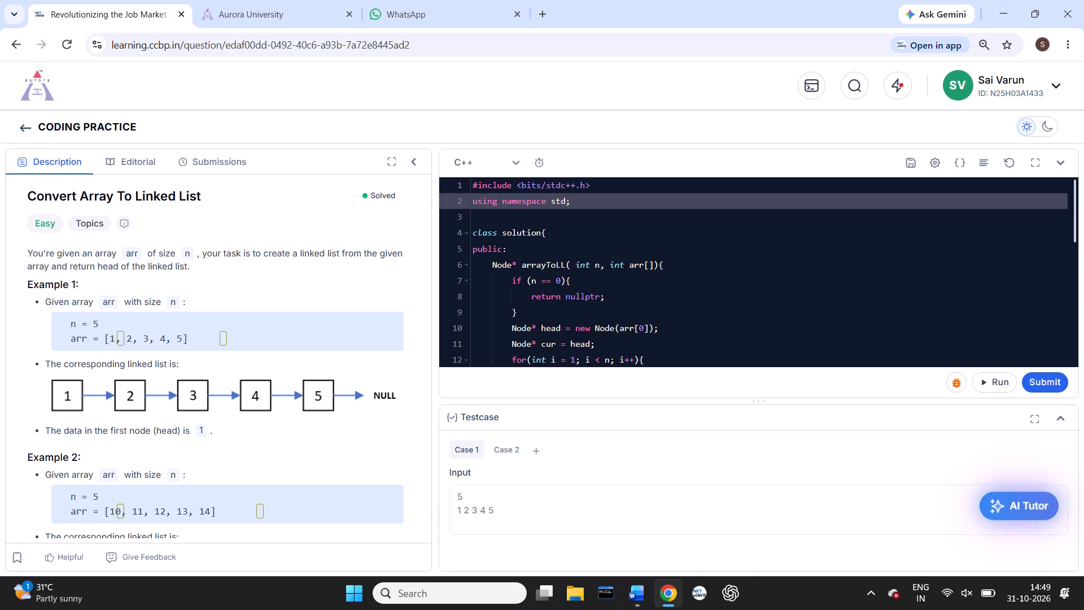
key("Down")
key("BackSpace")
Delete the commented-out main function after the solution class.
scroll(472, 229, "down", 1)
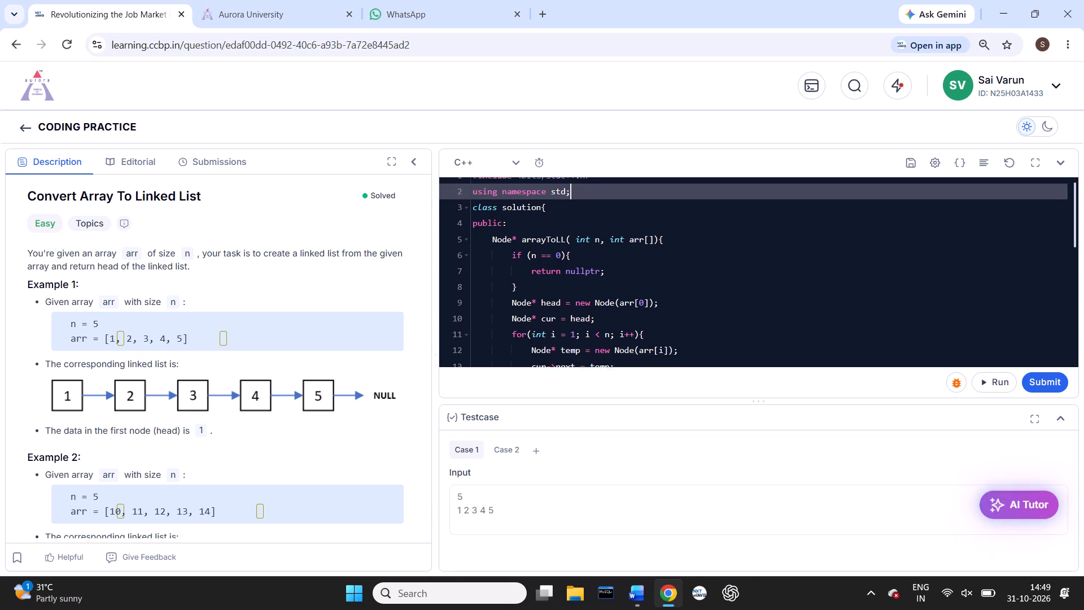
scroll(472, 229, "down", 2)
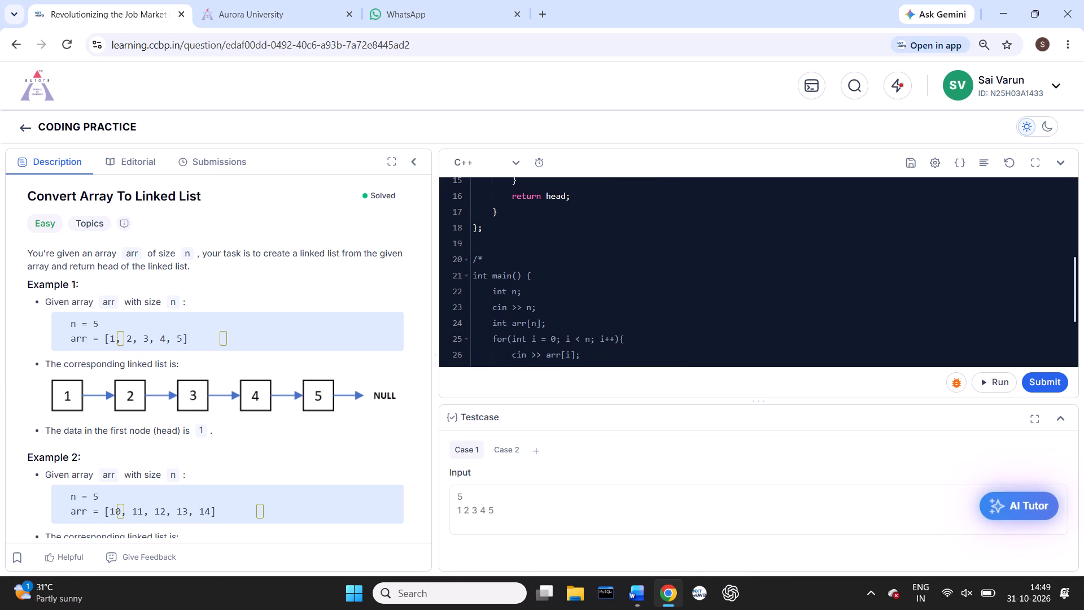
left_click_drag(473, 245, 535, 398)
key("BackSpace")
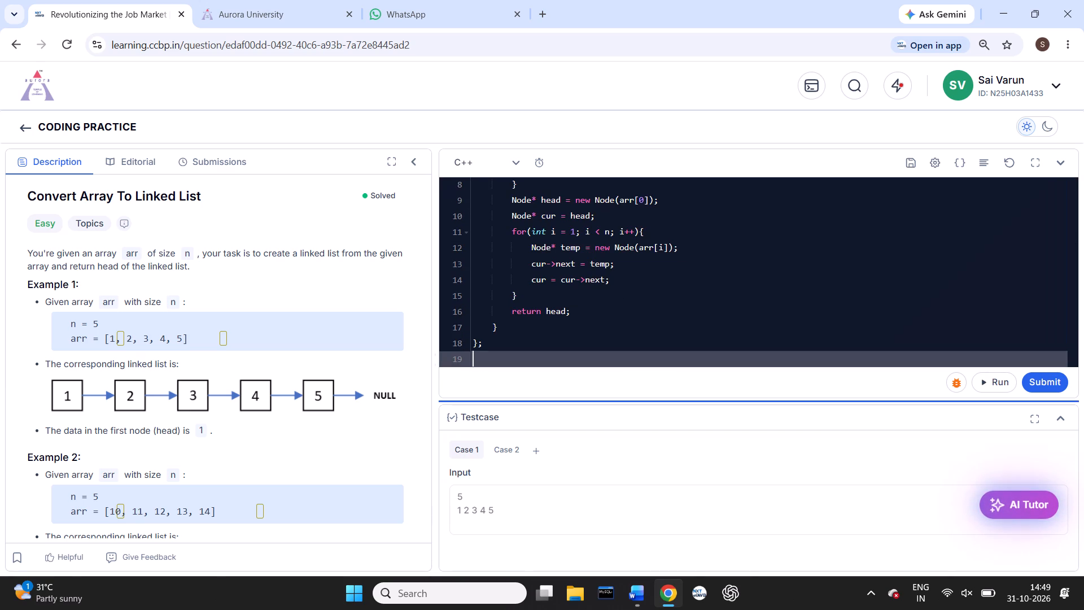
Copy the entire remaining C++ solution and paste it under "Code:" in the Word report.
key("ctrl+a")
key("ctrl+c")
left_click(535, 398)
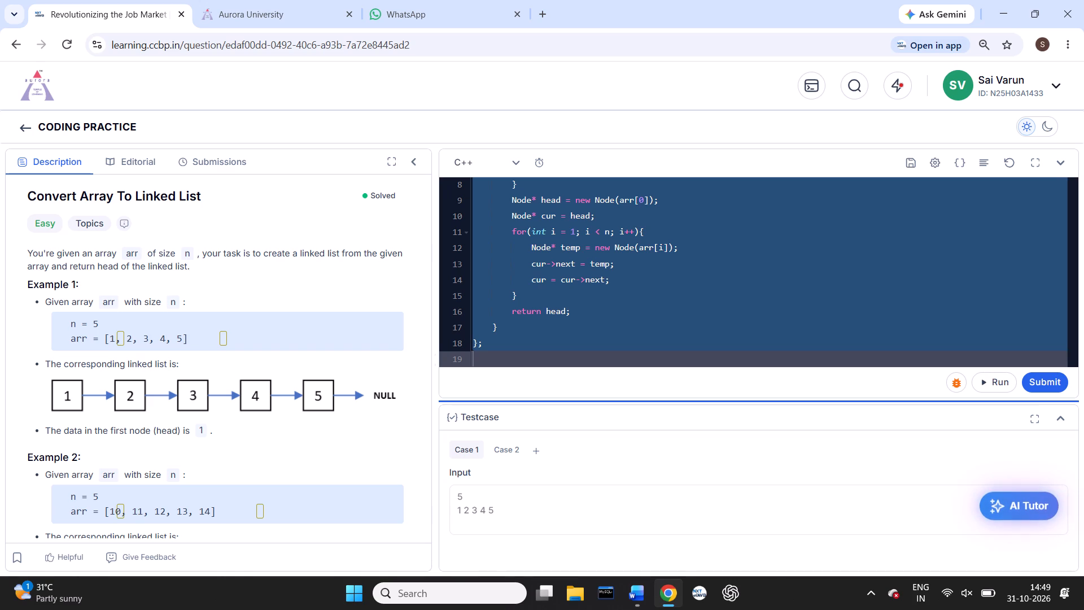
left_click(533, 332)
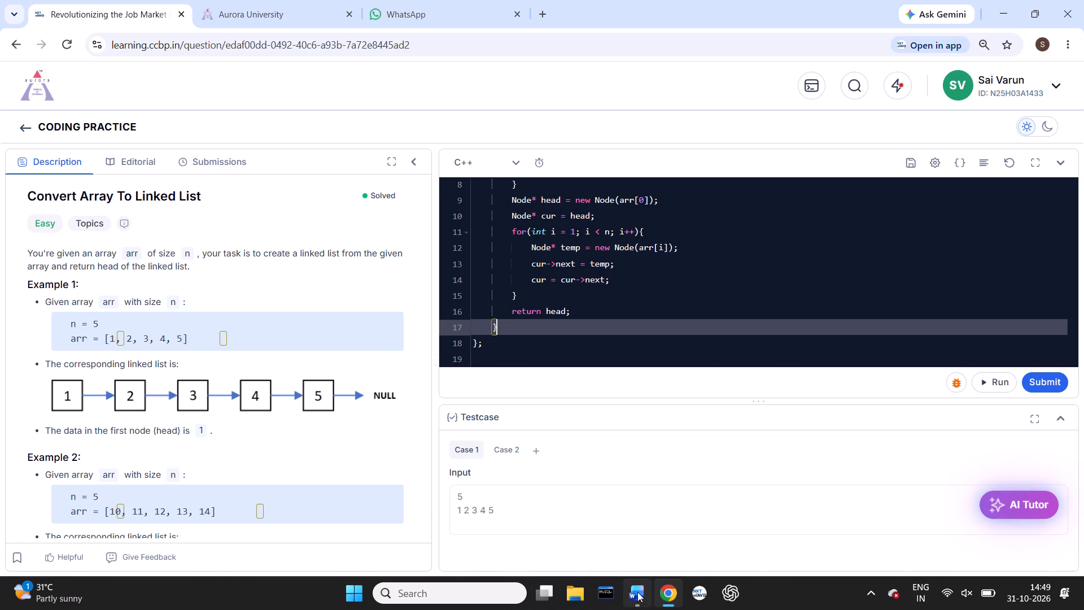
left_click(636, 520)
key("ctrl+v")
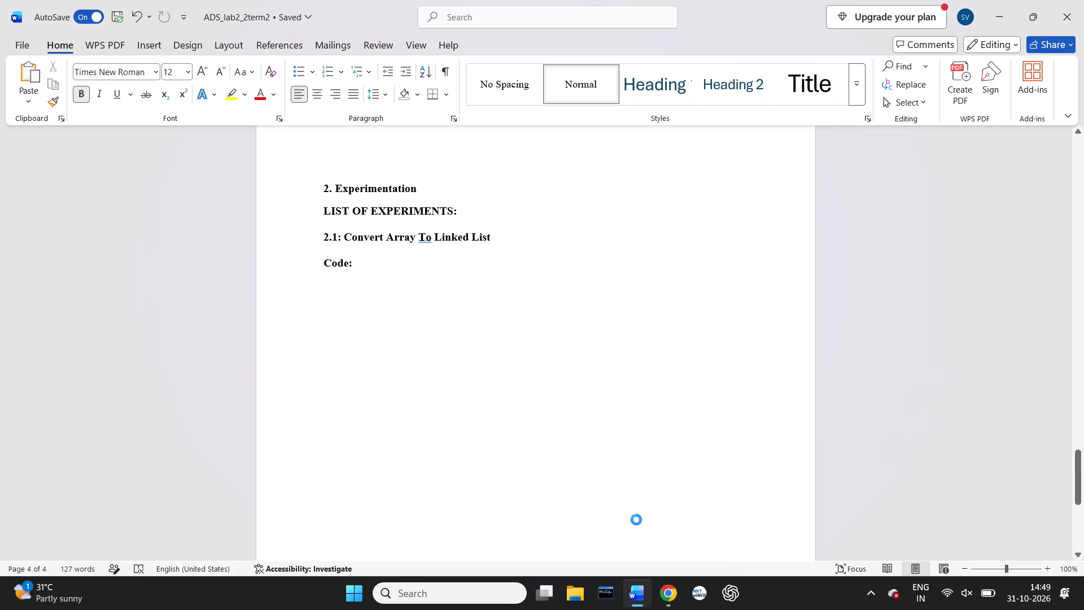
Remove the bold formatting from the pasted C++ code.
left_click_drag(359, 520, 354, 508)
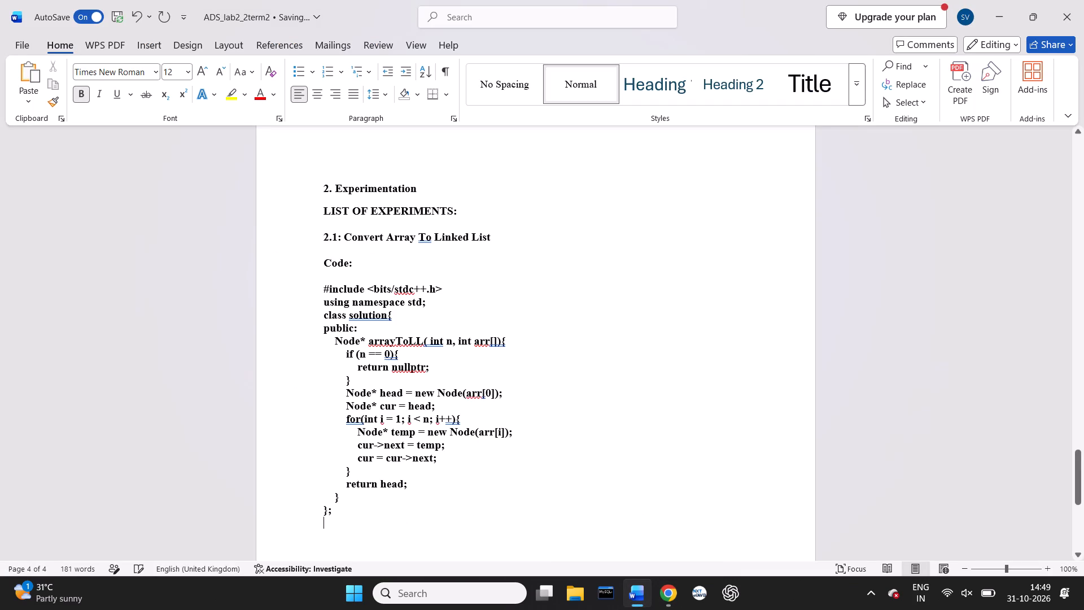
left_click_drag(354, 508, 321, 289)
left_click(334, 270)
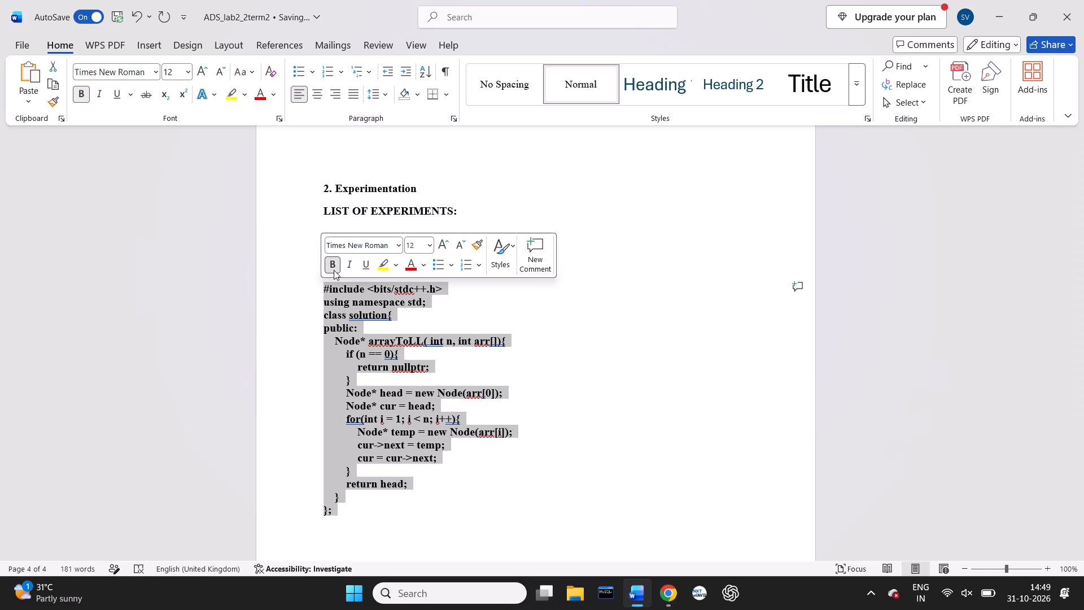
left_click(439, 367)
Add a bold "Output:" label below the code, followed by a new line.
scroll(439, 367, "down", 1)
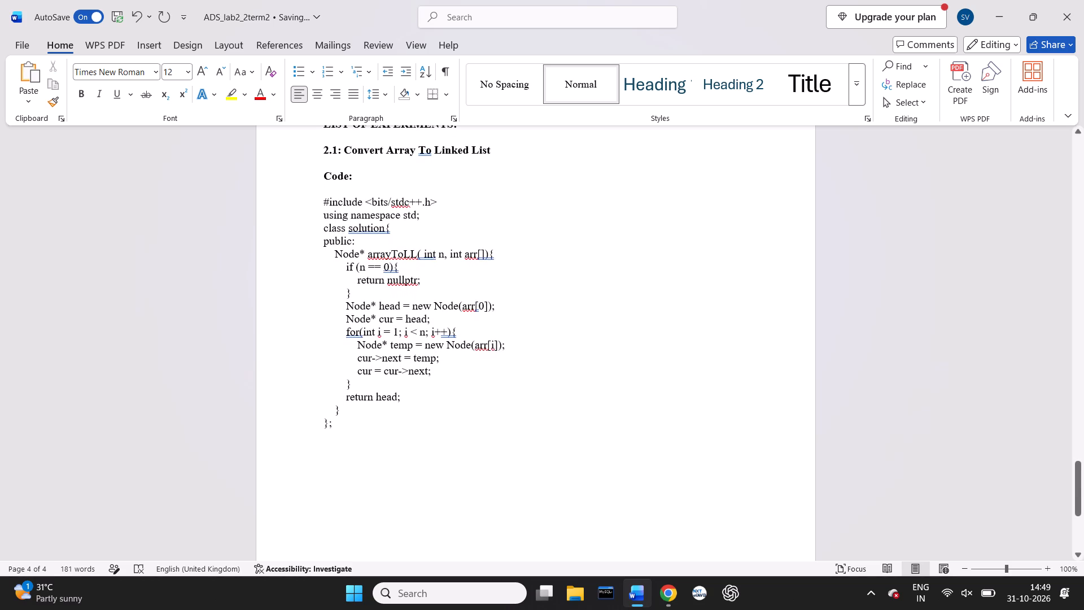
left_click(374, 443)
type("Ou")
type("tput:")
key("Return")
left_click_drag(365, 448, 346, 449)
left_click_drag(346, 449, 324, 451)
left_click(337, 425)
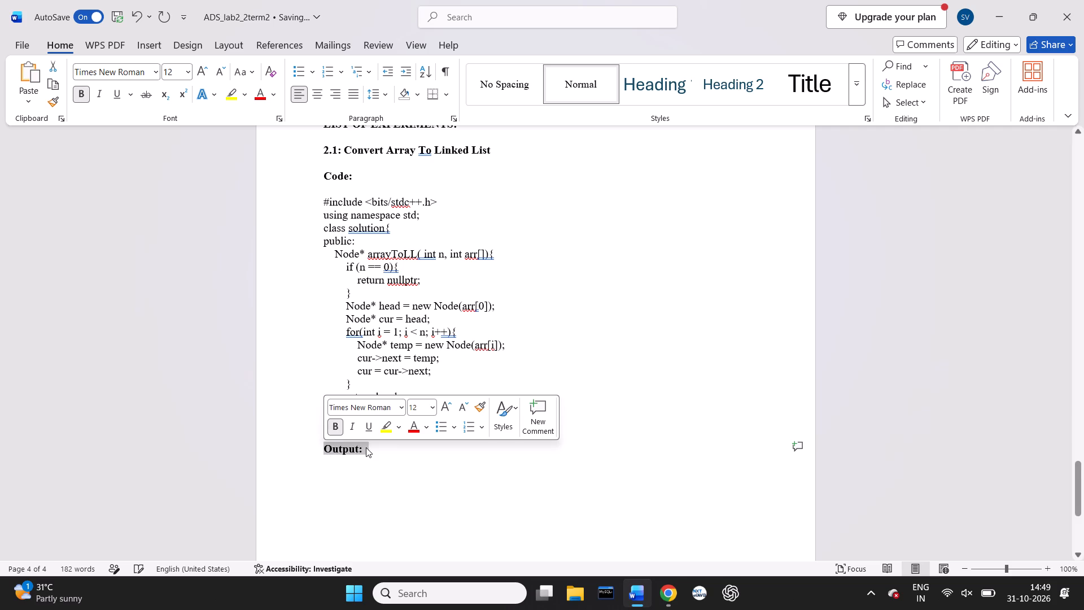
left_click(366, 447)
key("Return")
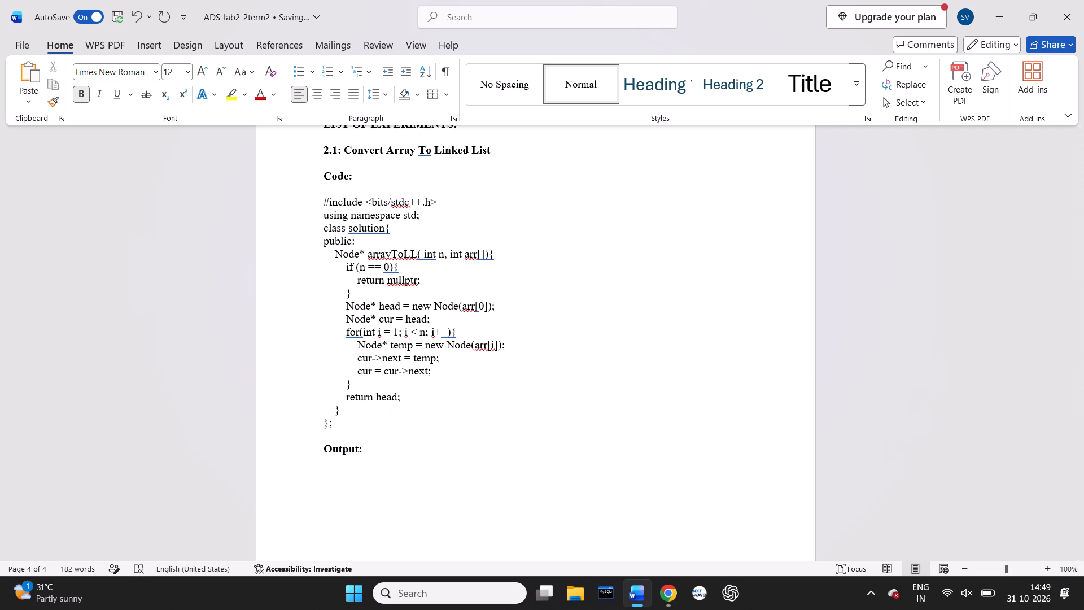
key("Return")
Switch to Chrome, submit the Convert Array To Linked List solution, and capture a screenshot of the page area showing the submission result.
left_click(647, 516)
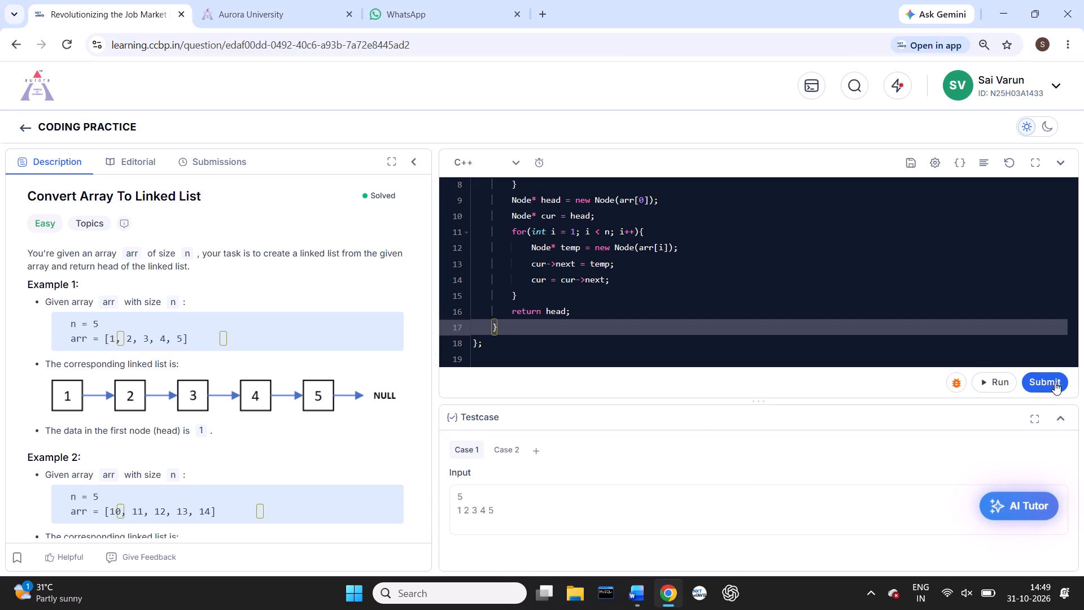
left_click(1056, 382)
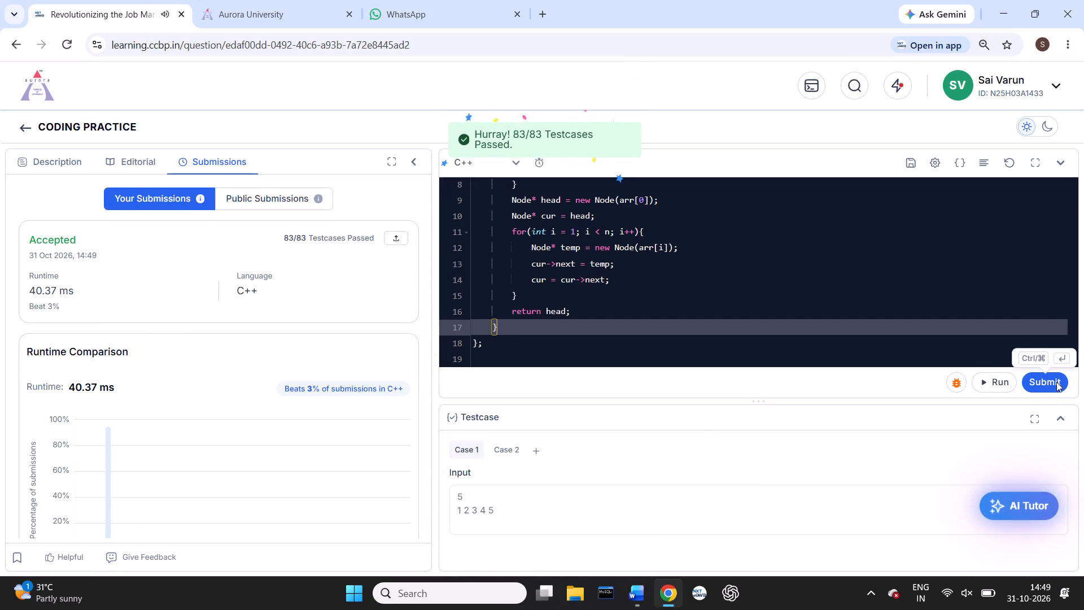
key("Print")
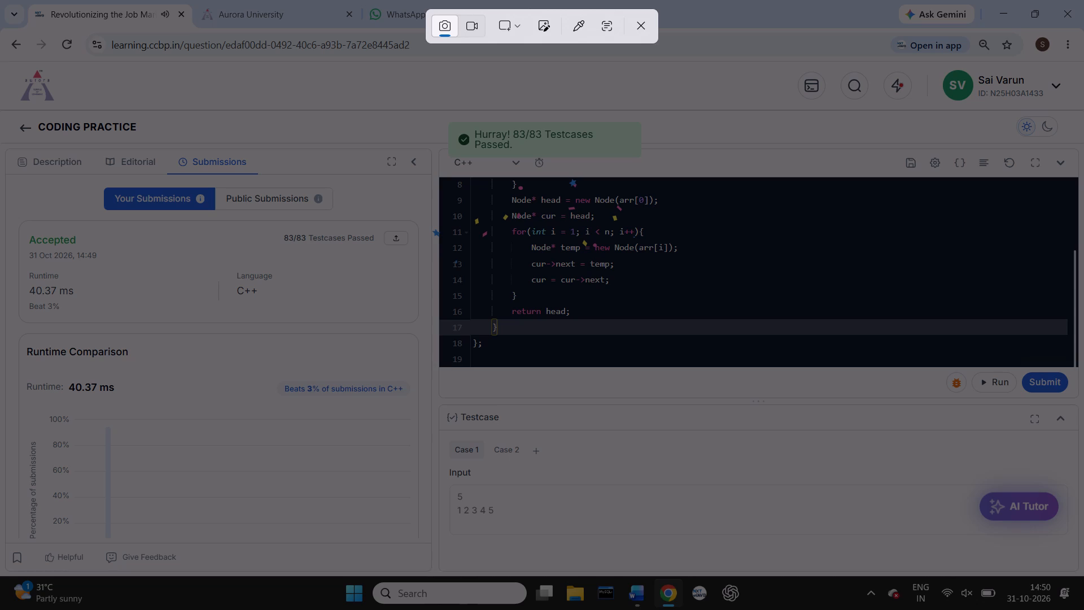
left_click_drag(0, 62, 1083, 577)
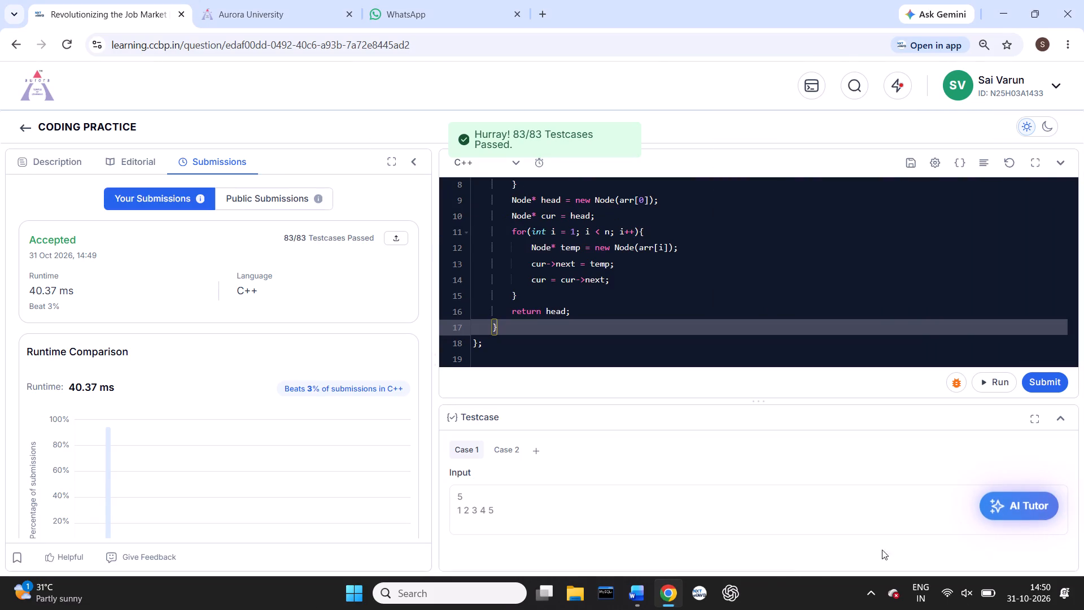
Paste the submission screenshot under "Output:" in the Word report.
left_click(644, 540)
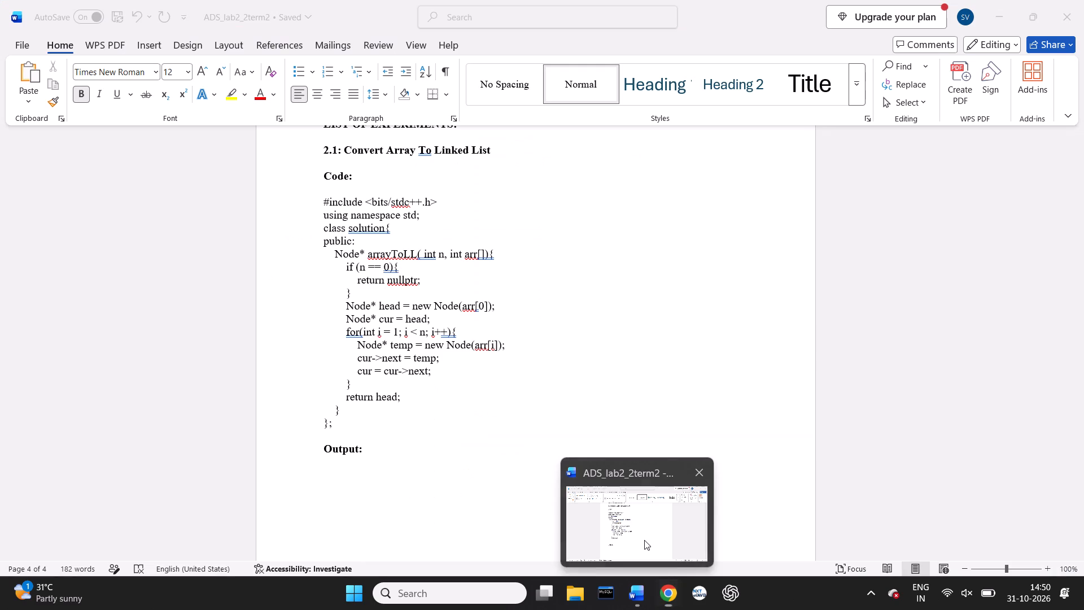
key("ctrl+v")
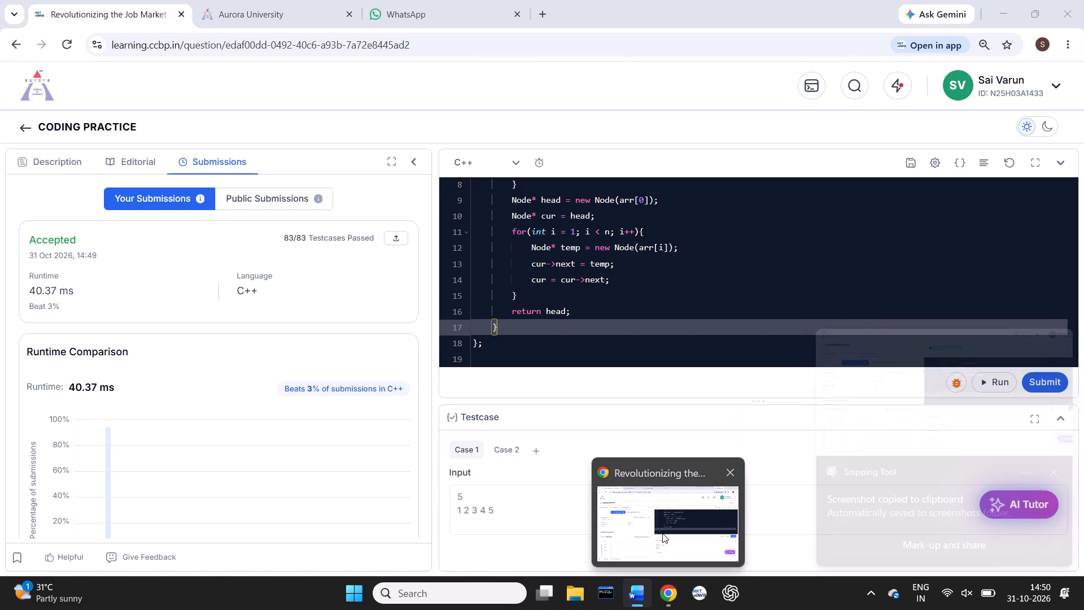
Return to the Linked Lists coding practice list in Chrome, copy the title "Linked List Traversal", and open that question.
left_click(662, 533)
left_click(24, 124)
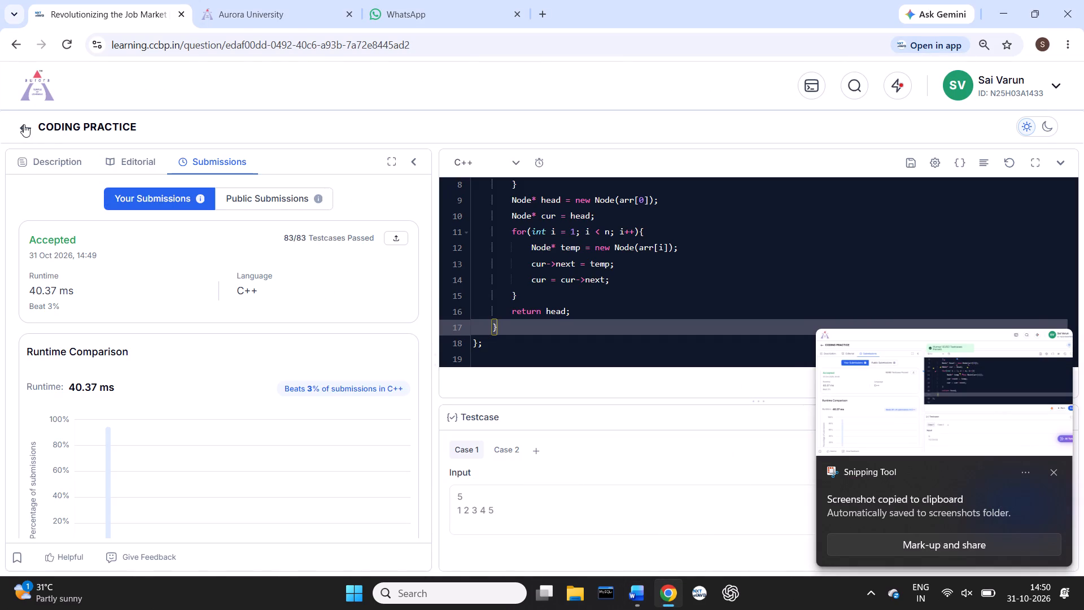
scroll(131, 252, "down", 1)
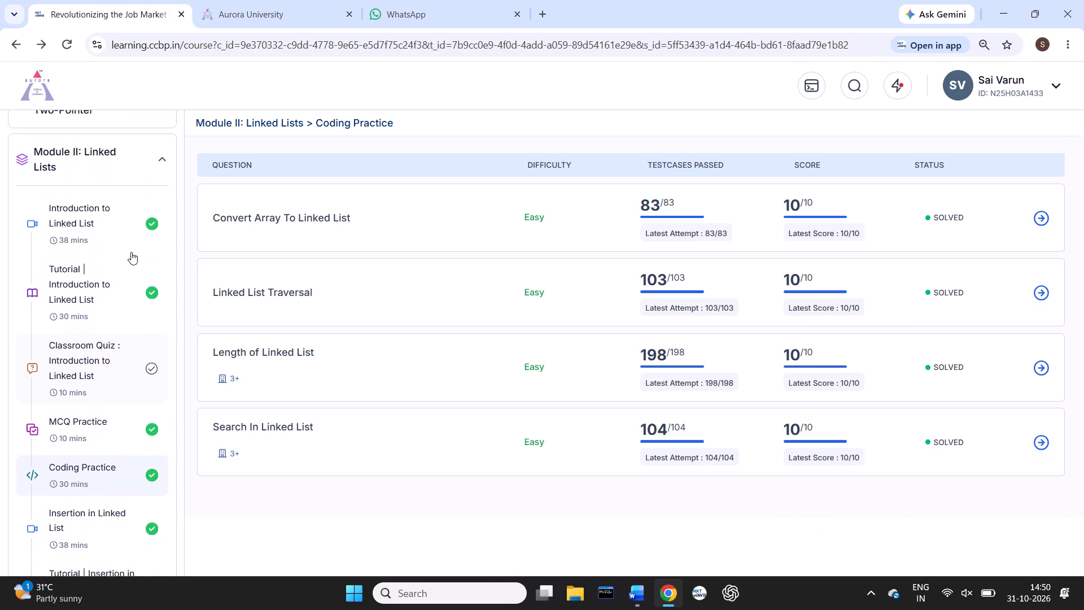
scroll(131, 252, "down", 1)
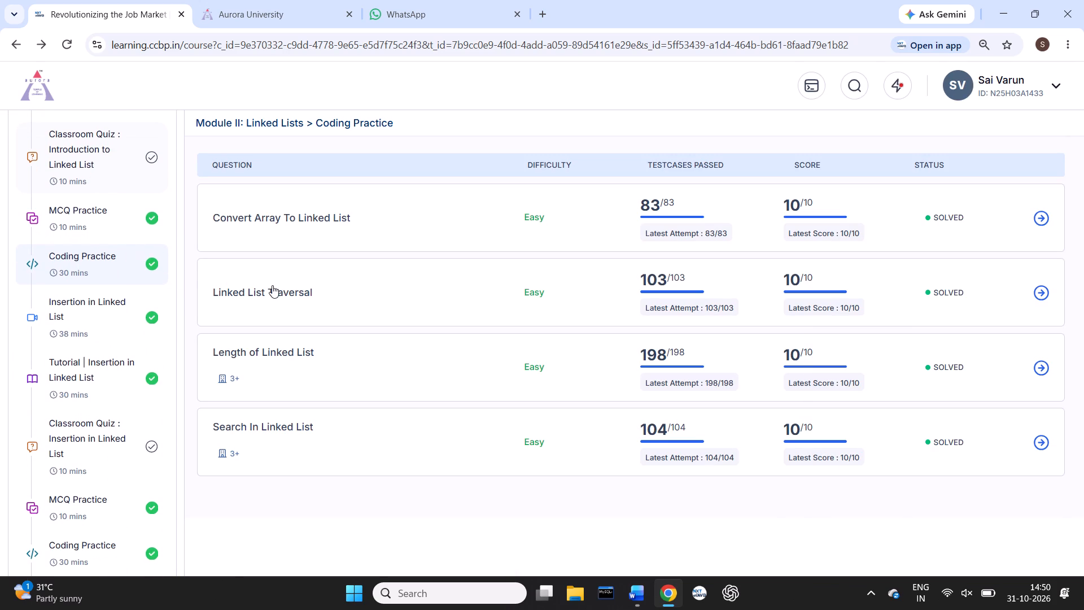
left_click_drag(214, 294, 250, 293)
left_click_drag(250, 293, 324, 286)
key("ctrl+c")
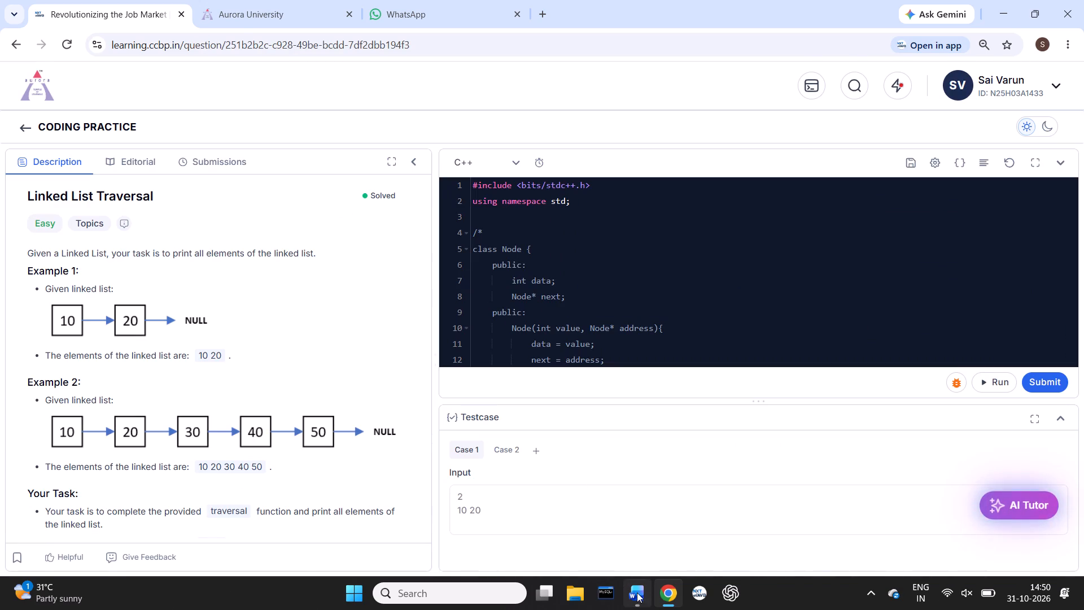
Switch to the Word report and add blank lines below the submission screenshot to reach the top of a new page.
left_click(620, 525)
scroll(620, 525, "down", 1)
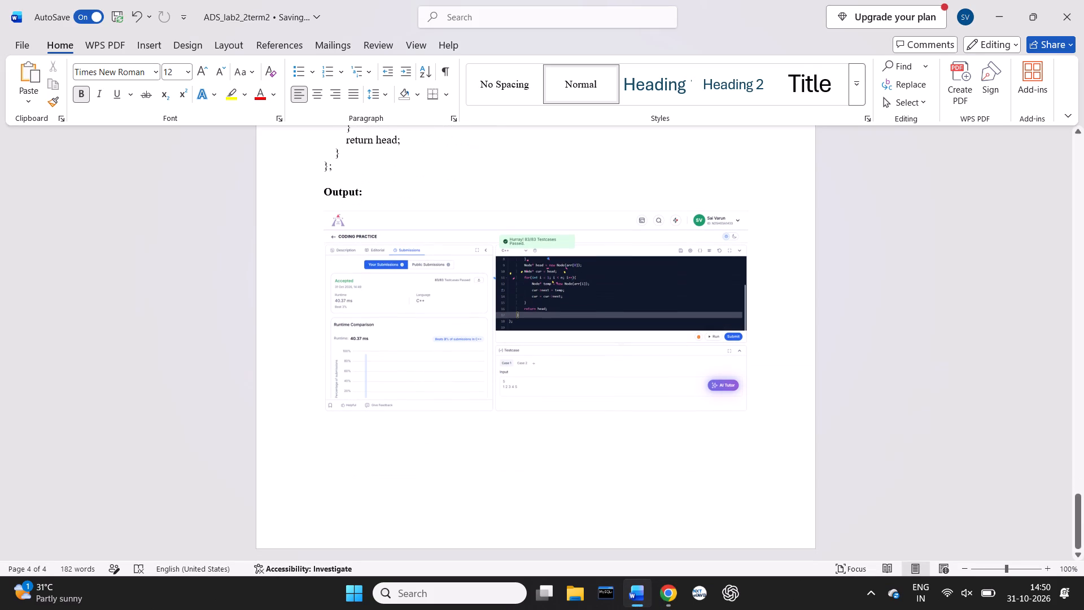
key("Return")
key("Return")
key("Return")
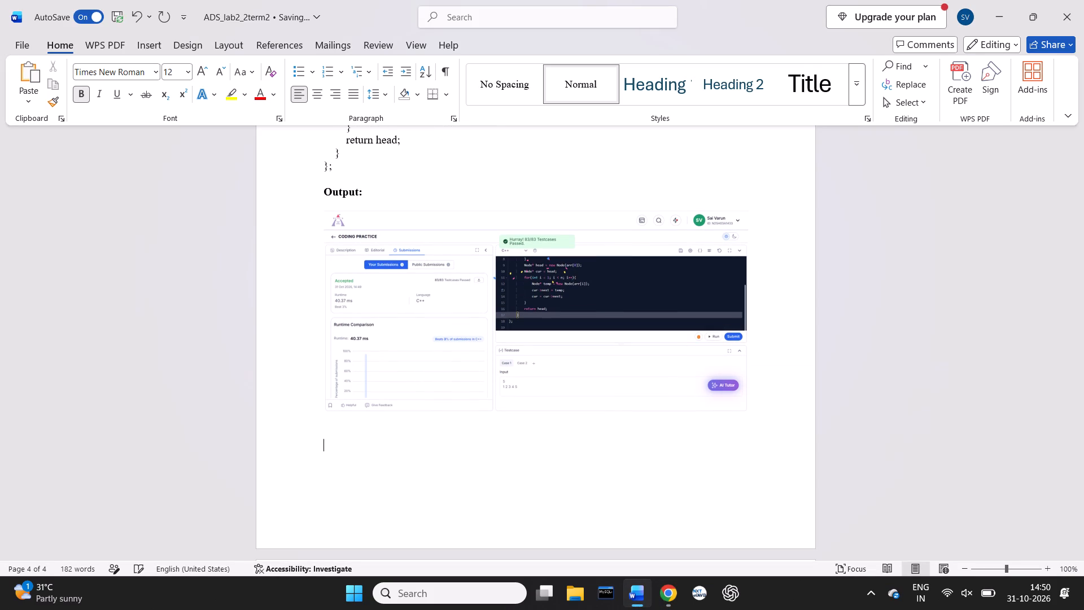
key("Return")
key("Return")
key("Return")
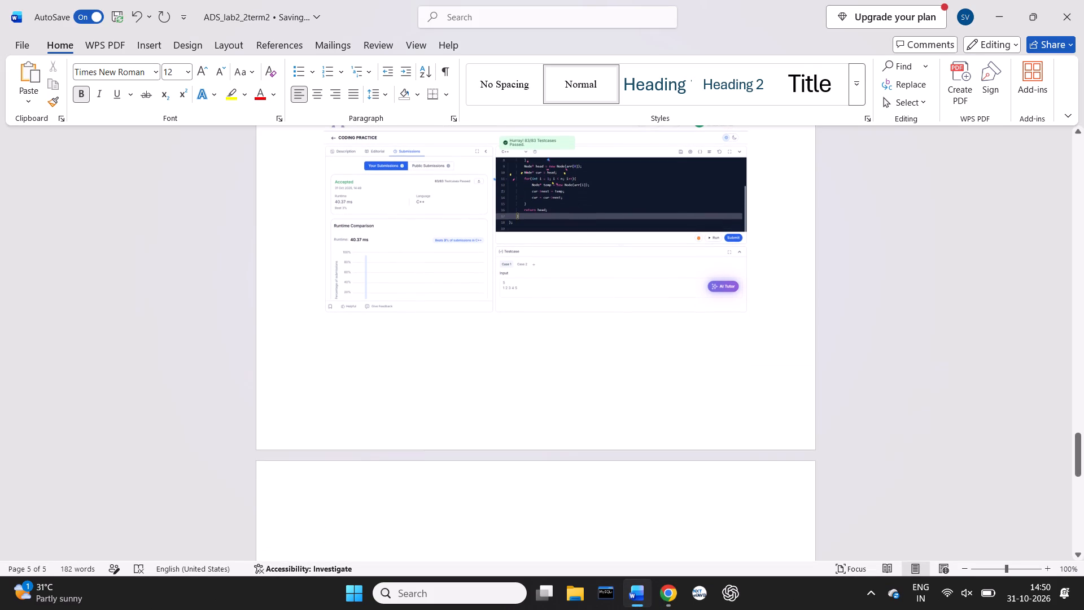
Add the bold heading "2.2. Linked List Traversal" on the new page, using the copied question title.
type("2.2")
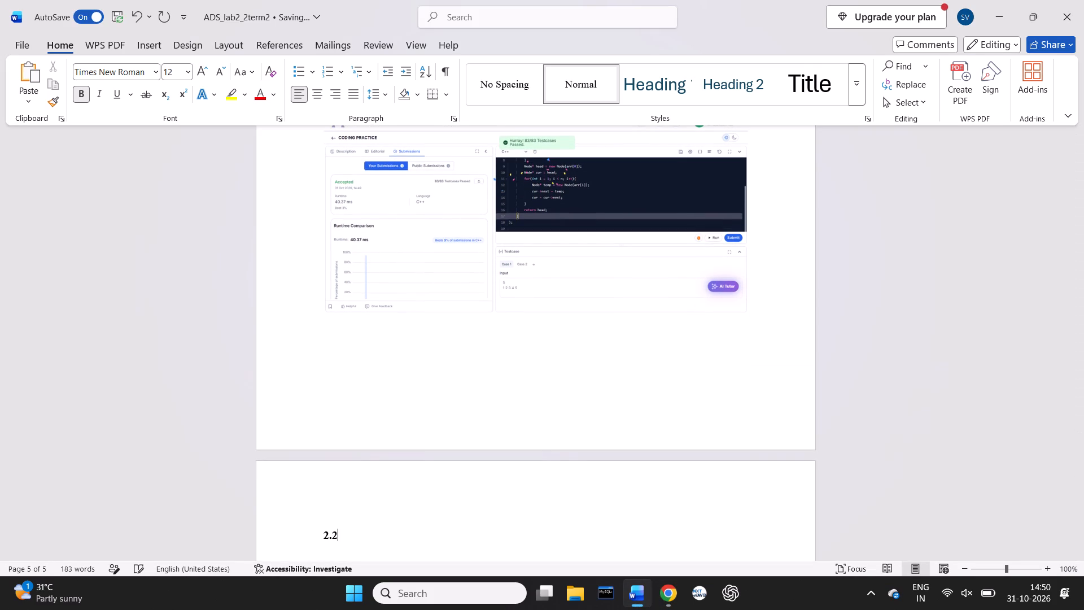
key("period")
key("period")
key("ctrl+v")
key("Left")
key("Left")
key("Left")
key("Left")
key("Left")
key("Left")
key("Left")
key("Left")
key("Left")
key("Left")
key("Left")
key("Left")
key("Left")
key("Left")
key("Left")
key("Left")
key("Left")
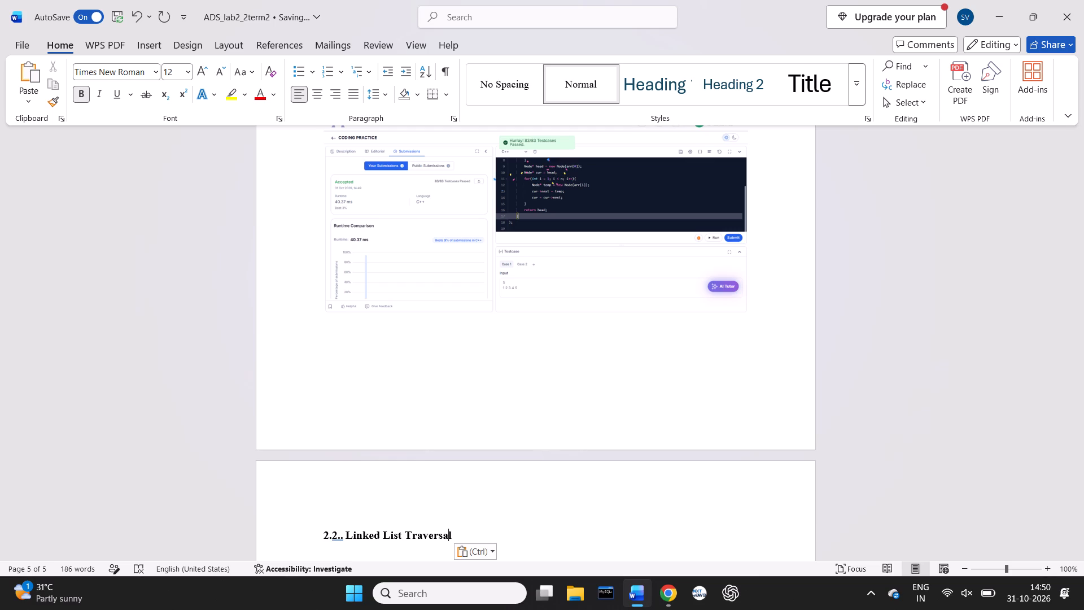
key("Left")
key("Left")
key("Left")
key("Left")
key("Left")
key("BackSpace")
key("space")
Add a bold "Code:" label below the 2.2 heading, followed by a blank line.
key("Right")
key("Right")
key("Right")
key("Right")
key("Right")
key("Right")
key("Right")
key("Right")
key("Right")
key("Right")
key("Right")
key("Right")
key("Right")
key("Right")
key("Right")
key("Right")
key("Right")
key("Right")
key("Right")
key("Right")
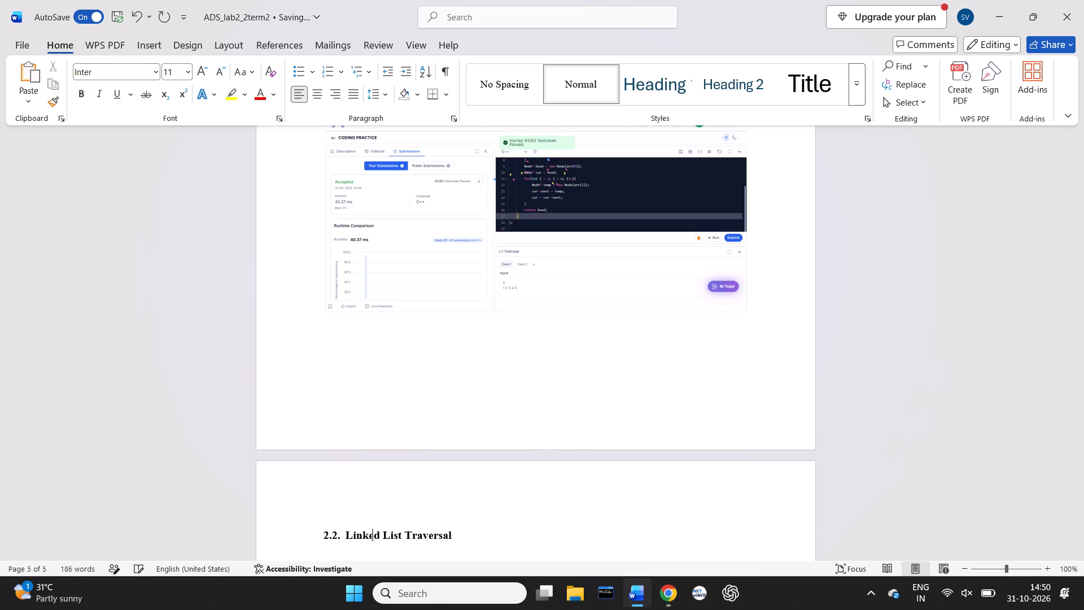
key("Return")
key("Return")
type("Code:")
key("Return")
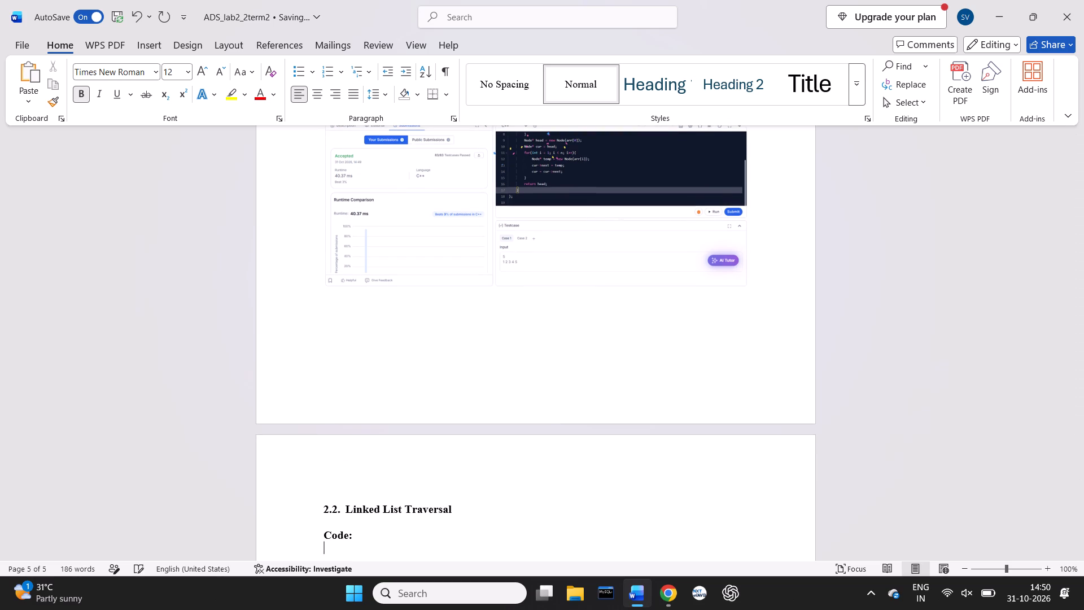
key("Return")
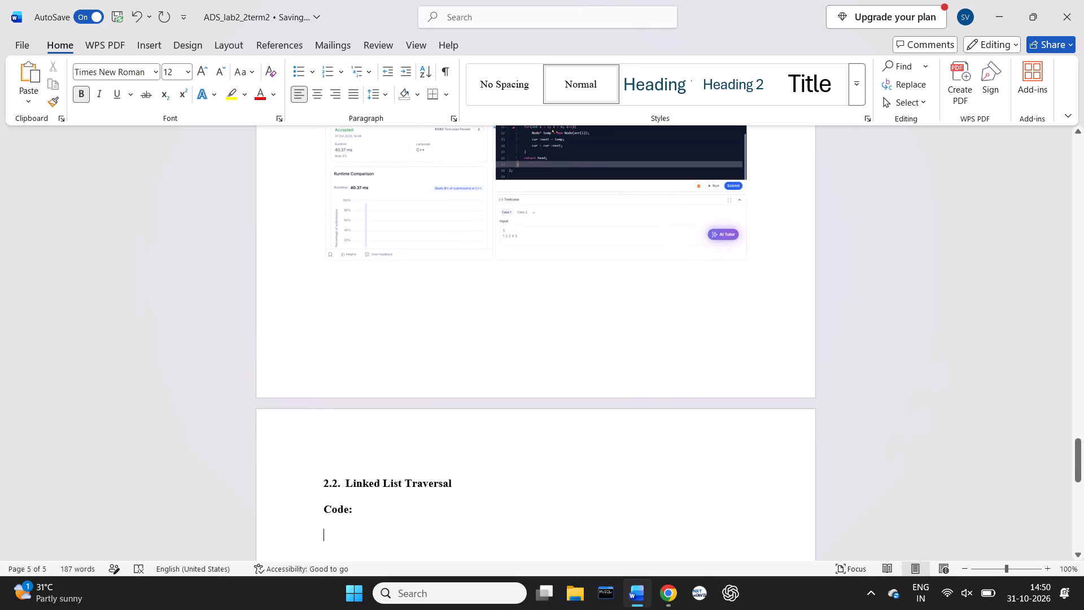
Switch to Chrome and delete the commented-out Node class and the surplus blank lines from the Linked List Traversal solution.
left_click(660, 537)
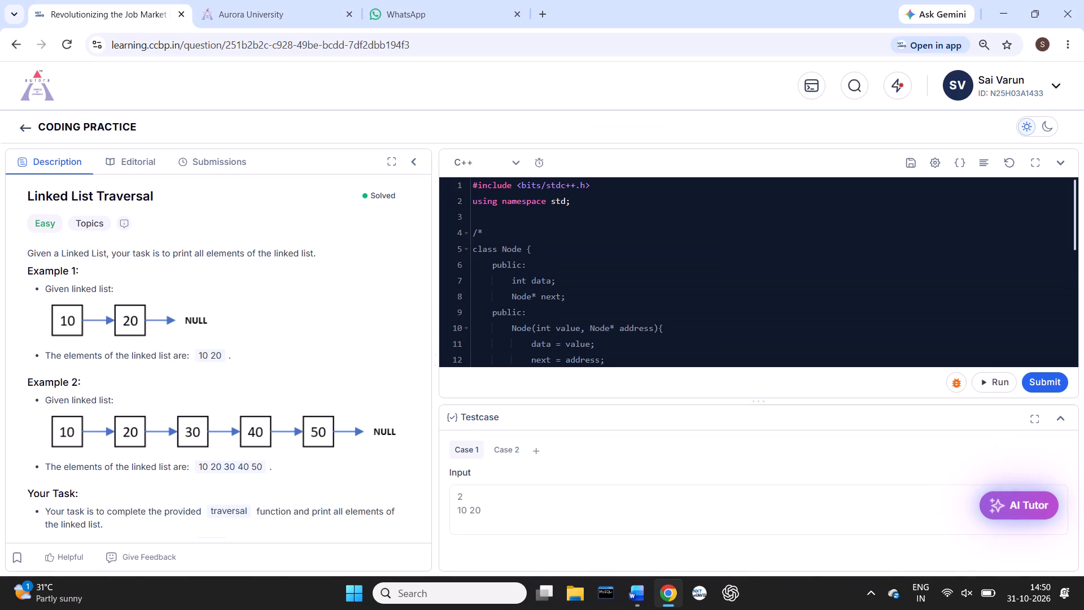
scroll(644, 311, "down", 3)
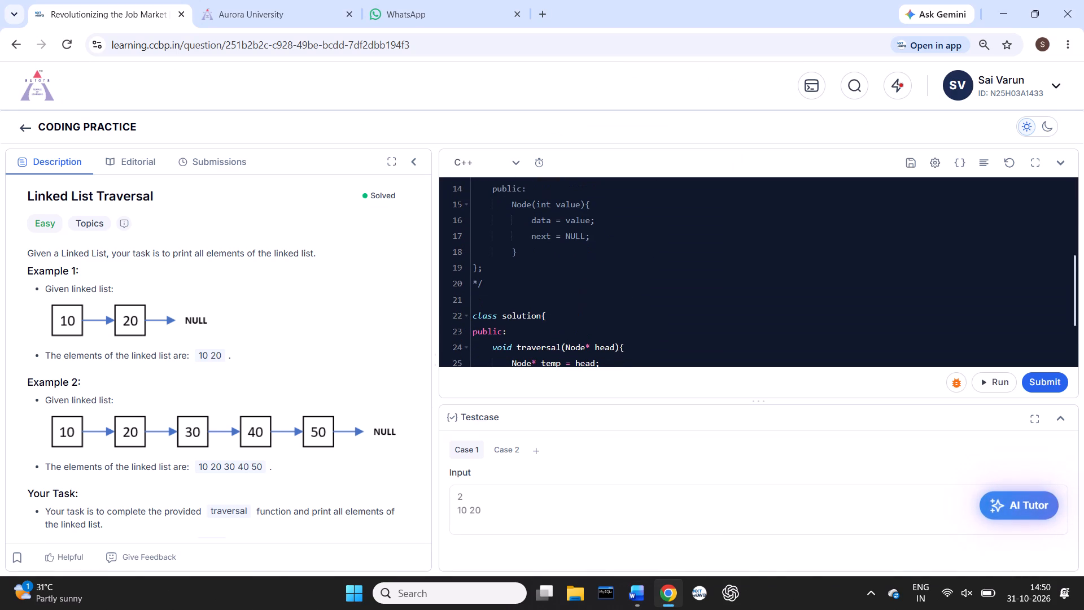
left_click_drag(487, 303, 470, 217)
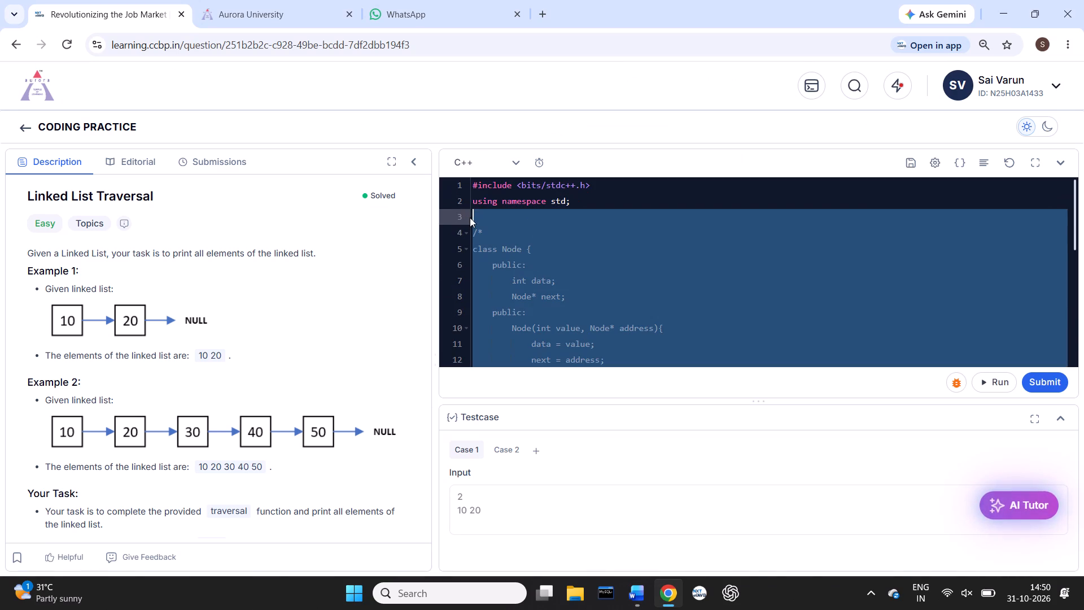
key("BackSpace")
key("BackSpace")
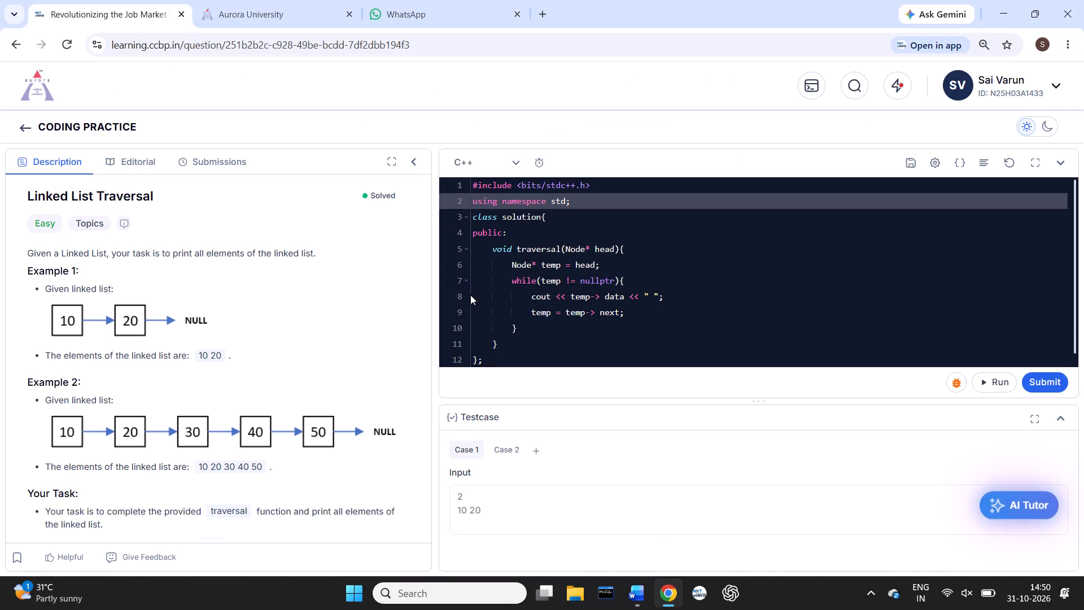
scroll(469, 295, "down", 2)
left_click(514, 342)
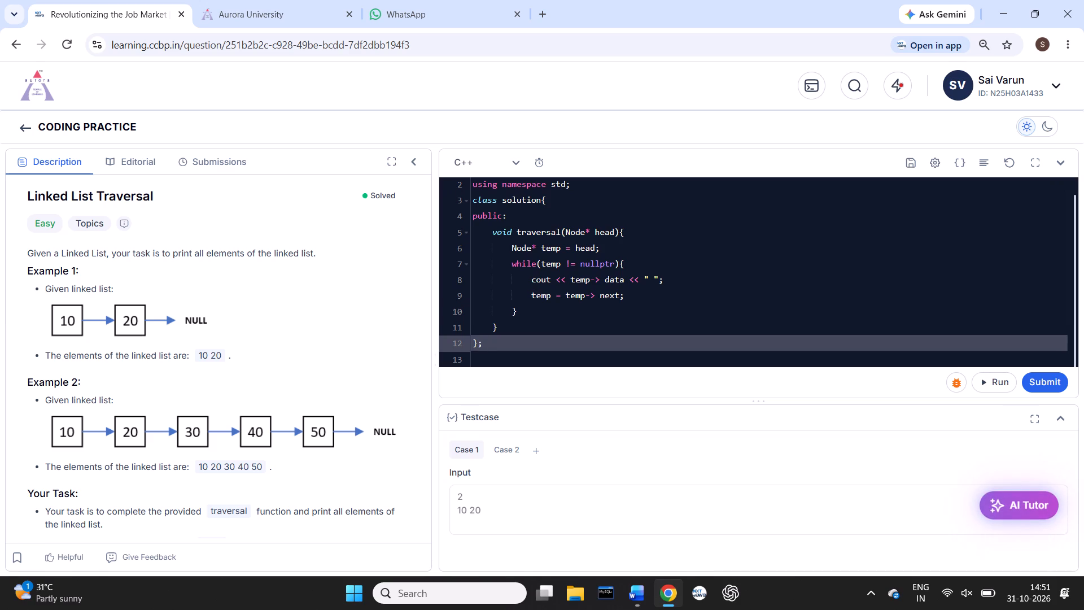
key("Down")
key("BackSpace")
Copy the entire Linked List Traversal code and paste it under "Code:" in the Word report.
key("ctrl+a")
key("ctrl+c")
left_click(514, 342)
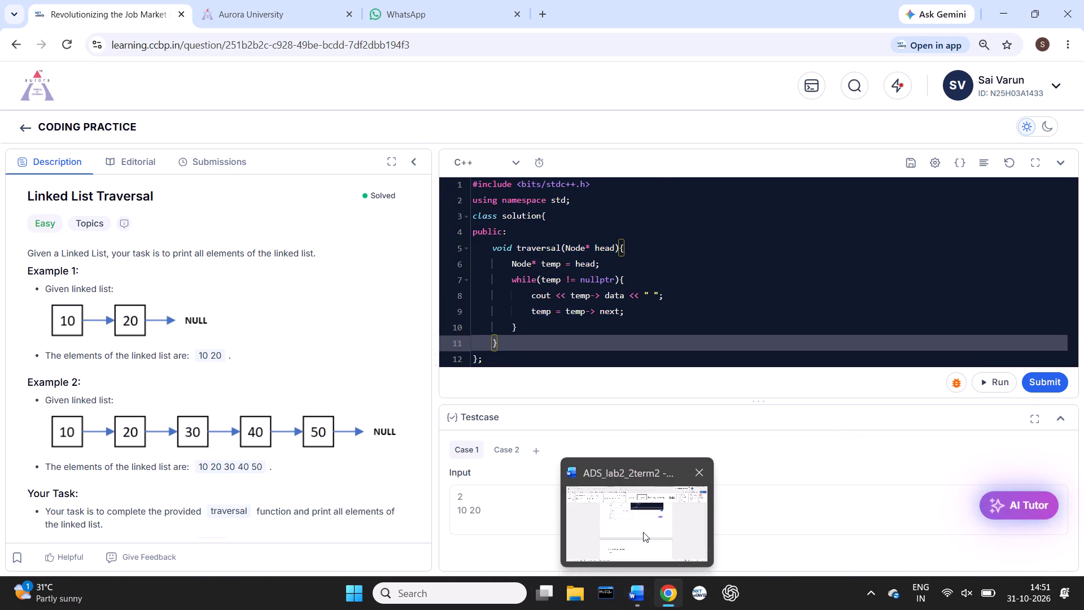
left_click(643, 532)
key("ctrl+v")
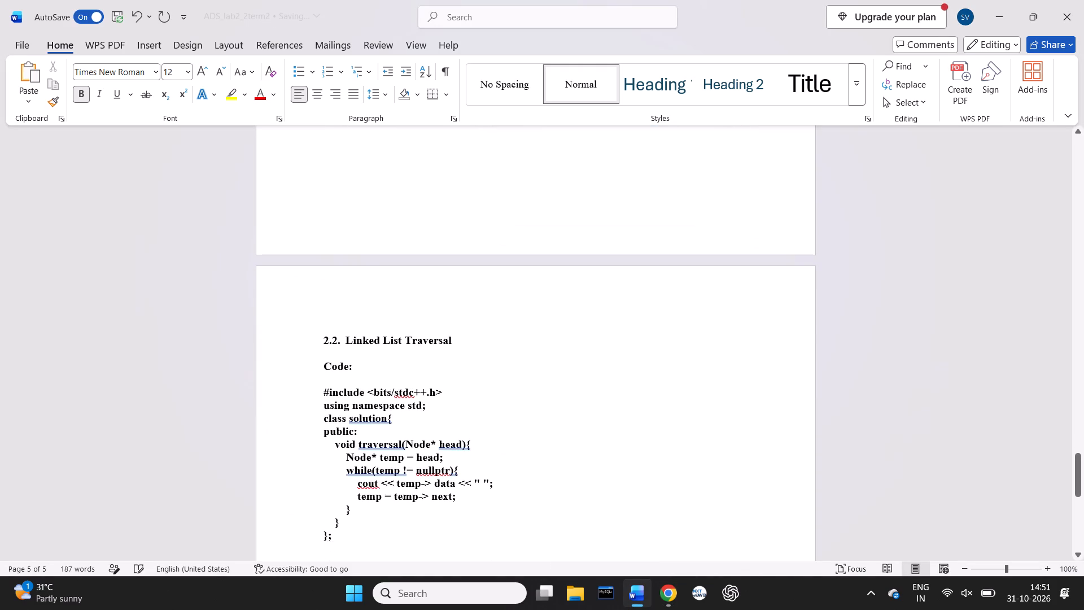
Remove the bold formatting from the pasted Linked List Traversal code.
left_click_drag(350, 542, 318, 397)
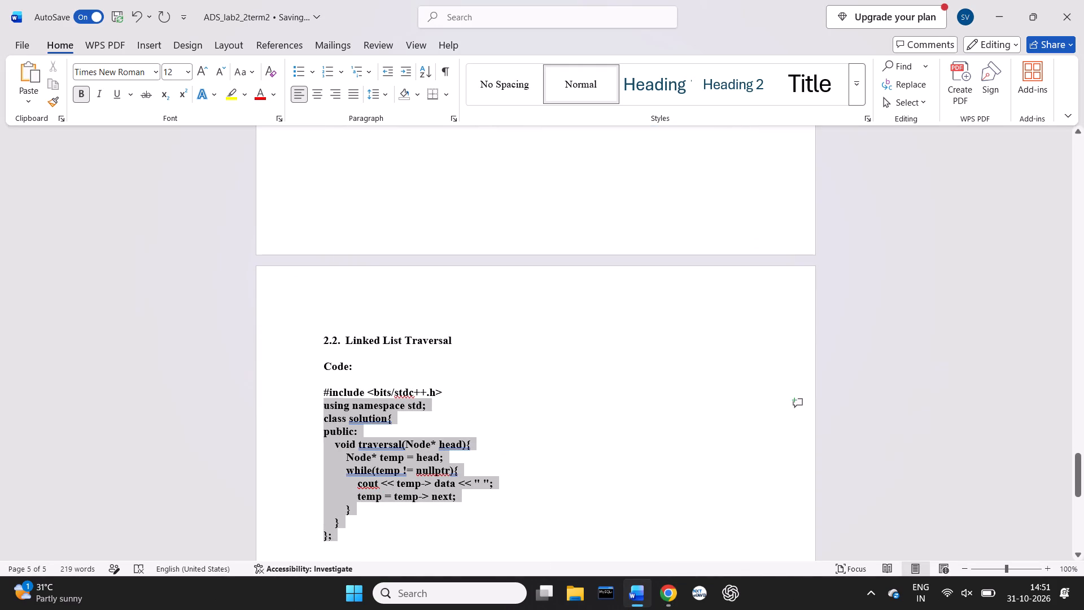
left_click_drag(318, 397, 318, 394)
left_click(330, 373)
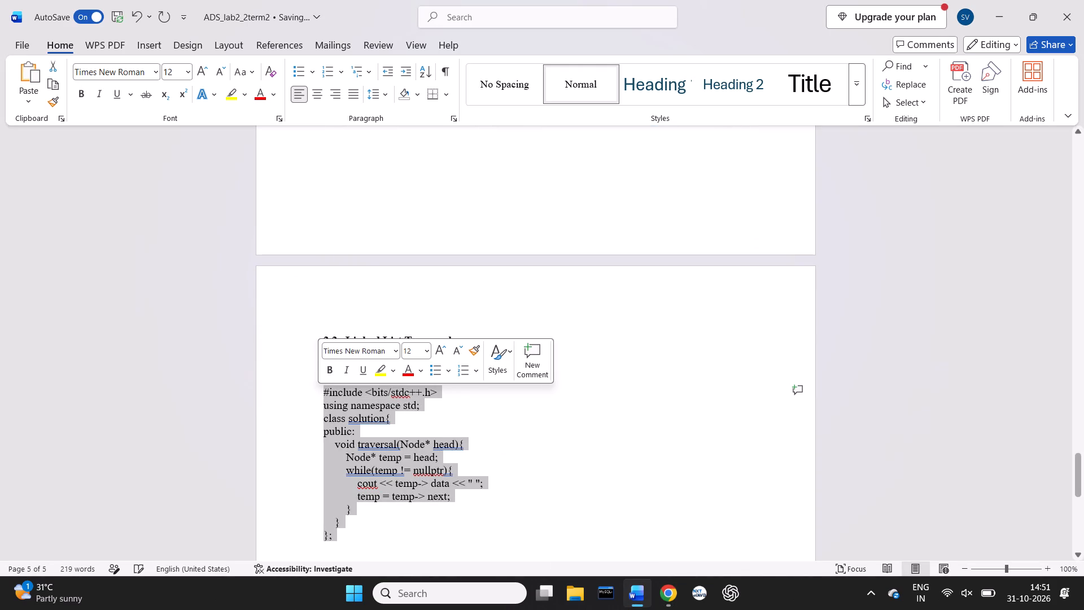
Add a bold "Output:" label below the Linked List Traversal code, followed by new lines.
left_click(357, 551)
key("Return")
type("Output")
key("shift+colon")
key("Return")
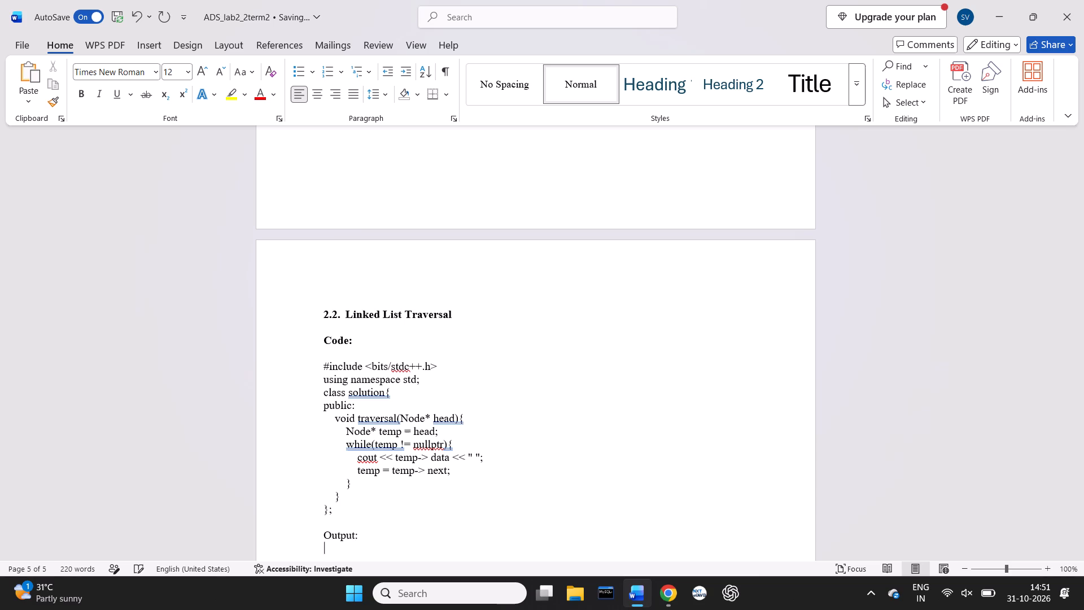
left_click_drag(362, 536, 324, 530)
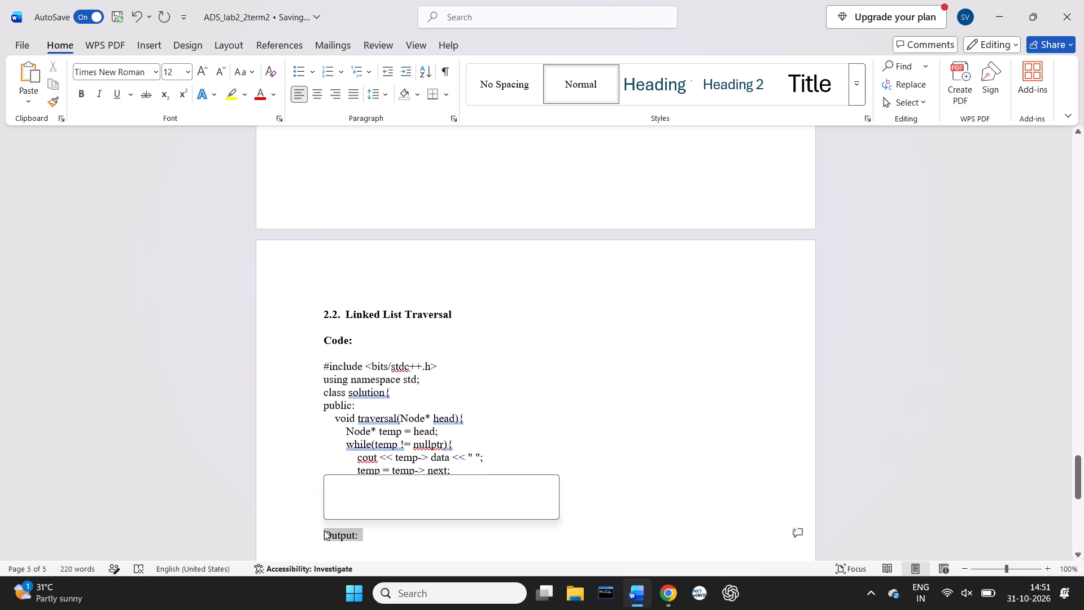
left_click(331, 513)
left_click(381, 539)
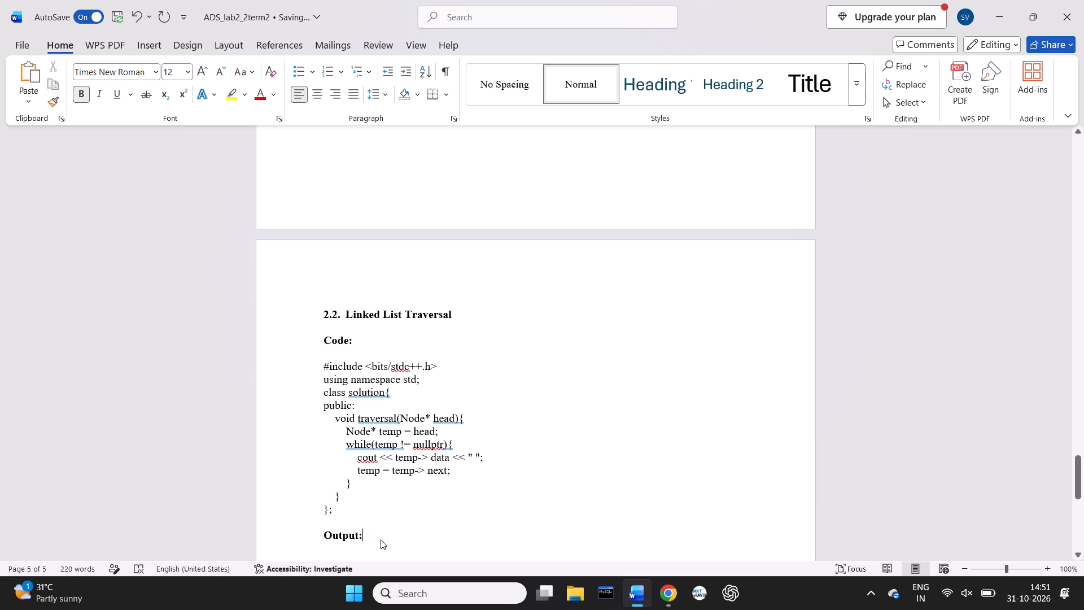
key("Return")
key("Return")
Switch to Chrome, submit the Linked List Traversal solution, and capture a screenshot of the page area showing the submission result.
scroll(381, 539, "up", 3)
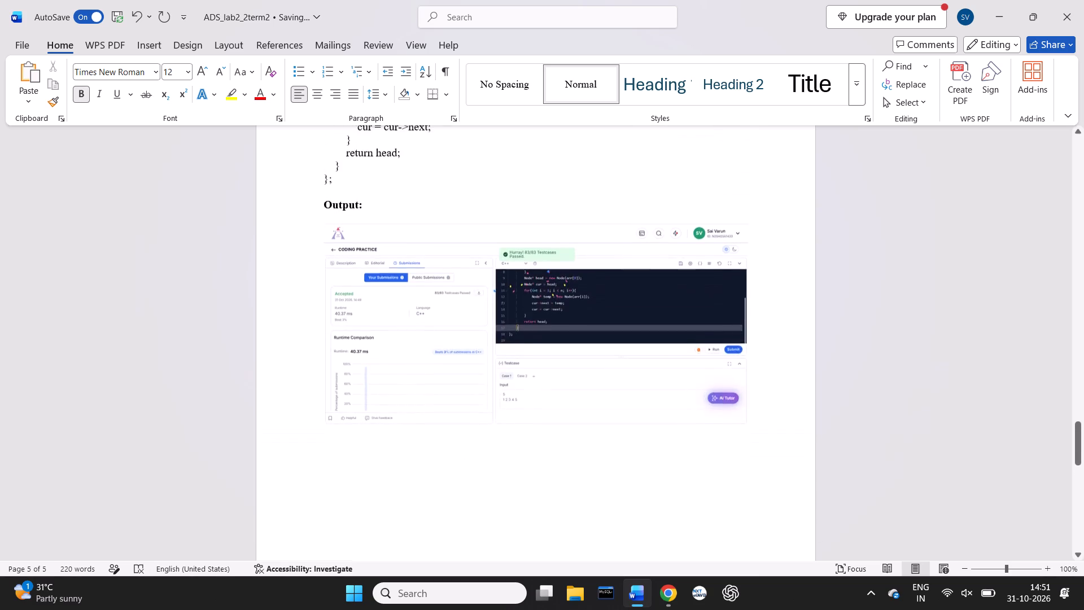
scroll(381, 539, "up", 1)
scroll(381, 539, "down", 1)
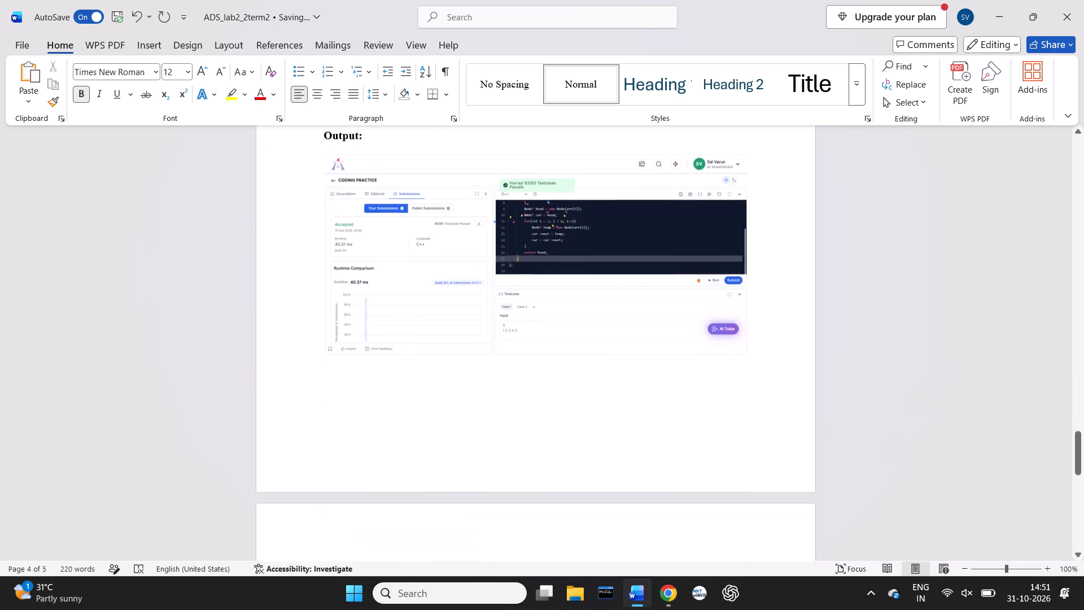
scroll(381, 539, "down", 1)
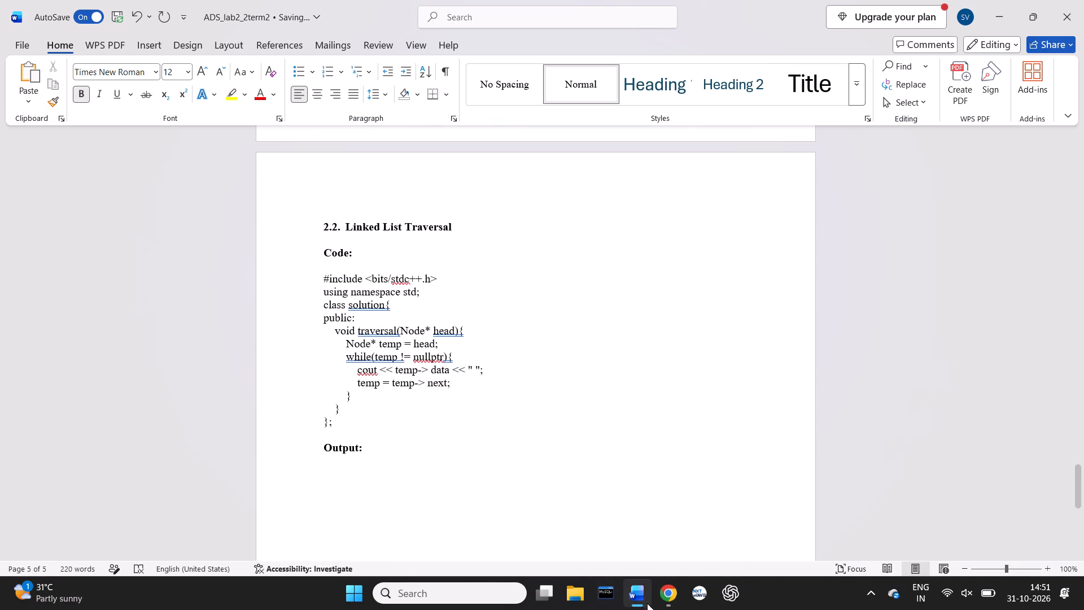
left_click(656, 543)
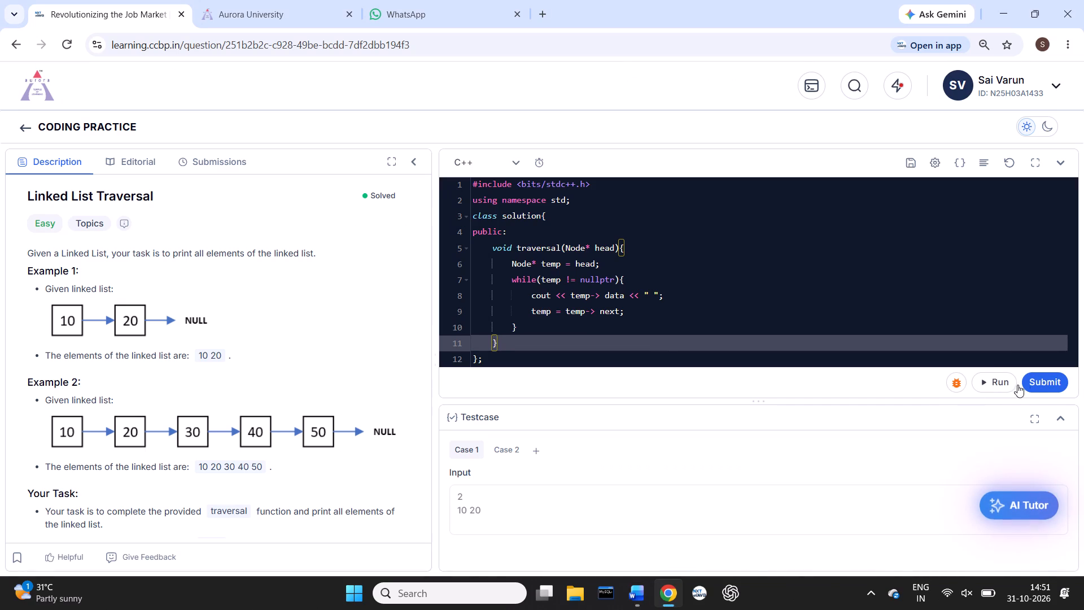
left_click(1034, 380)
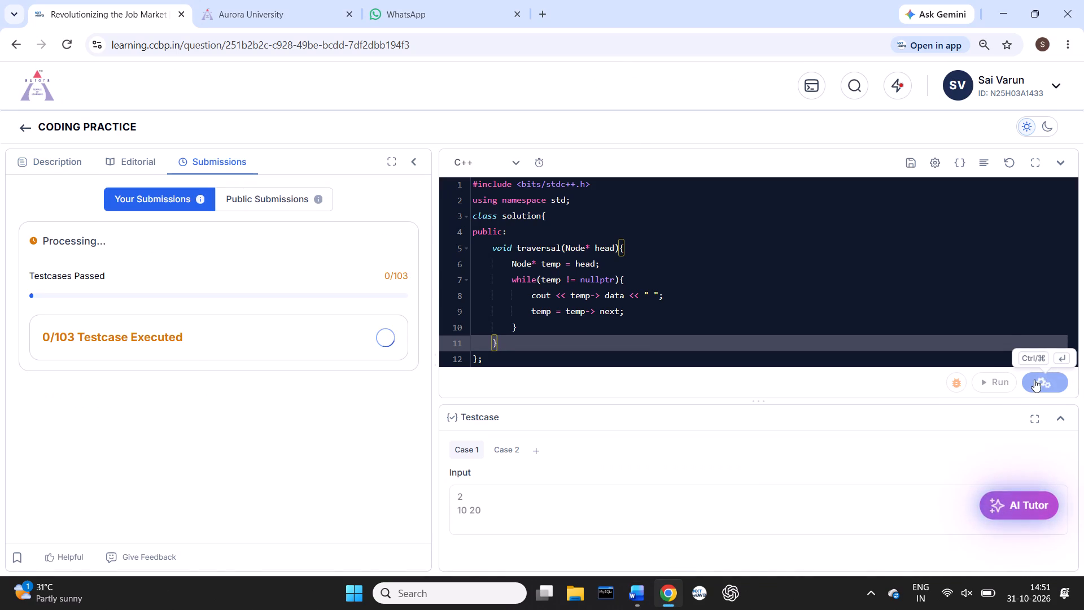
key("Print")
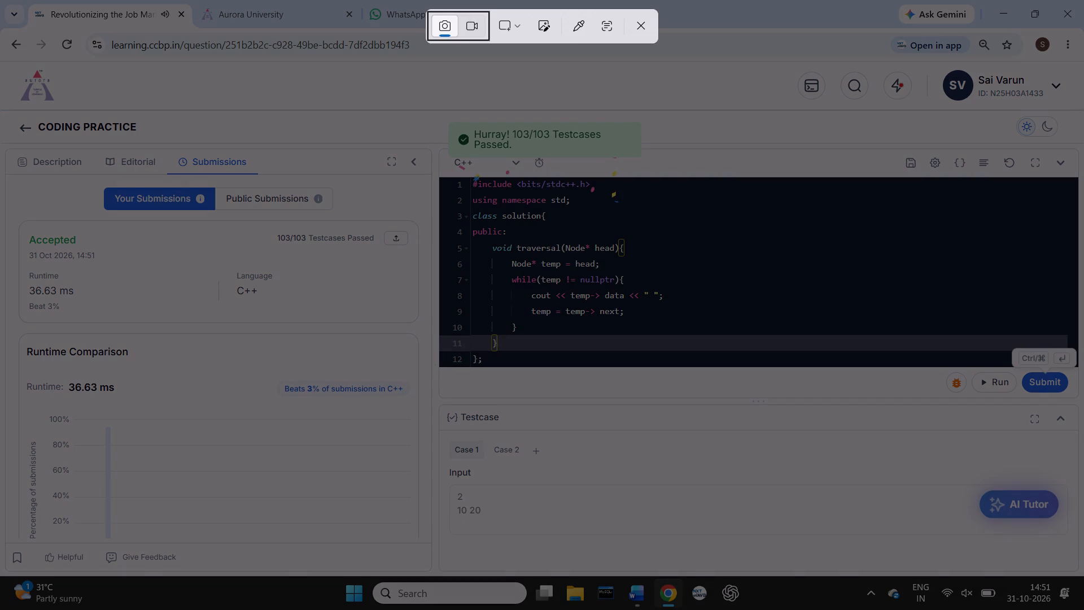
left_click_drag(0, 59, 1083, 506)
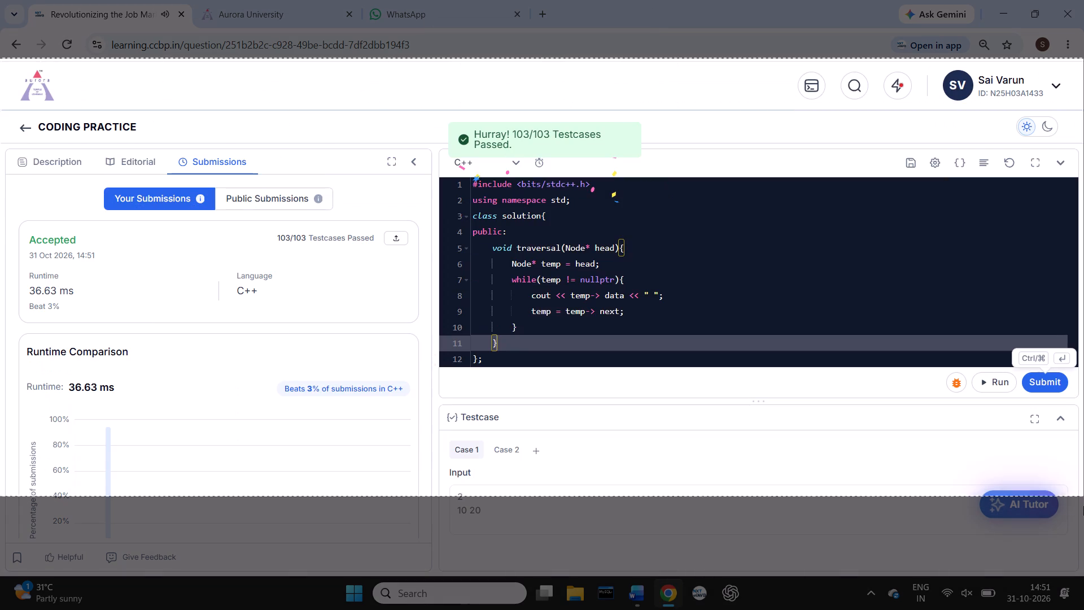
left_click_drag(1083, 506, 1082, 572)
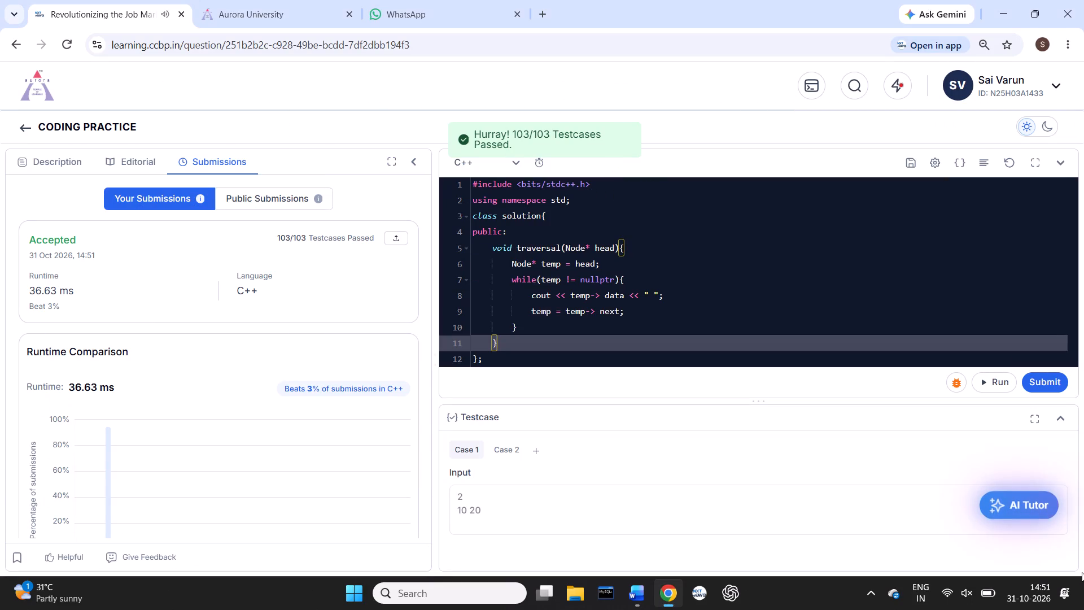
Paste the submission screenshot under "Output:" in section 2.2 of the Word report.
left_click(643, 528)
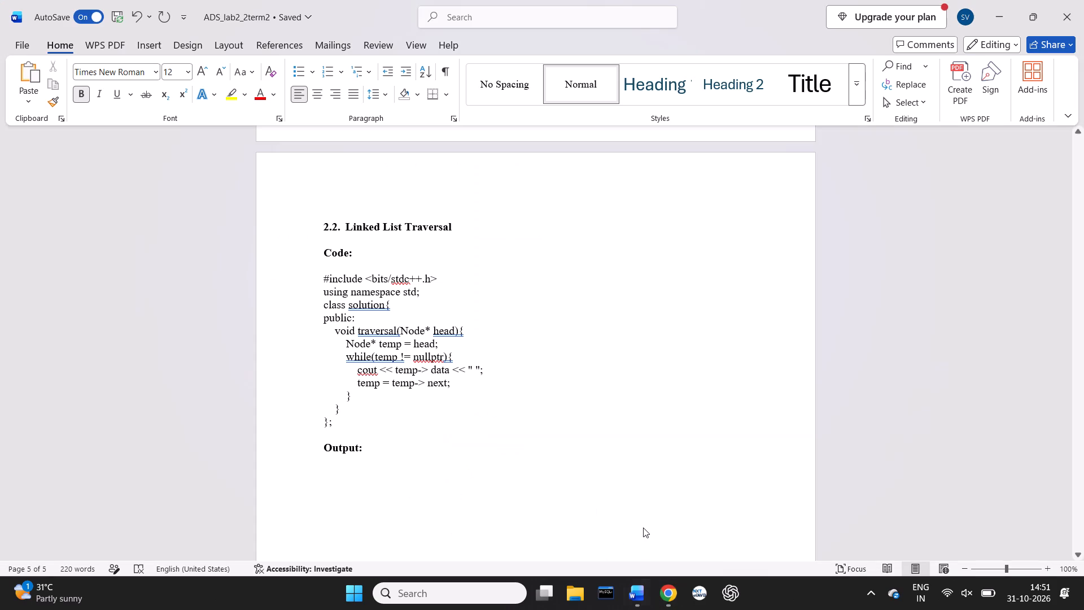
key("ctrl+v")
Add blank lines below the pasted Linked List Traversal screenshot to reach the top of a new page.
scroll(643, 528, "down", 2)
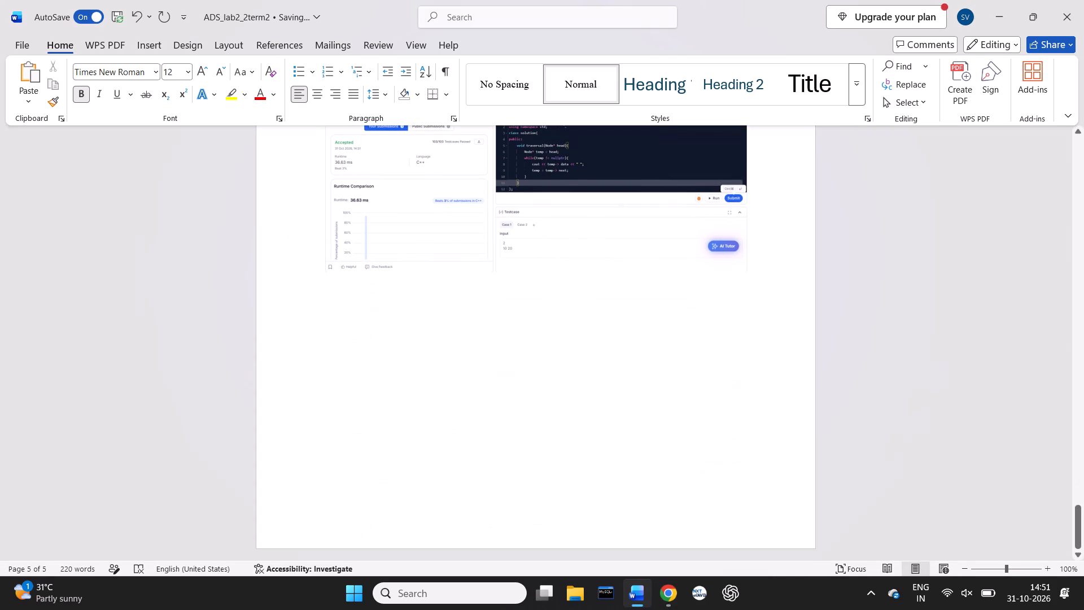
key("Return")
key("Return")
key("Return")
key("Return")
key("Return")
key("Return")
key("Return")
key("Return")
key("Return")
key("Return")
key("Return")
key("Return")
key("Return")
key("Return")
key("Return")
key("Return")
key("Return")
key("Return")
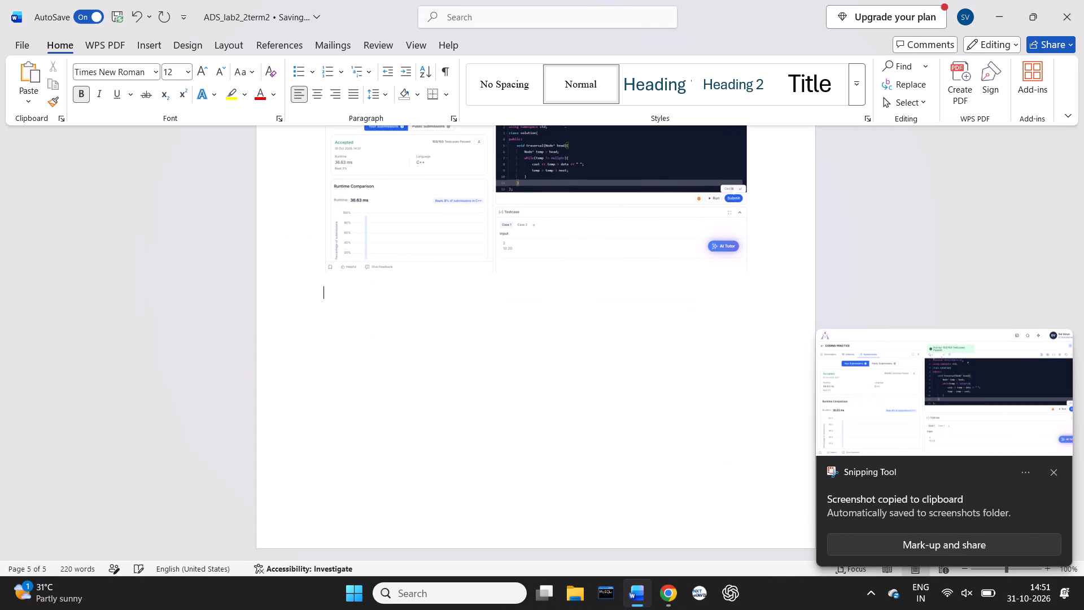
key("BackSpace")
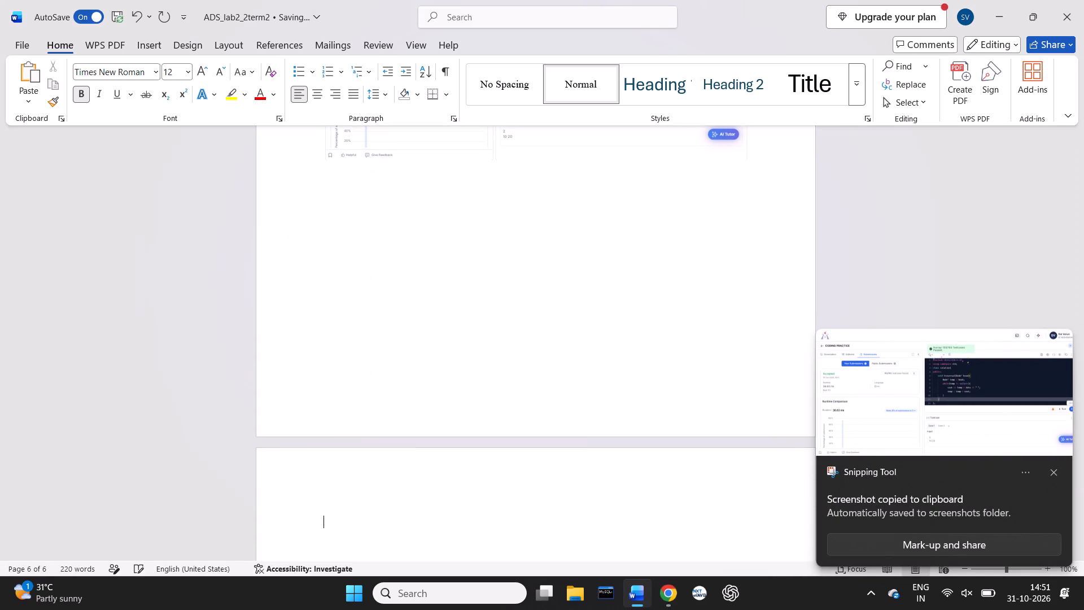
Add the bold heading "2.3 Length of Linked List" on the new page, copying the question title from the coding practice list in Chrome.
type("2.3")
key("space")
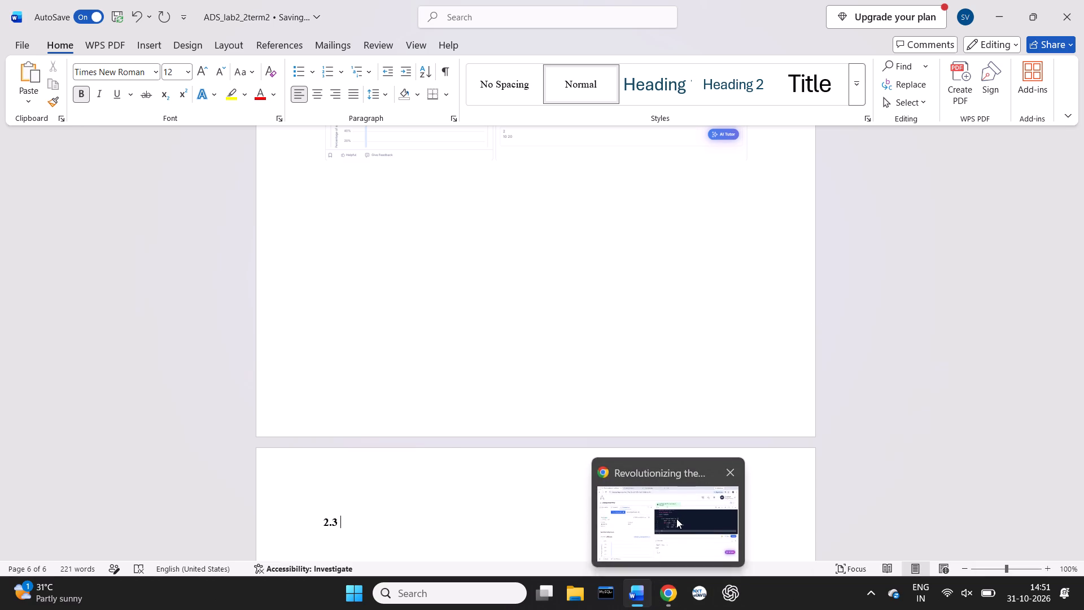
left_click(676, 518)
left_click(21, 123)
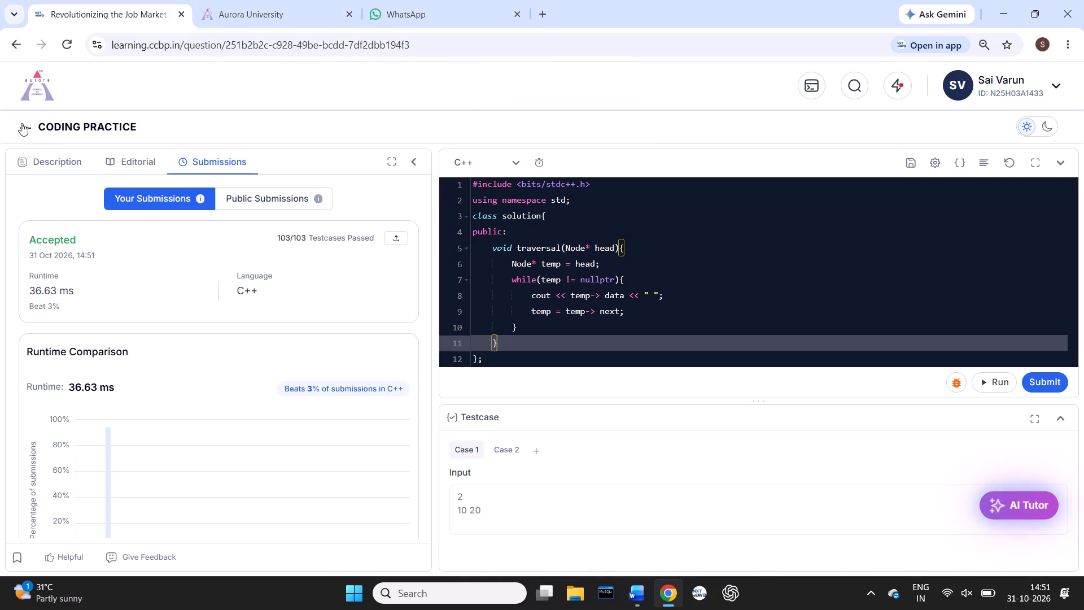
scroll(349, 306, "down", 1)
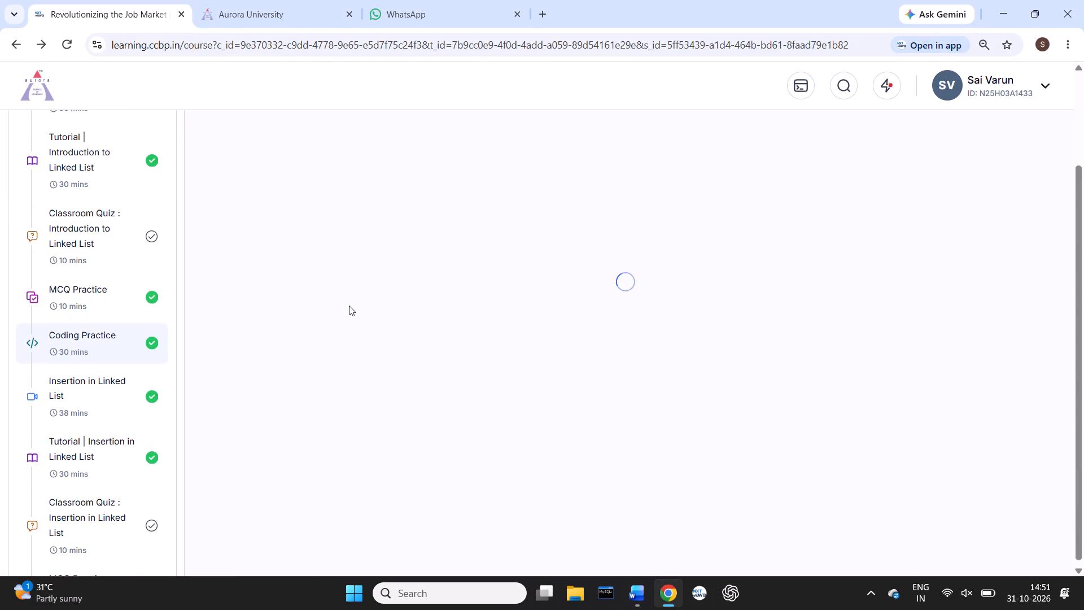
left_click_drag(211, 349, 347, 355)
key("ctrl+c")
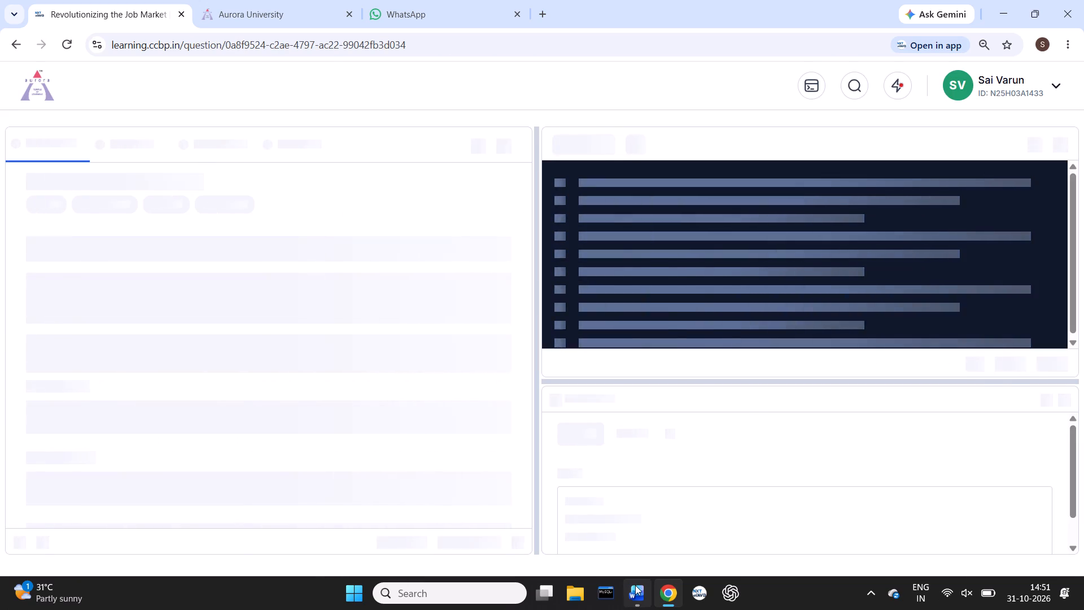
left_click(621, 516)
key("ctrl+v")
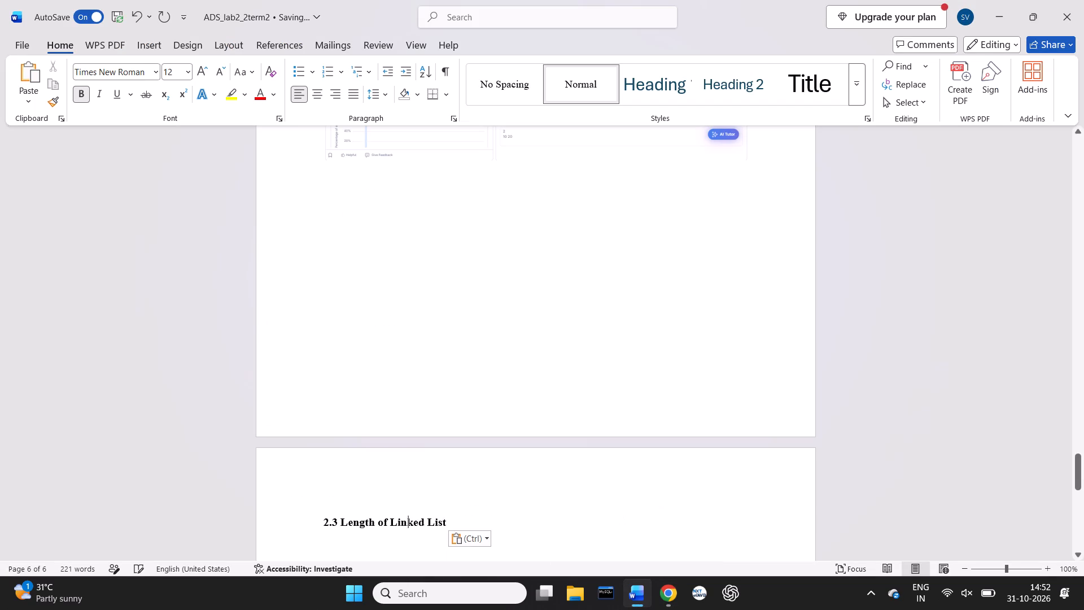
key("space")
key("Return")
key("Return")
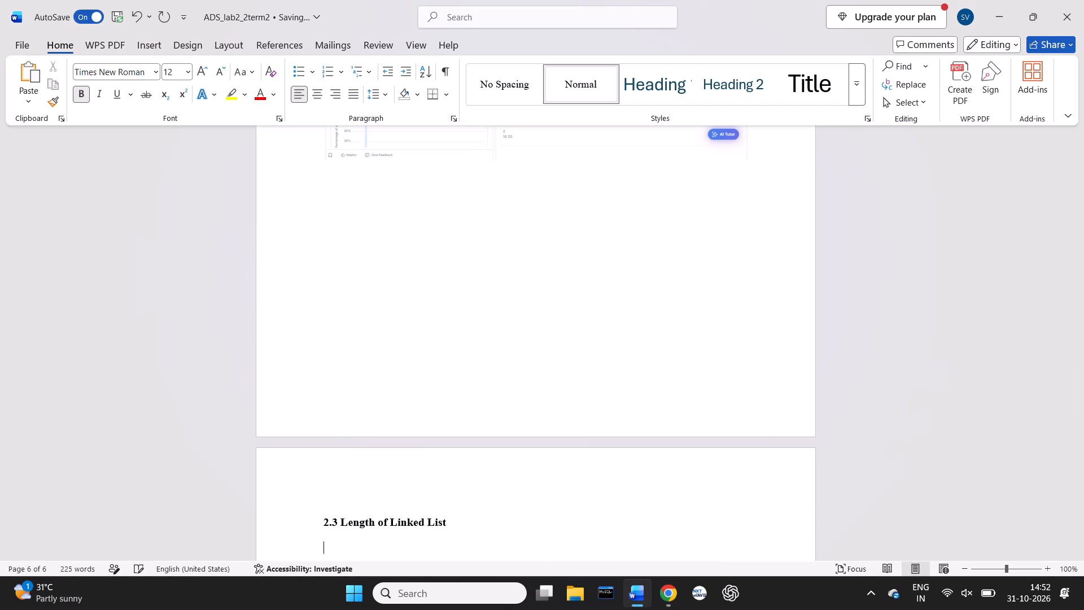
Add a bold "Code:" label with new lines under the 2.3 heading, and insert extra space after "2.3" in the heading.
type("Code:")
key("Return")
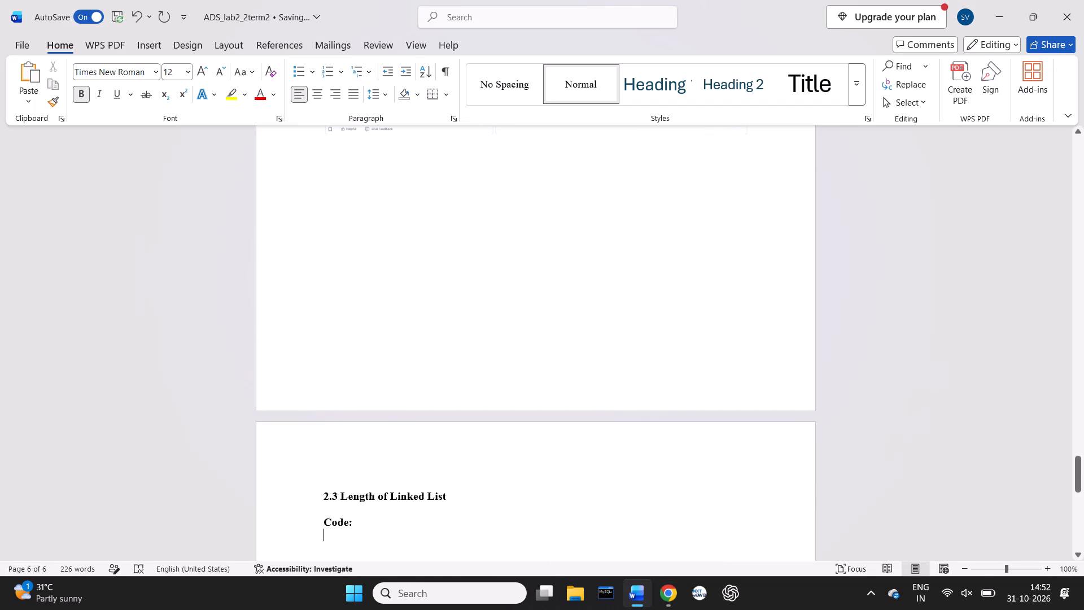
left_click(339, 500)
key("space")
key("space")
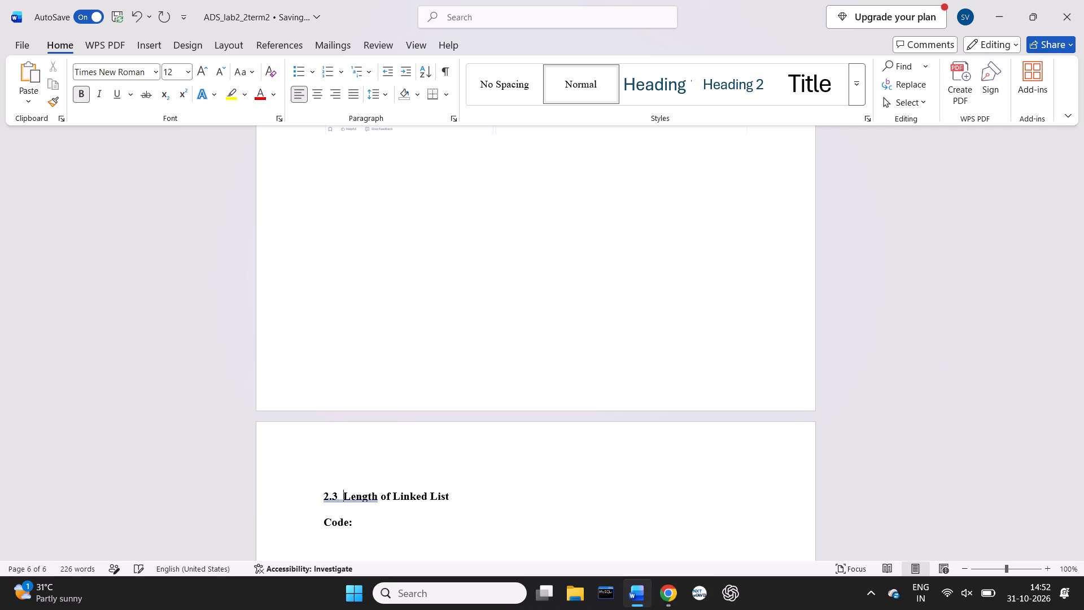
left_click(352, 522)
key("Return")
key("Return")
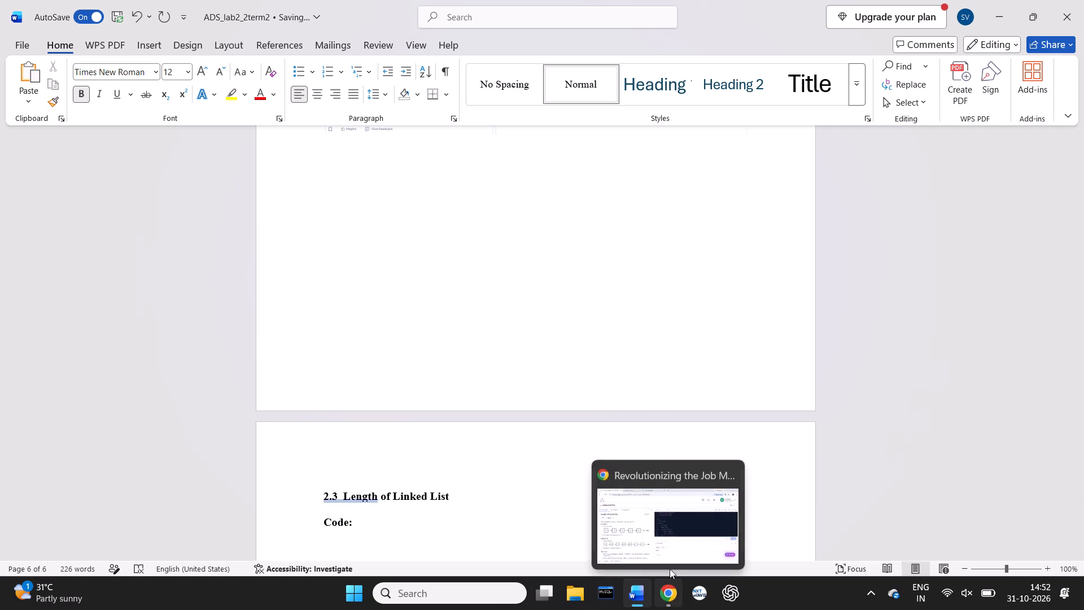
Switch to Chrome and delete the commented-out Node class block from the Length of Linked List solution code.
left_click(662, 533)
scroll(610, 285, "down", 2)
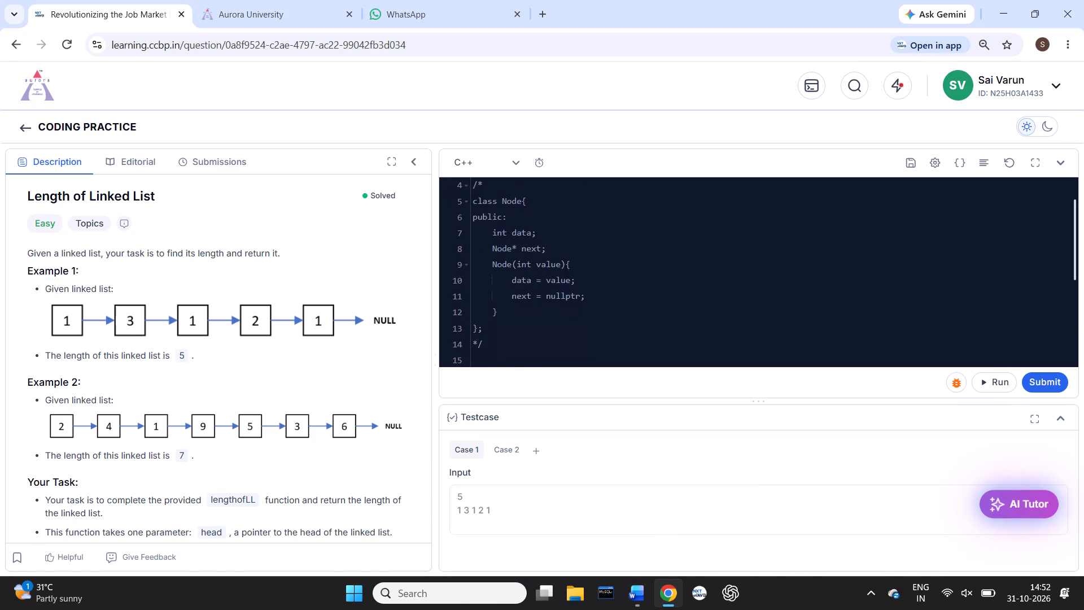
scroll(610, 285, "down", 1)
scroll(610, 285, "up", 1)
left_click(478, 313)
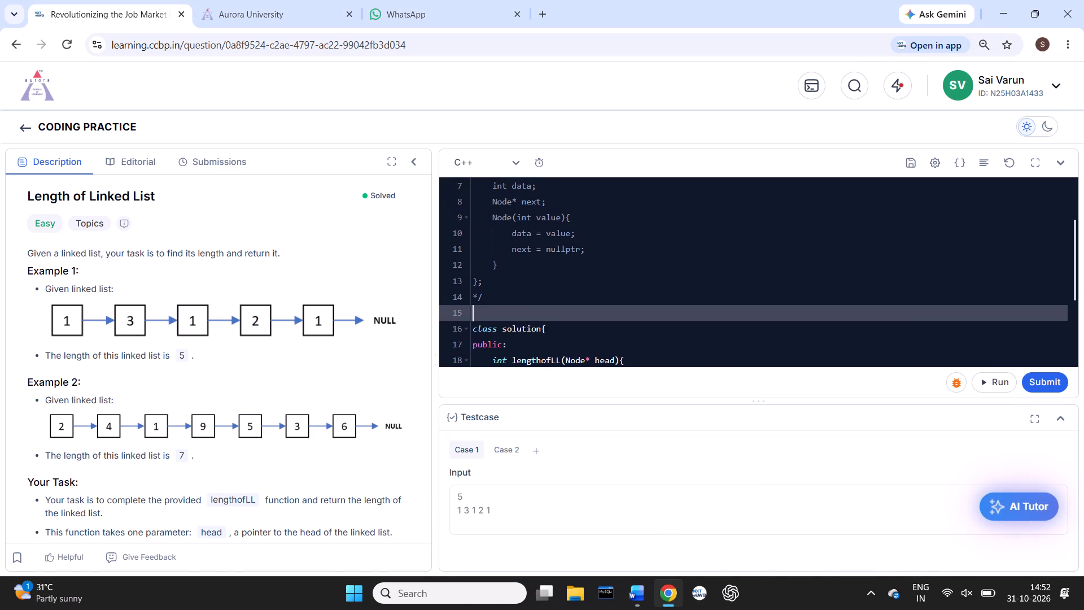
left_click_drag(478, 313, 471, 219)
key("BackSpace")
key("BackSpace")
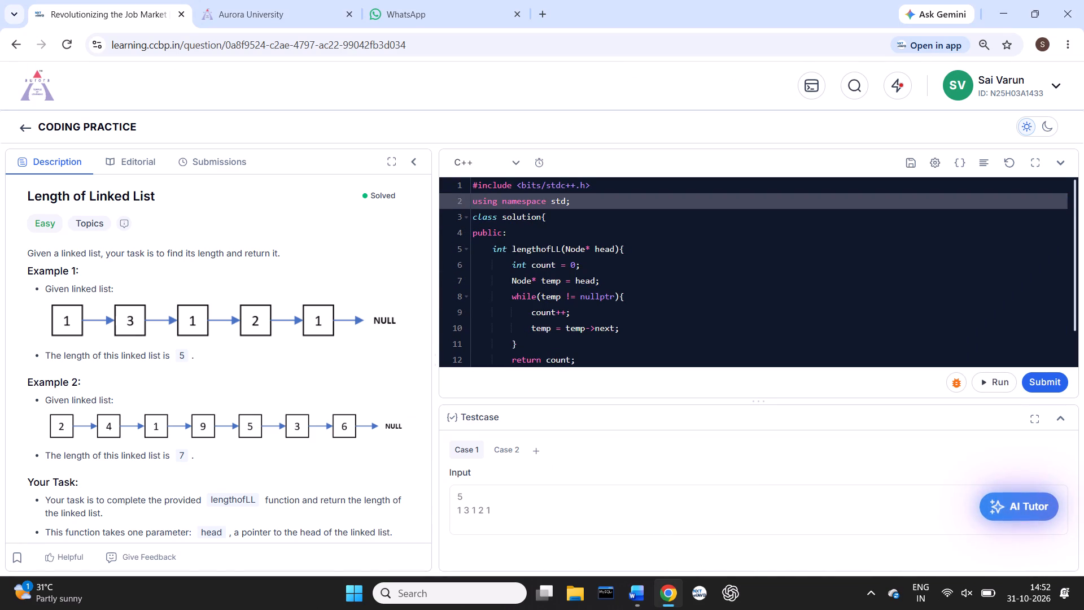
Copy the entire Length of Linked List code into the Word report under "Code:" in section 2.3 and remove its bold formatting.
scroll(562, 293, "down", 3)
scroll(522, 313, "up", 1)
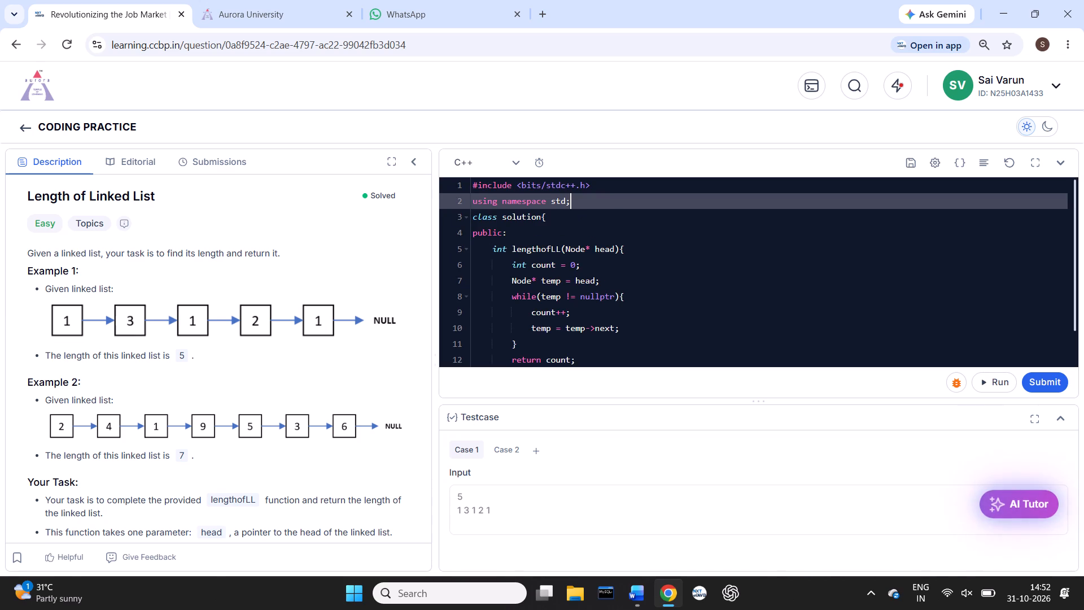
key("ctrl+a")
key("ctrl+c")
left_click(619, 302)
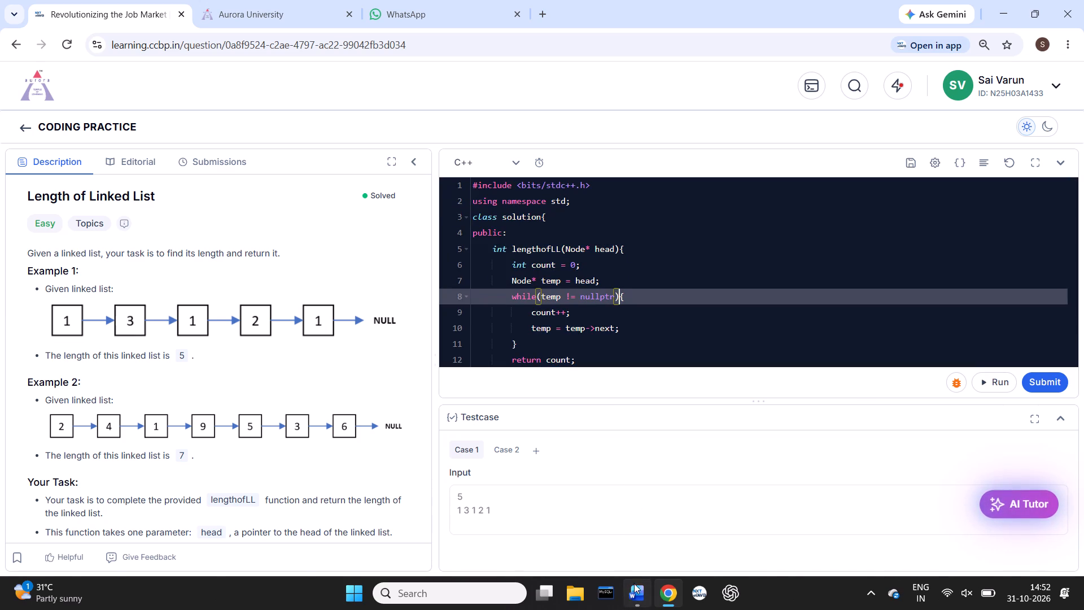
left_click(632, 533)
key("ctrl+v")
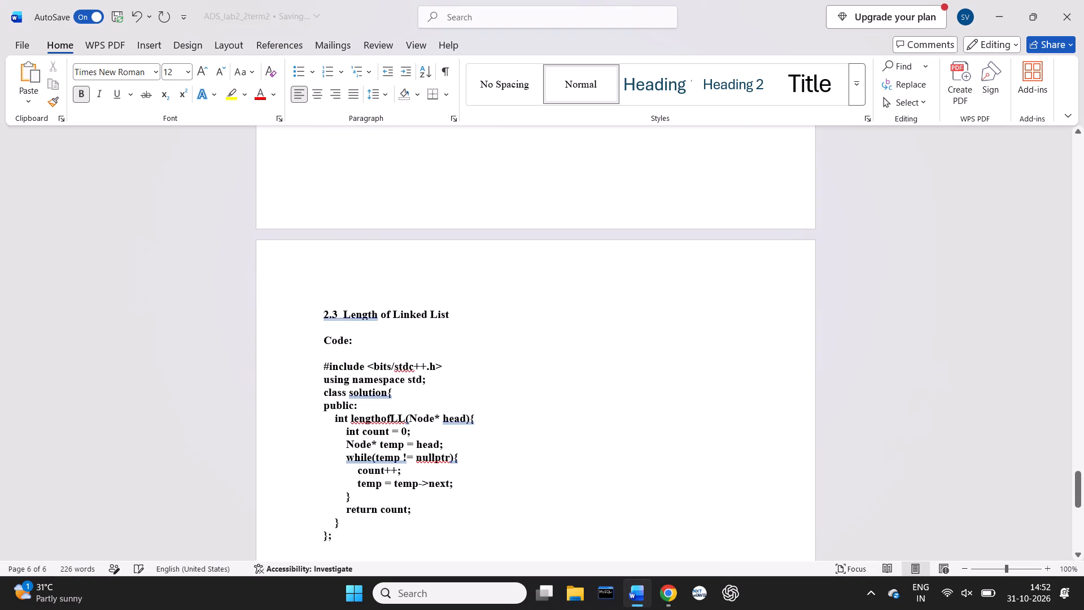
left_click_drag(379, 543, 327, 359)
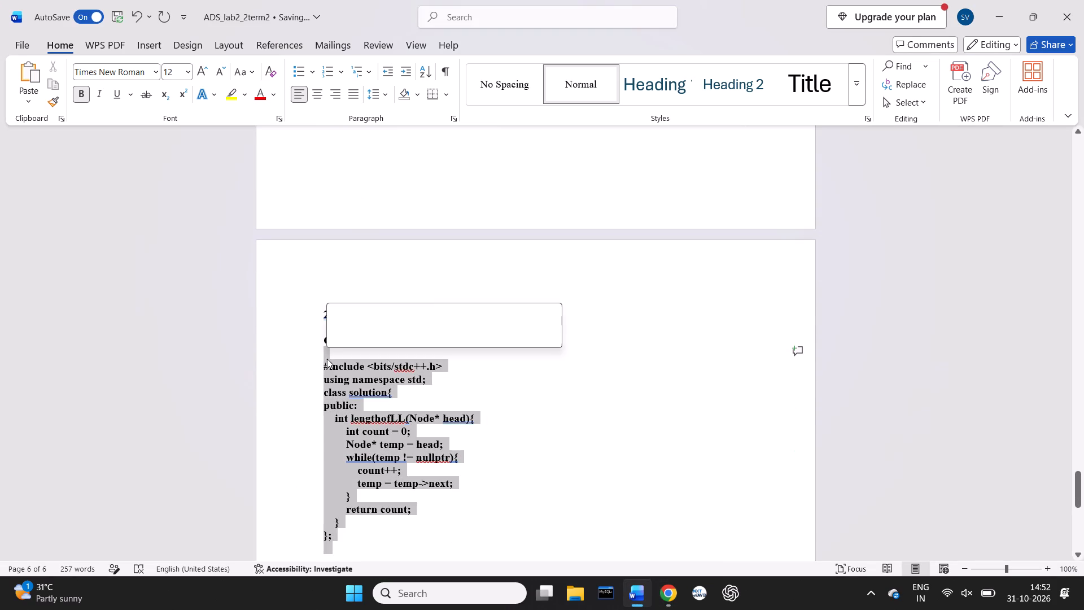
left_click(342, 334)
Add a bold "Output:" label below the Length of Linked List code, followed by new lines.
left_click(393, 550)
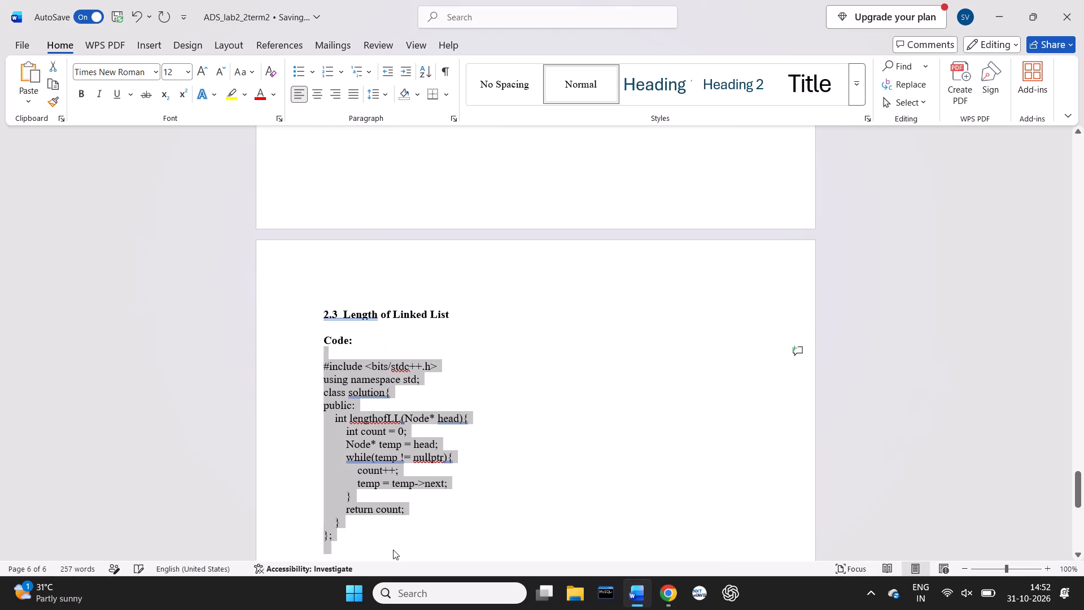
key("Return")
type("Output:")
key("Return")
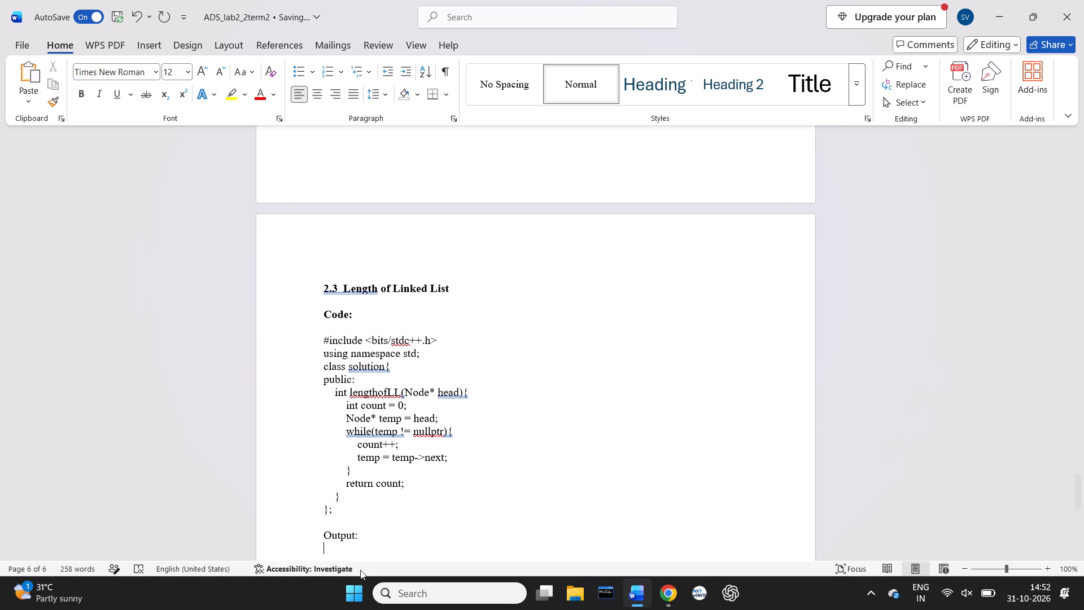
left_click_drag(359, 546, 326, 537)
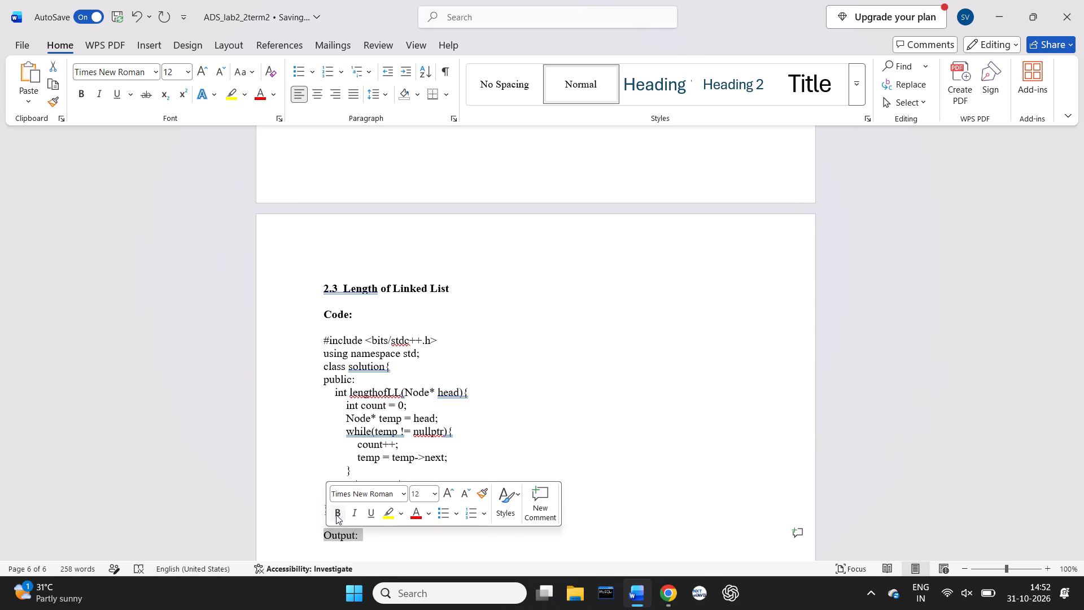
left_click(336, 515)
left_click(363, 539)
key("Return")
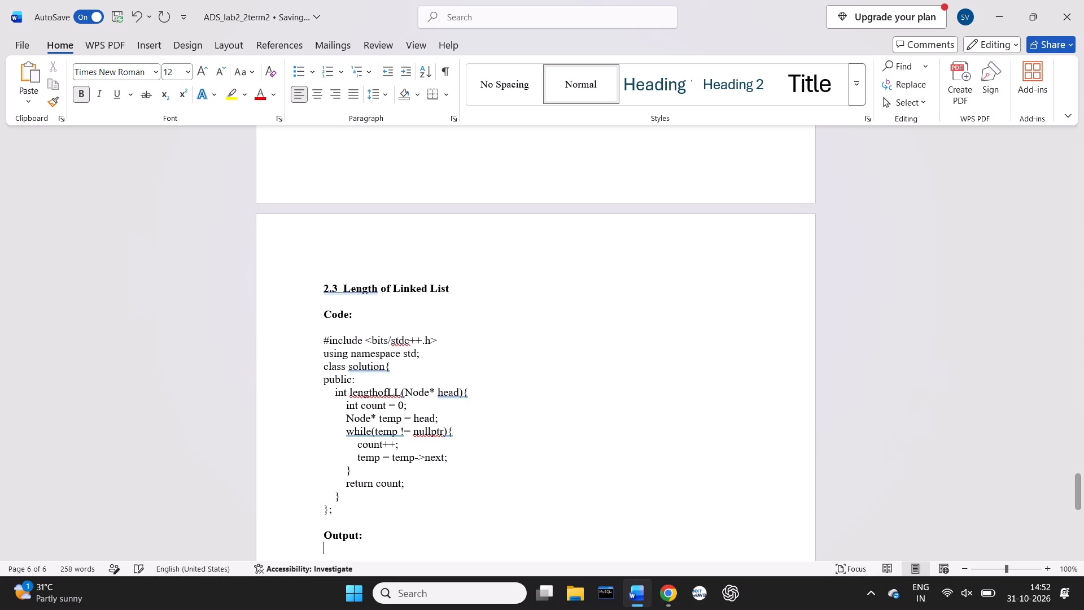
key("Return")
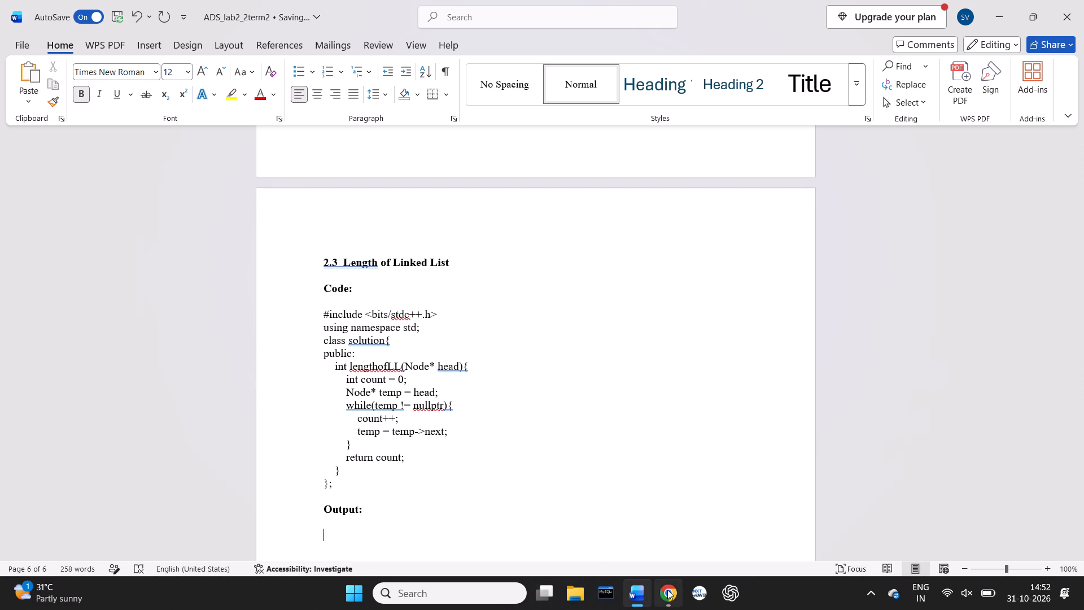
Switch to Chrome, submit the Length of Linked List solution, and capture a screenshot of the page area showing the submission result.
left_click(660, 524)
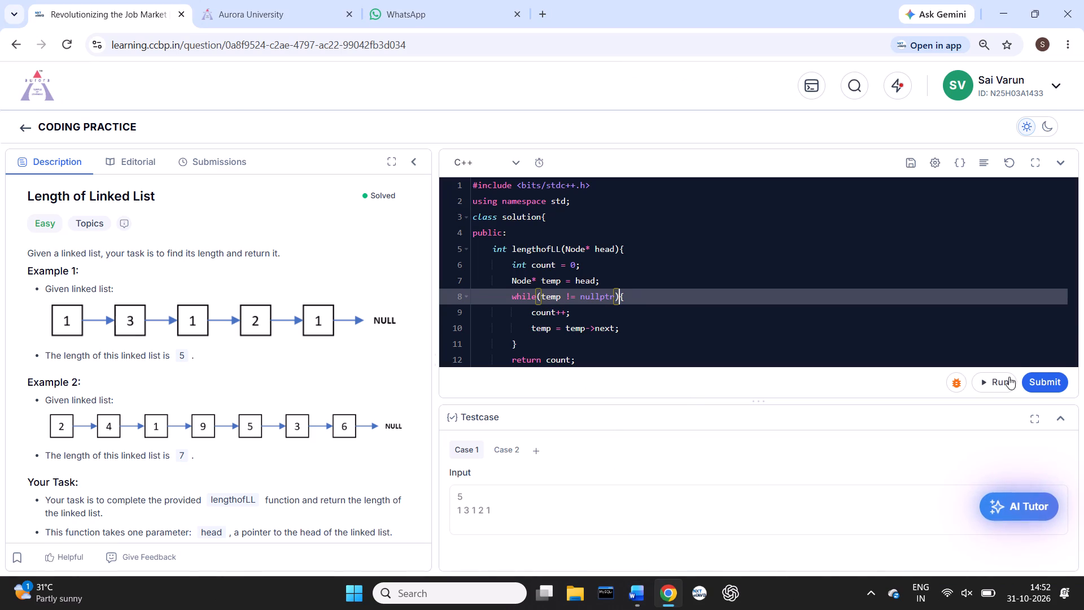
left_click(1033, 372)
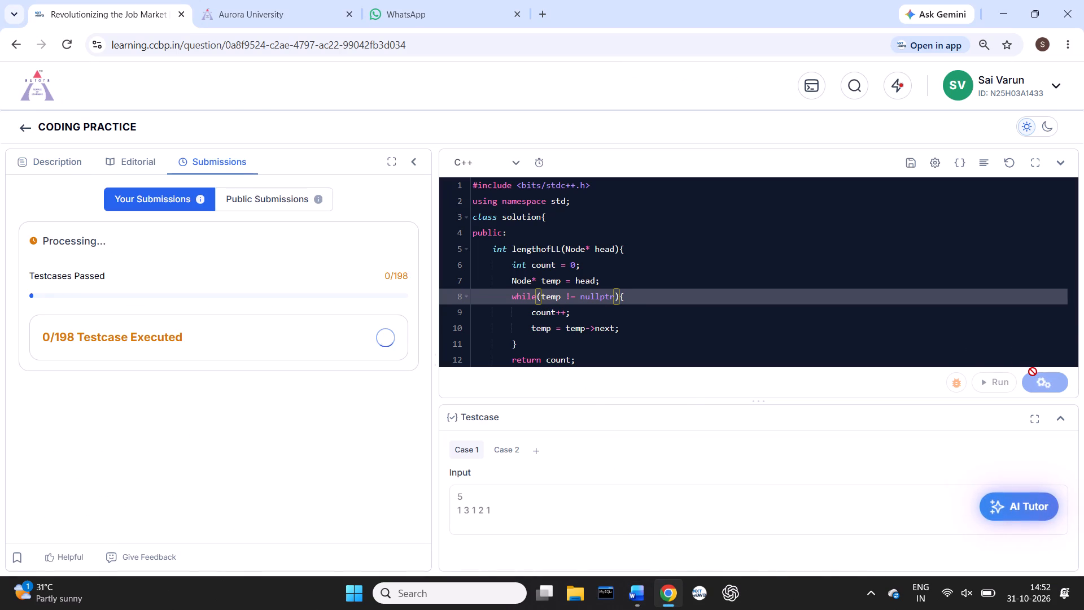
key("Print")
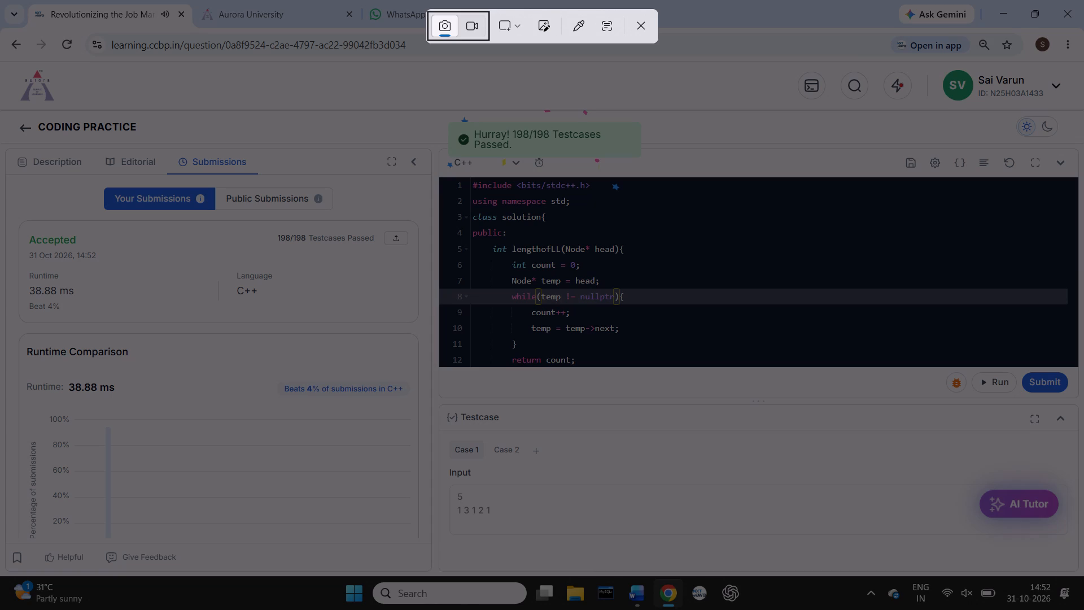
left_click_drag(0, 60, 1083, 560)
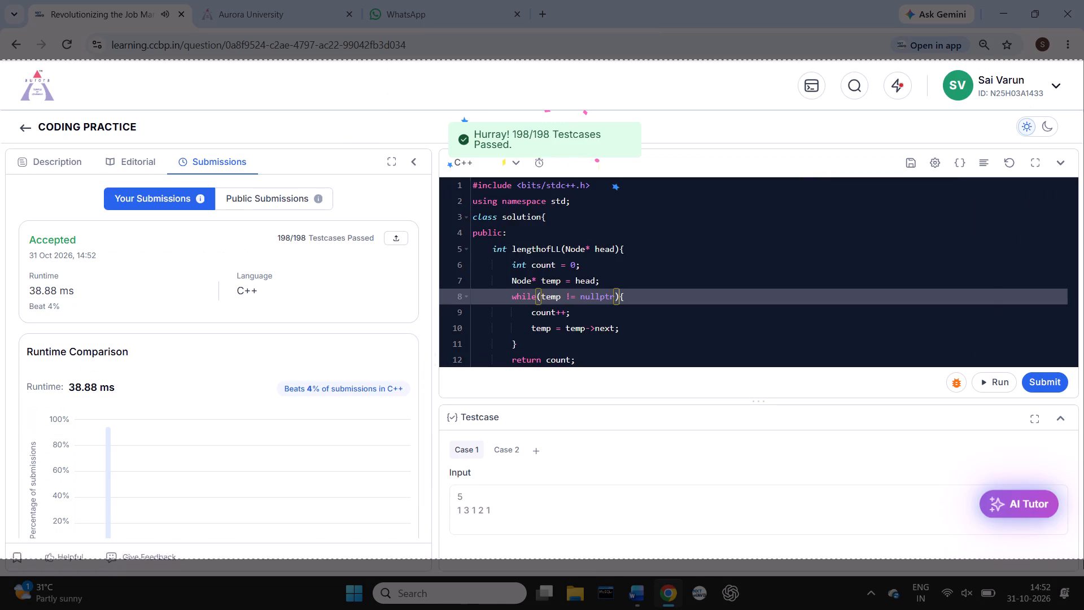
left_click_drag(1083, 560, 1083, 576)
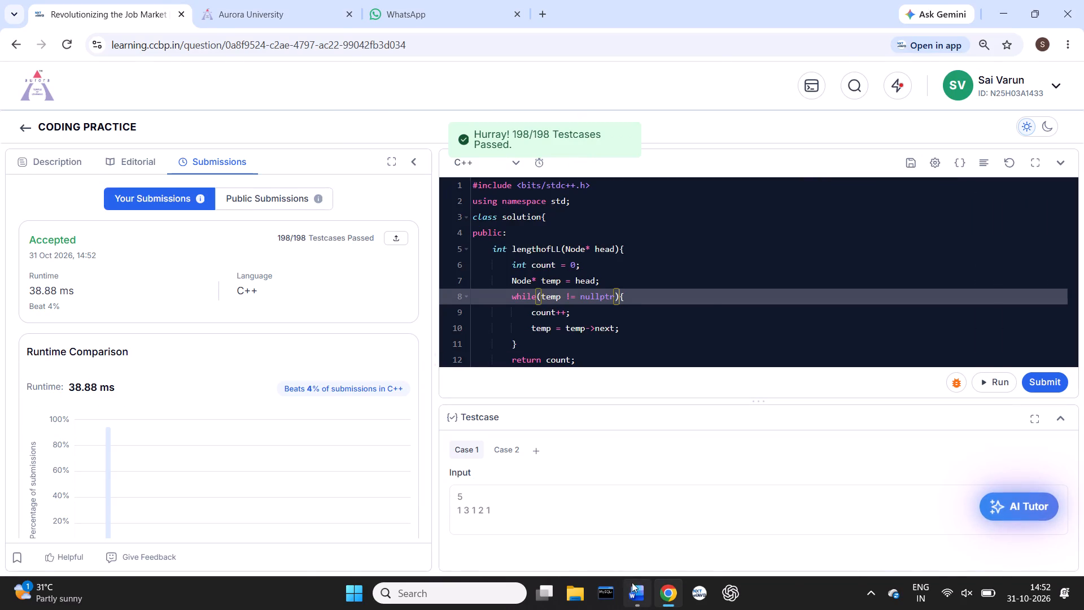
Paste the submission screenshot under "Output:" in section 2.3 of the Word report.
left_click(633, 533)
key("ctrl+v")
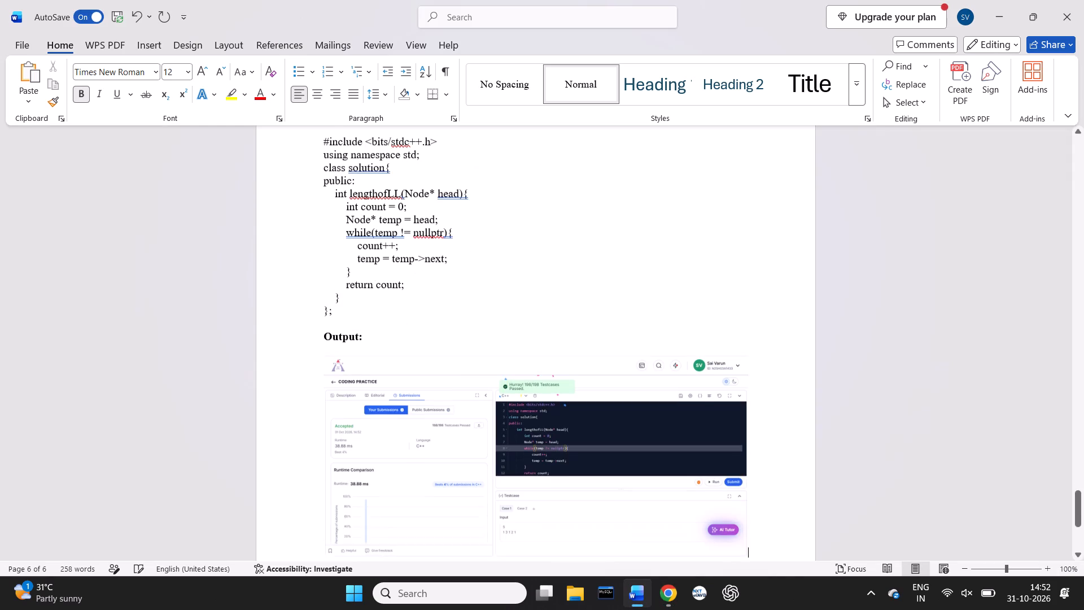
Add blank lines below the pasted Length of Linked List screenshot to reach the top of a new page.
scroll(633, 533, "down", 1)
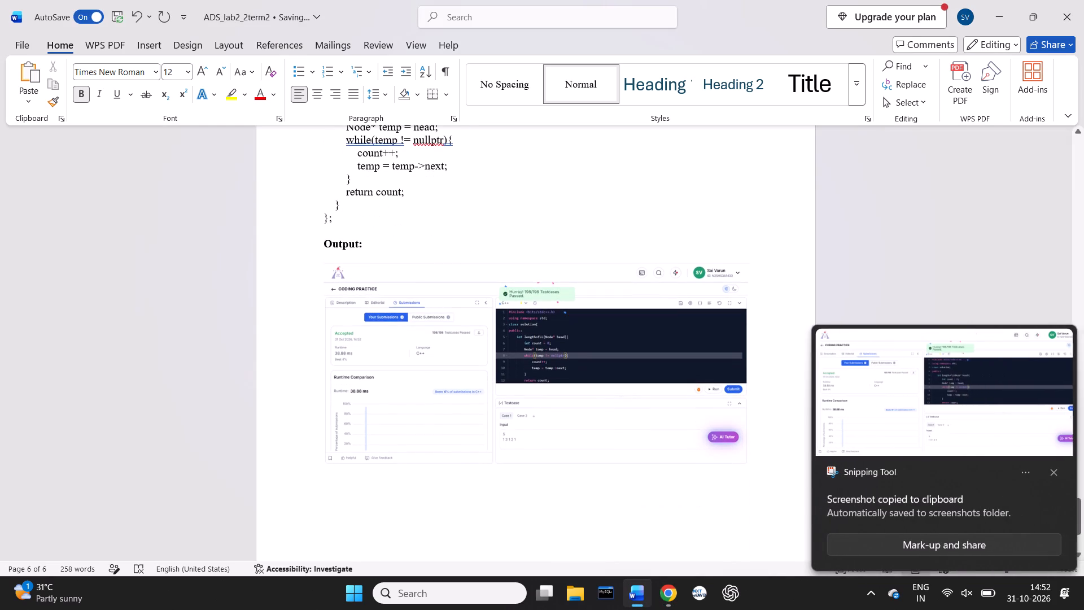
scroll(633, 533, "down", 3)
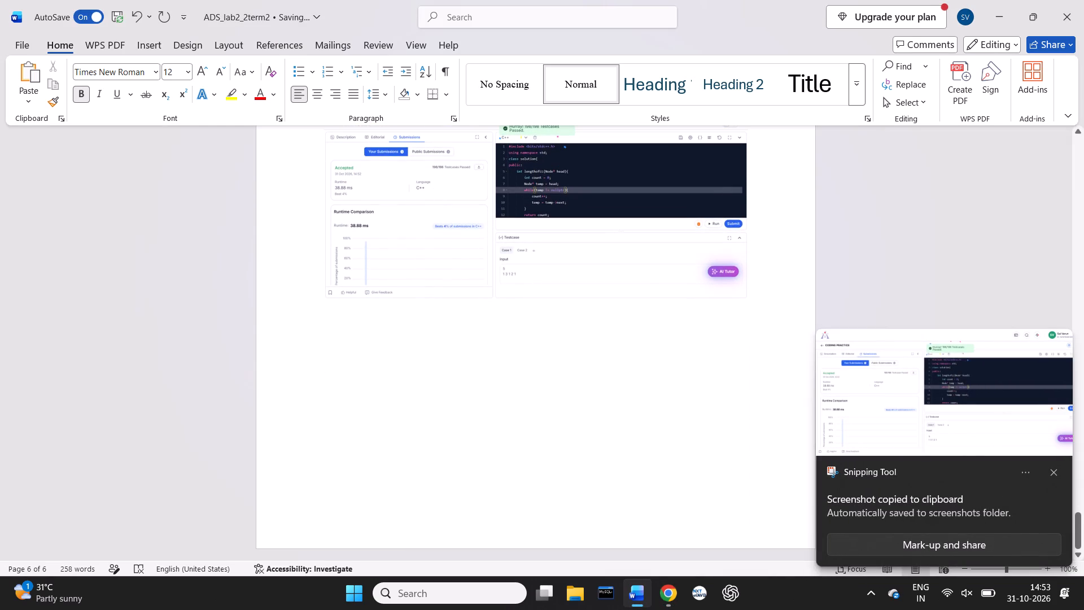
key("Return")
key("Return")
key("Return")
key("Return")
key("Return")
key("Return")
key("Return")
key("Return")
key("Return")
key("Return")
key("Return")
key("Return")
key("Return")
key("Return")
key("Return")
key("Return")
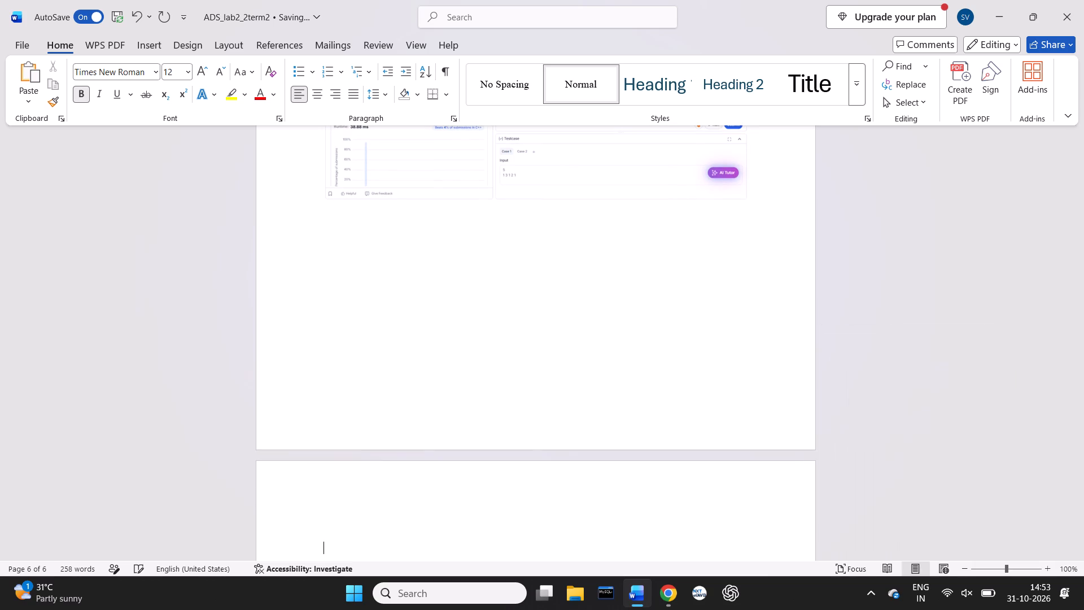
key("BackSpace")
Add the bold heading number 2.4 followed by the title "Insertion At Head - Linked List" copied from the next Coding Practice list in Chrome.
type("2.4")
key("space")
left_click(649, 526)
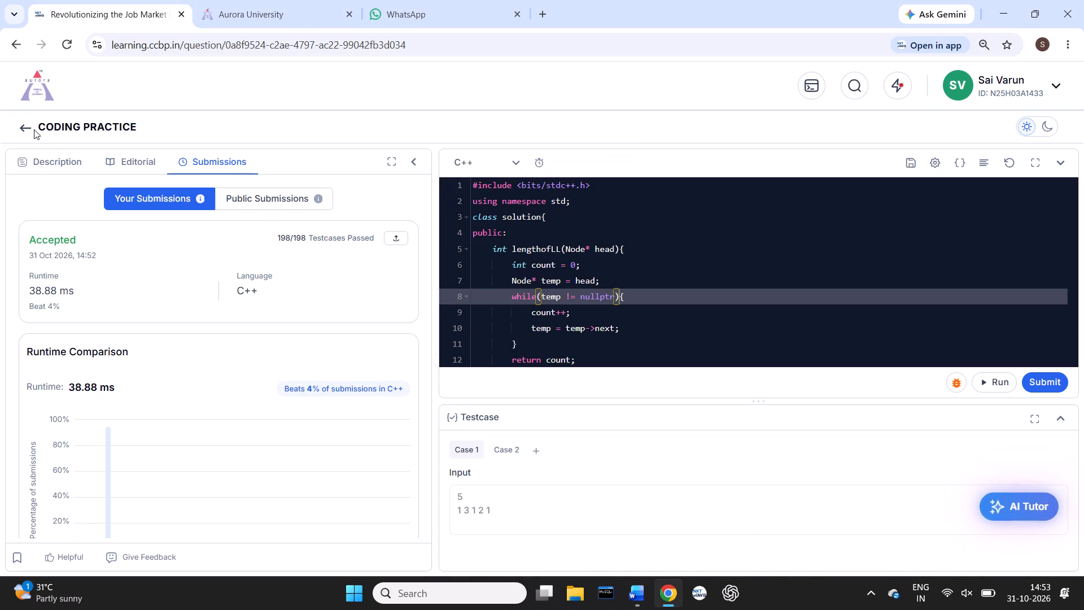
left_click(29, 125)
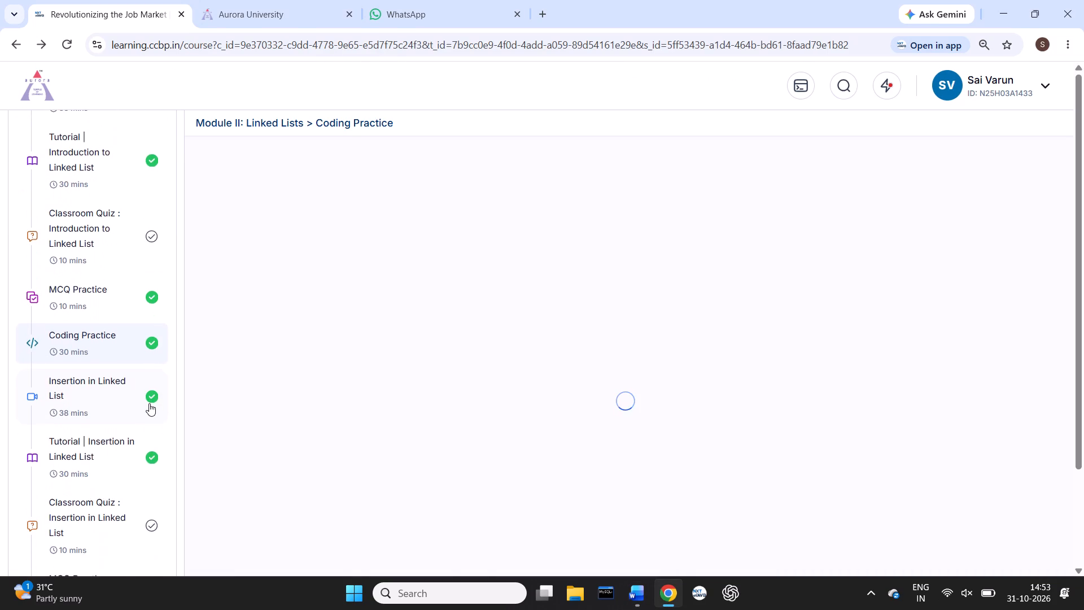
scroll(149, 403, "down", 3)
left_click(128, 459)
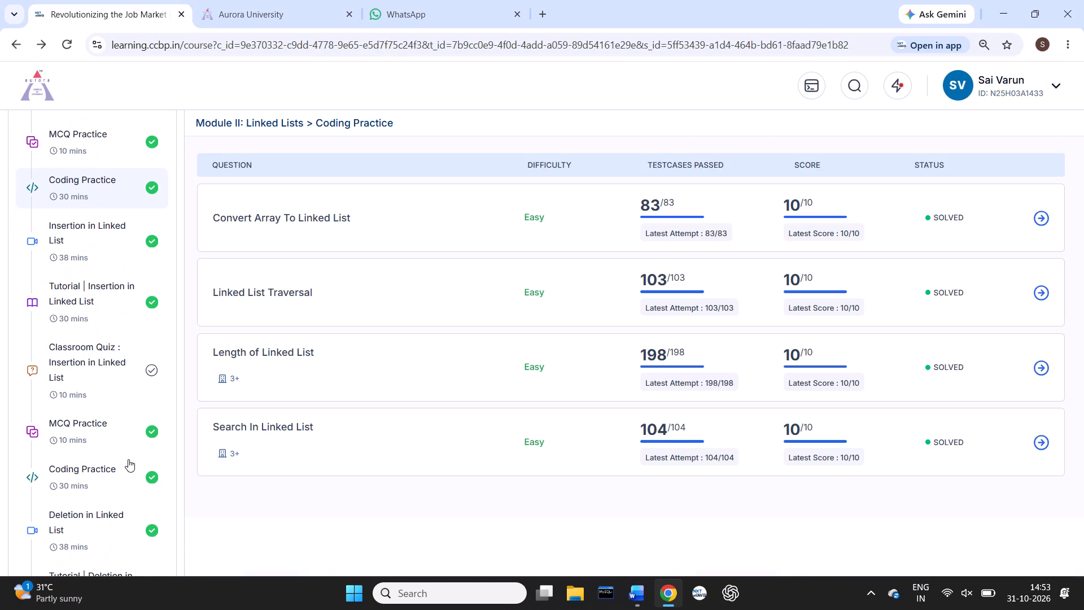
left_click_drag(210, 221, 370, 211)
key("ctrl+c")
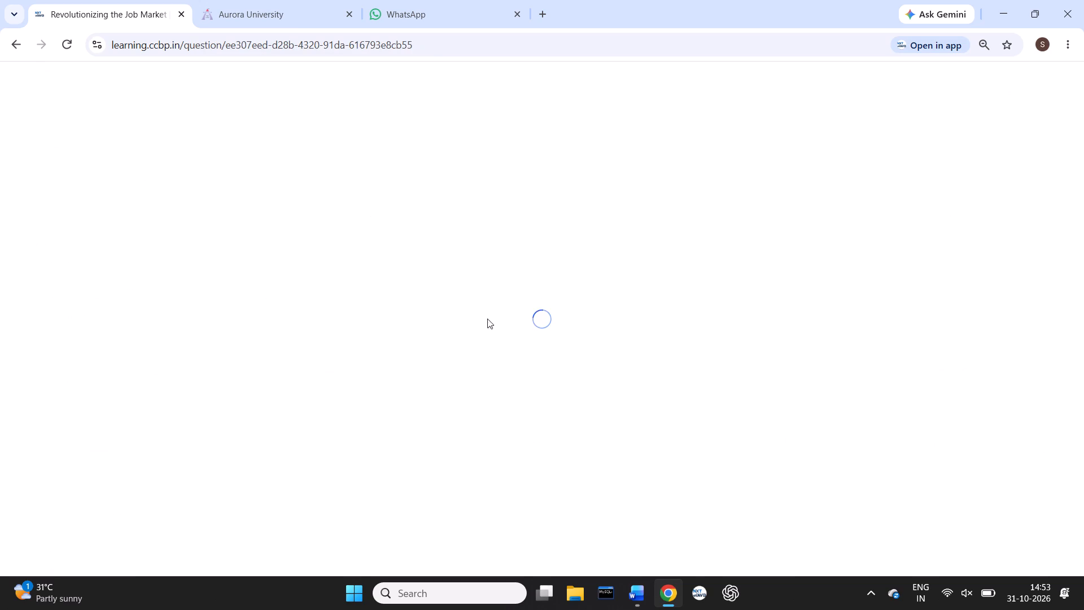
left_click(624, 511)
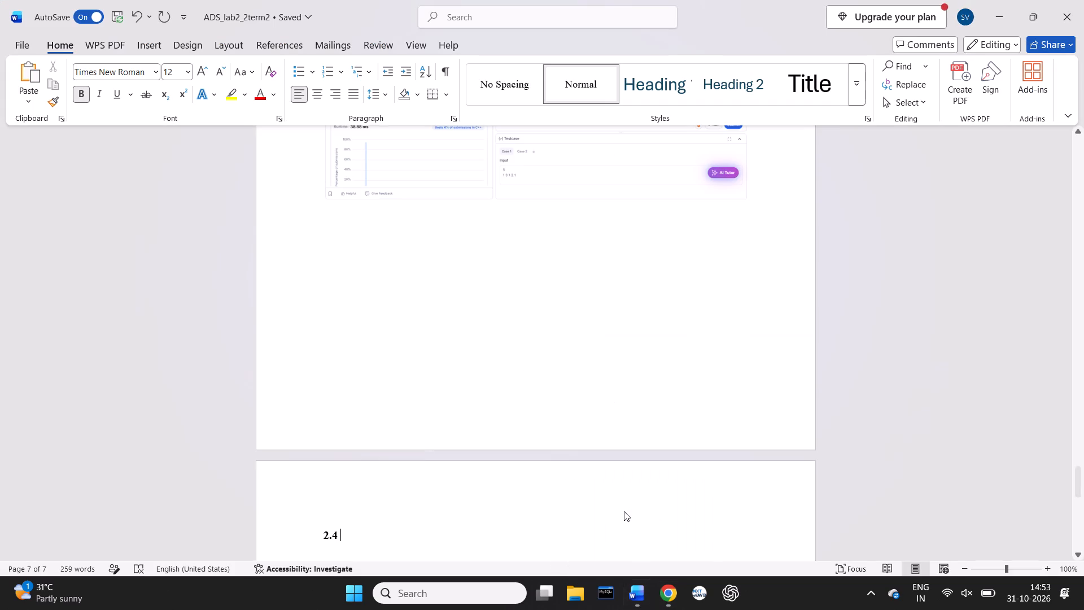
key("space")
key("ctrl+v")
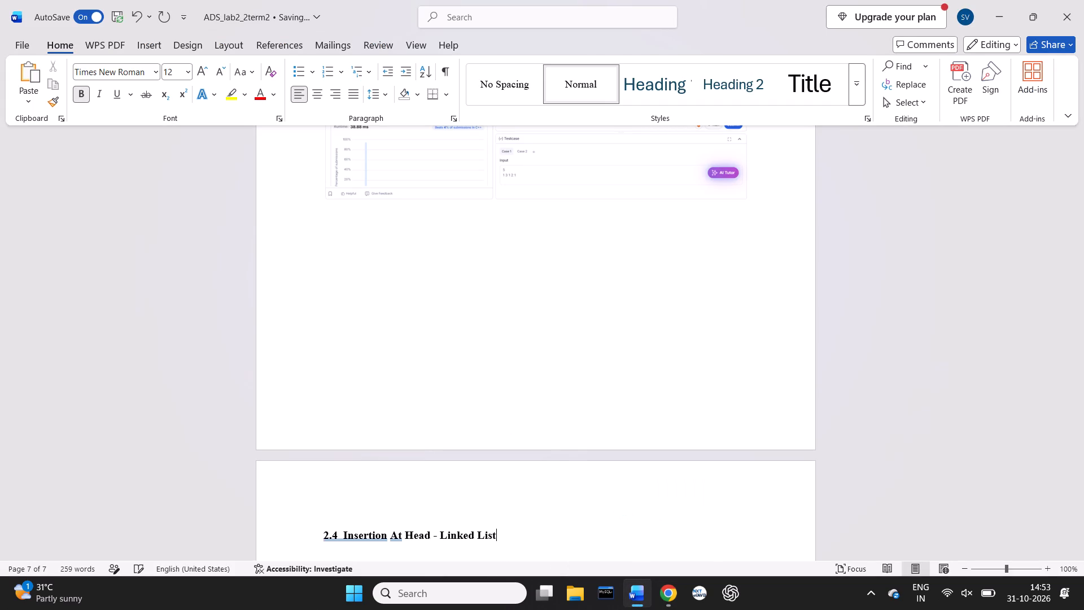
Add a bold "Code:" label below the 2.4 heading, followed by new lines.
key("Return")
key("Return")
type("Code:")
key("Return")
key("Return")
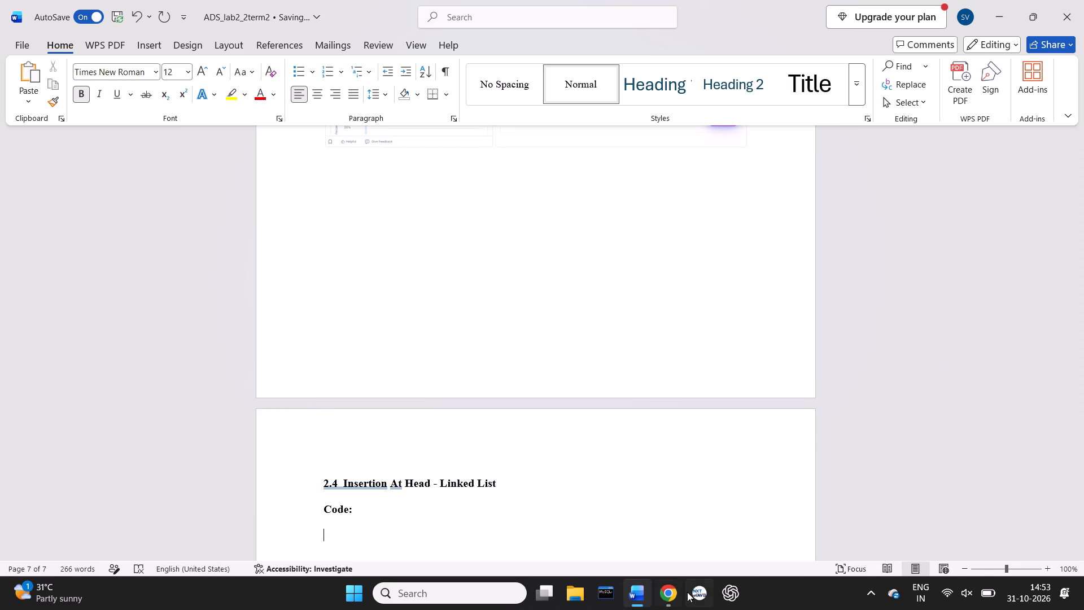
Copy the entire Insertion At Head C++ solution from Chrome and paste it under "Code:" in section 2.4 of the Word report.
left_click(670, 548)
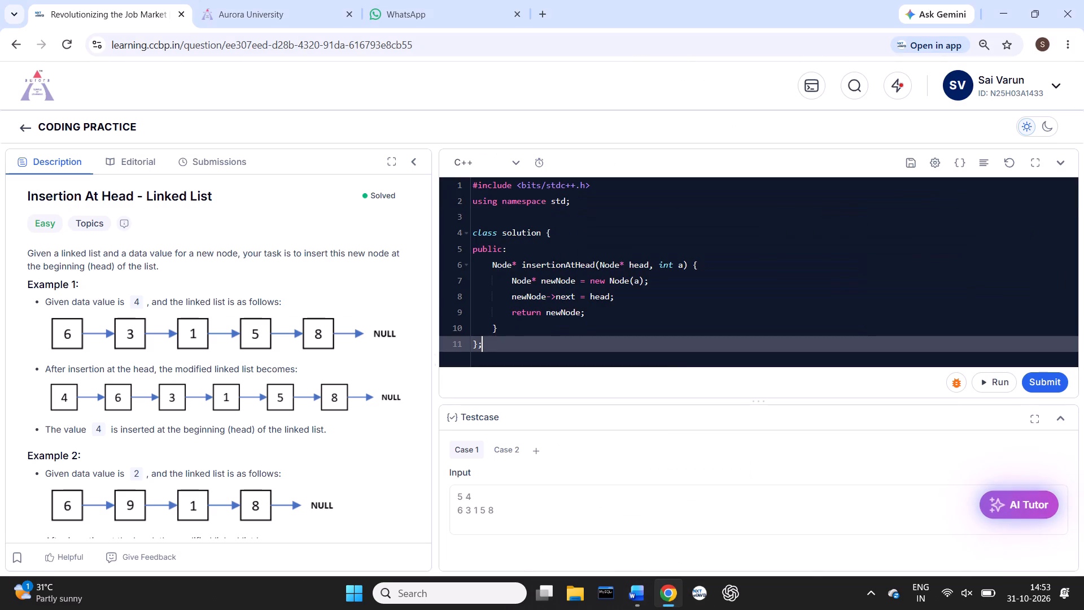
left_click(680, 212)
key("ctrl+a")
key("ctrl+c")
left_click(680, 212)
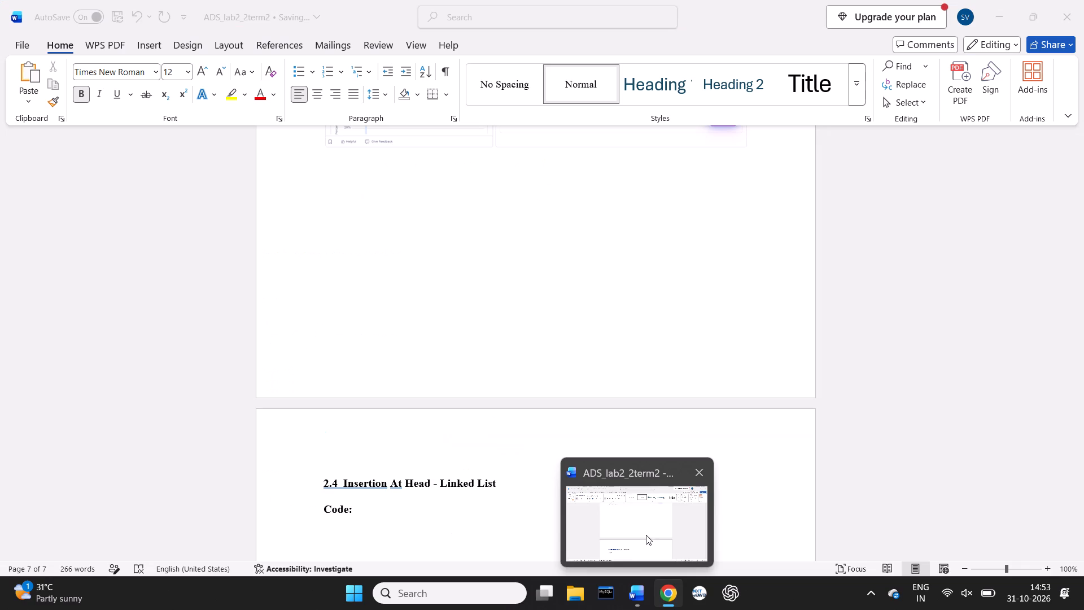
left_click(646, 535)
key("ctrl+v")
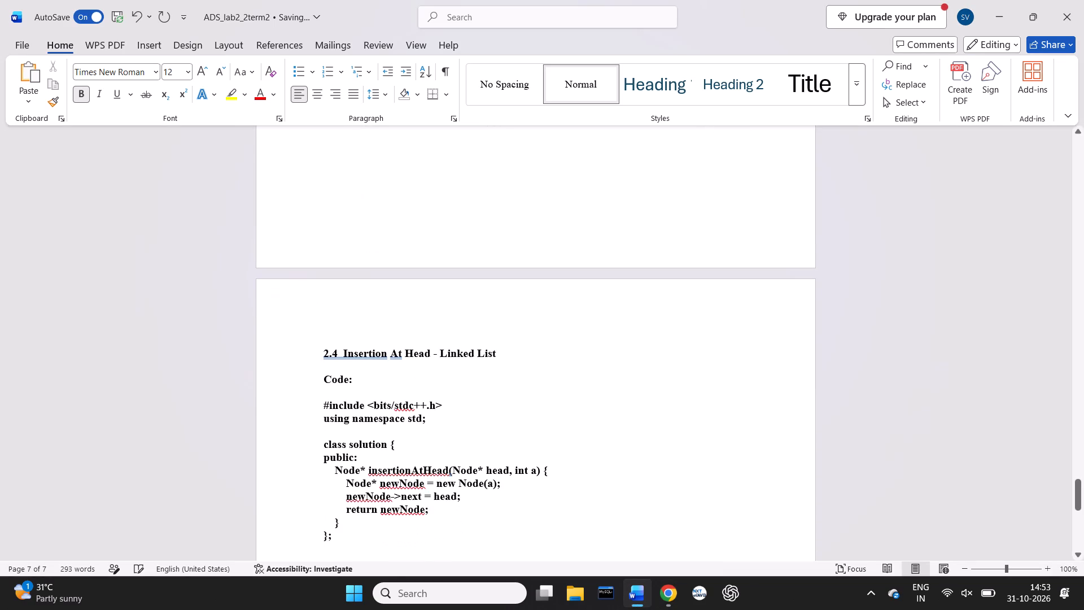
Remove the bold formatting from the pasted Insertion At Head code.
left_click_drag(335, 535, 314, 401)
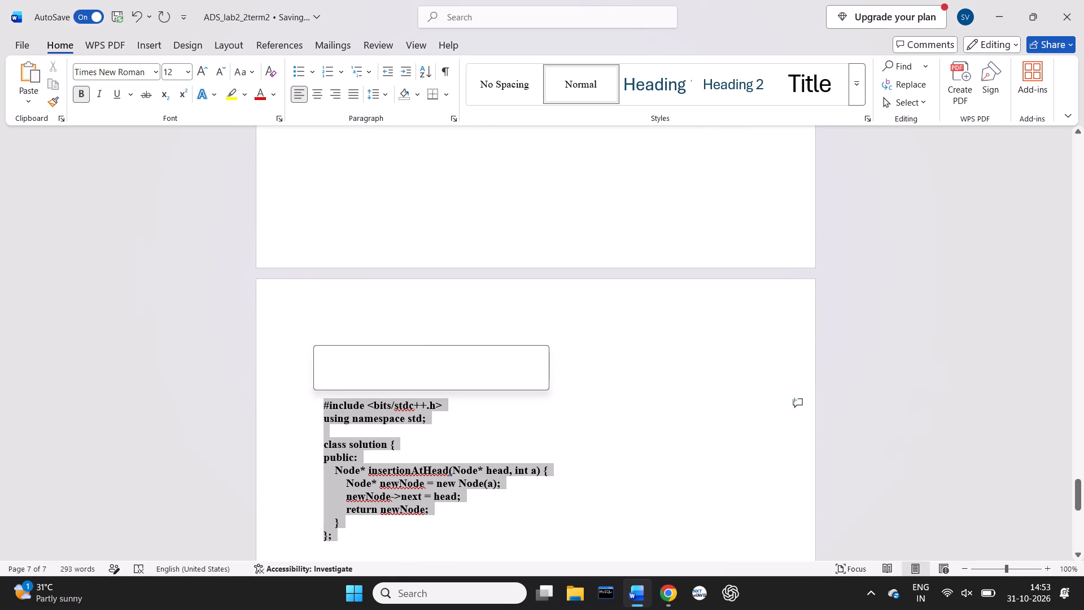
left_click(325, 381)
Add a bold "Output:" label below the Insertion At Head code, followed by new lines.
scroll(391, 525, "down", 1)
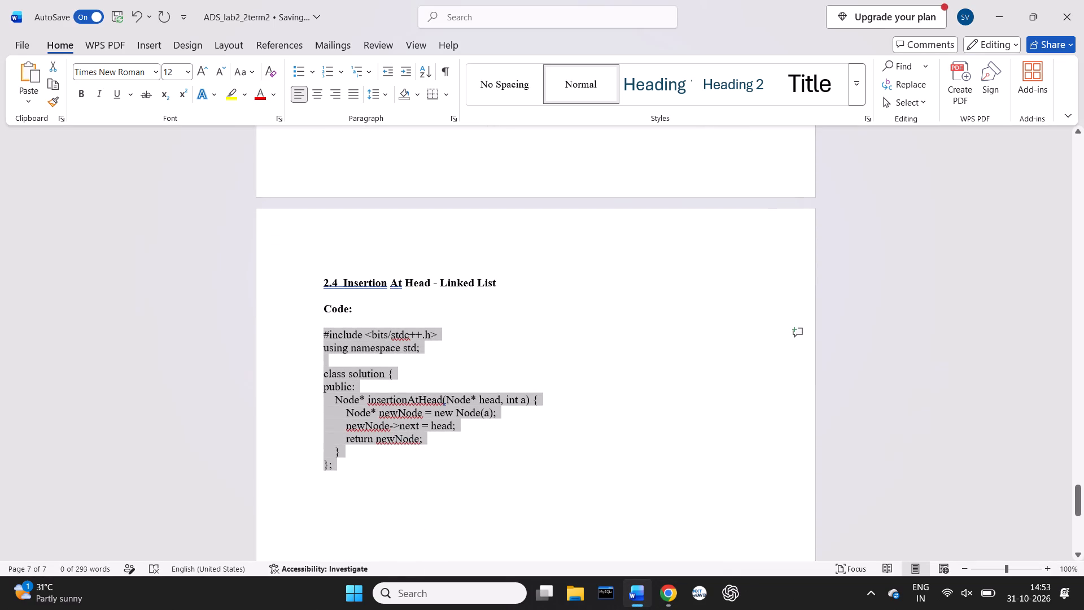
left_click(359, 482)
key("Return")
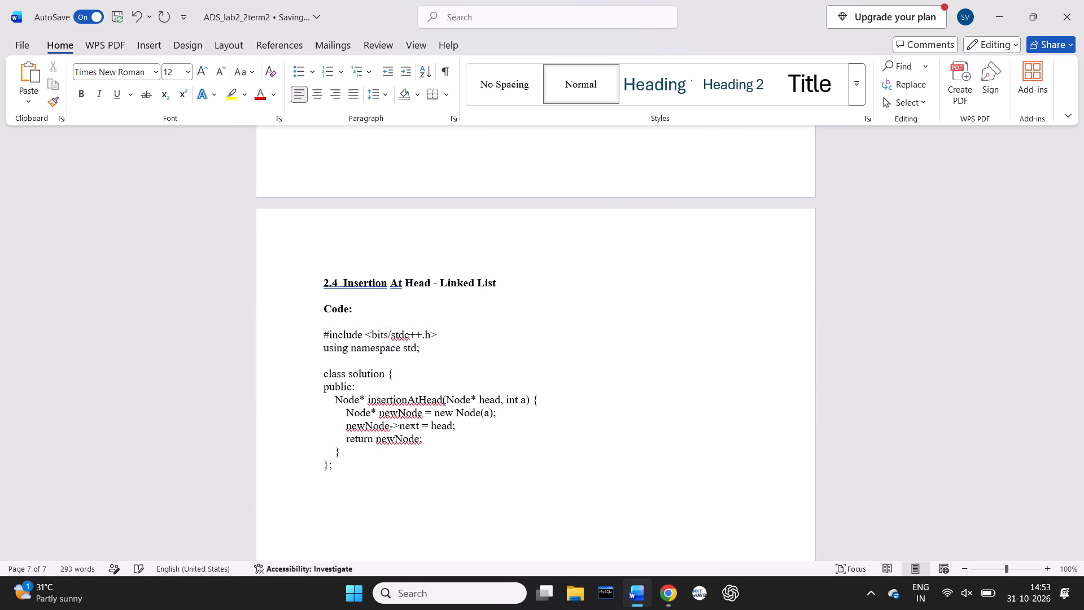
type("Output:")
key("Return")
left_click_drag(361, 499, 358, 499)
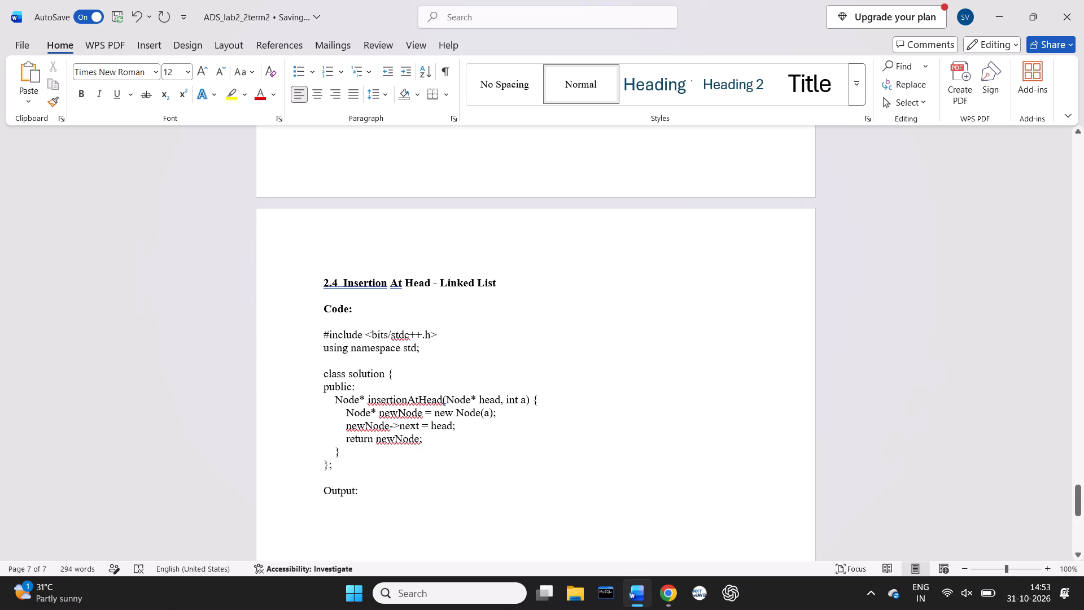
left_click_drag(358, 499, 325, 489)
left_click(333, 470)
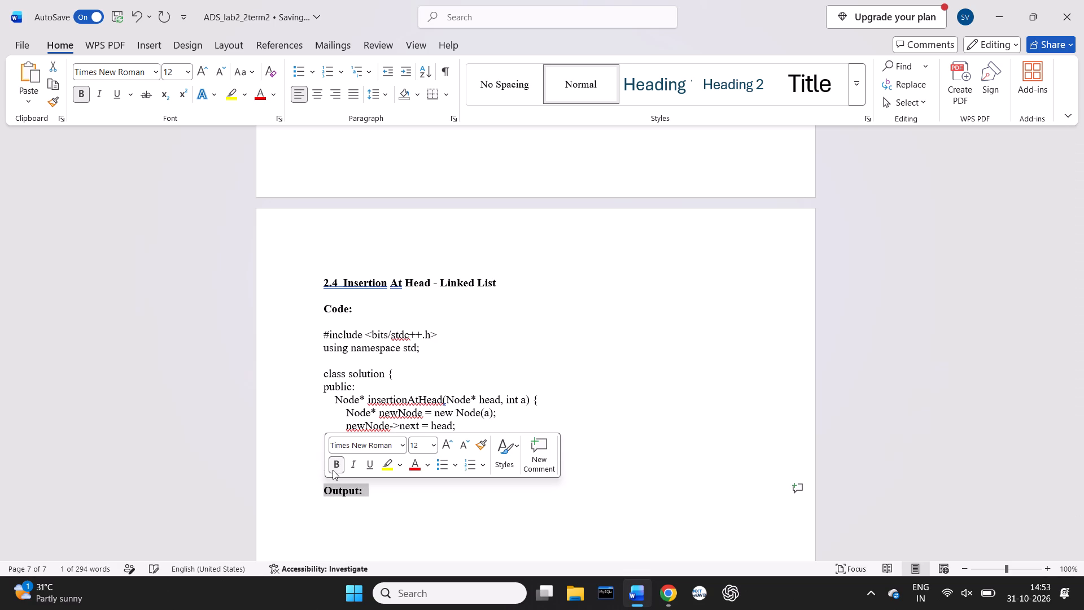
left_click(375, 498)
key("Return")
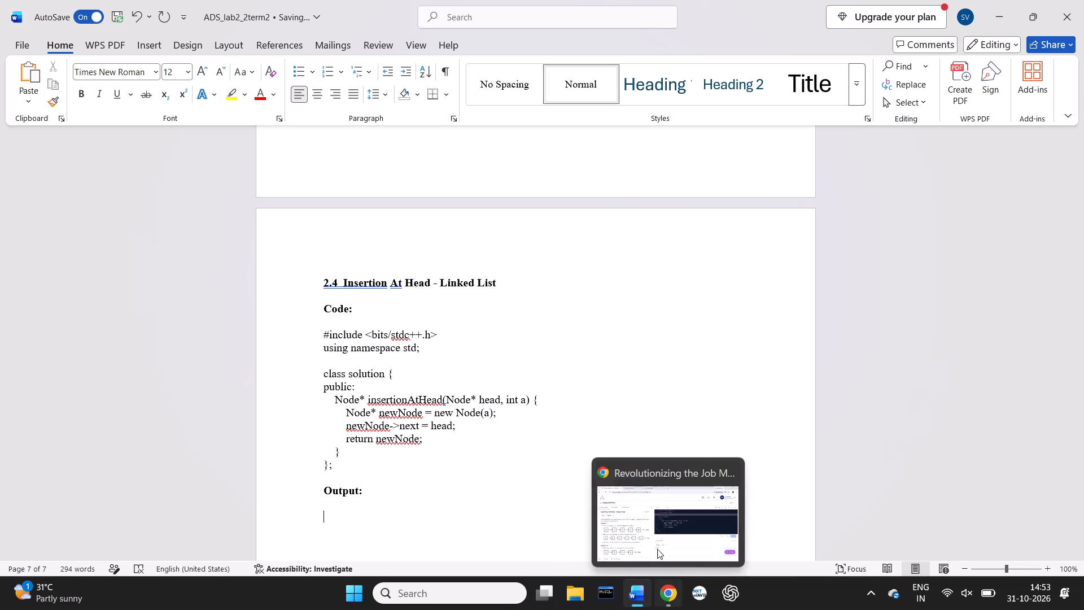
Switch to Chrome, submit the Insertion At Head solution, and capture a screenshot of the page area showing the submission result.
left_click(652, 500)
left_click(1046, 384)
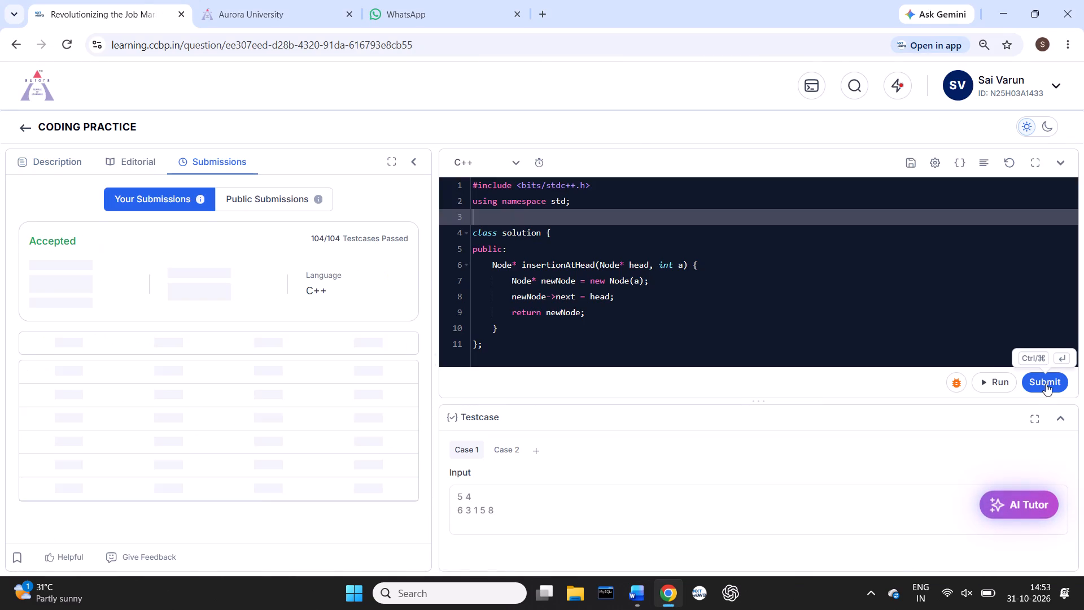
key("Print")
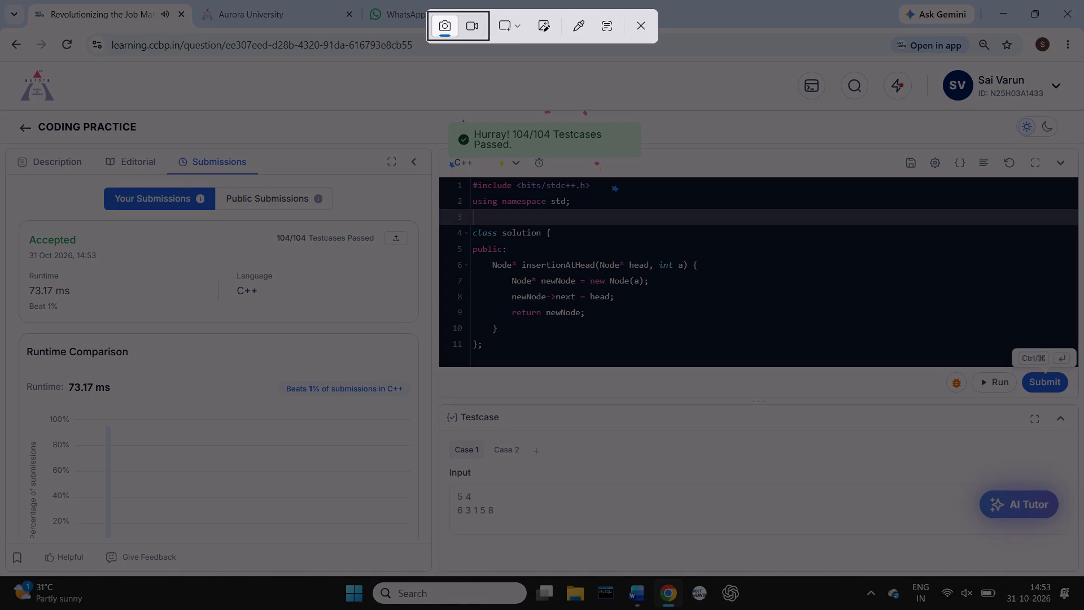
left_click_drag(0, 58, 1083, 574)
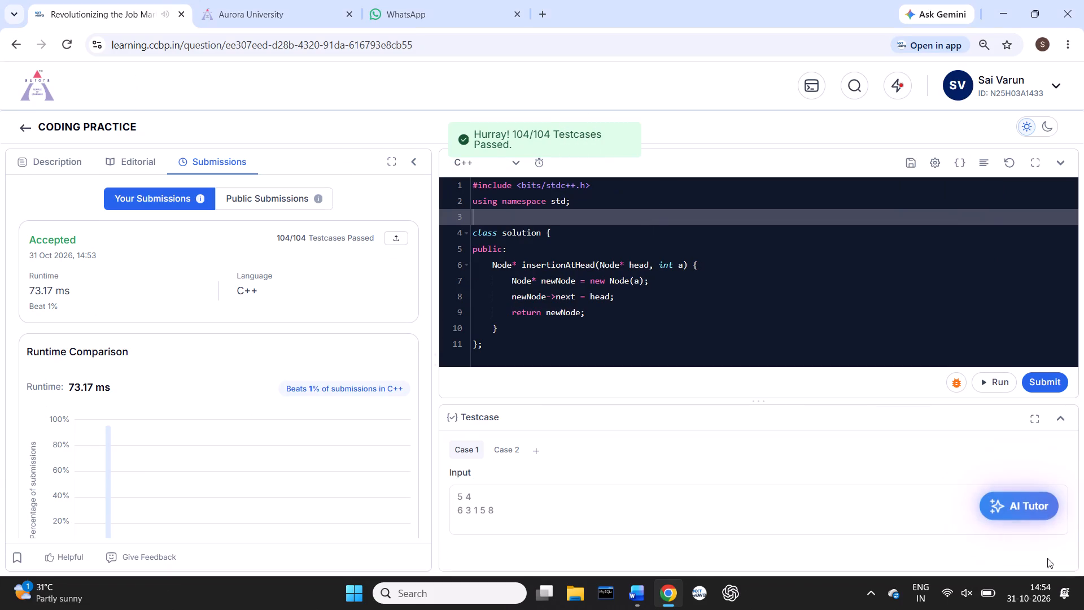
Paste the submission screenshot under "Output:" in section 2.4 of the Word report.
left_click(636, 539)
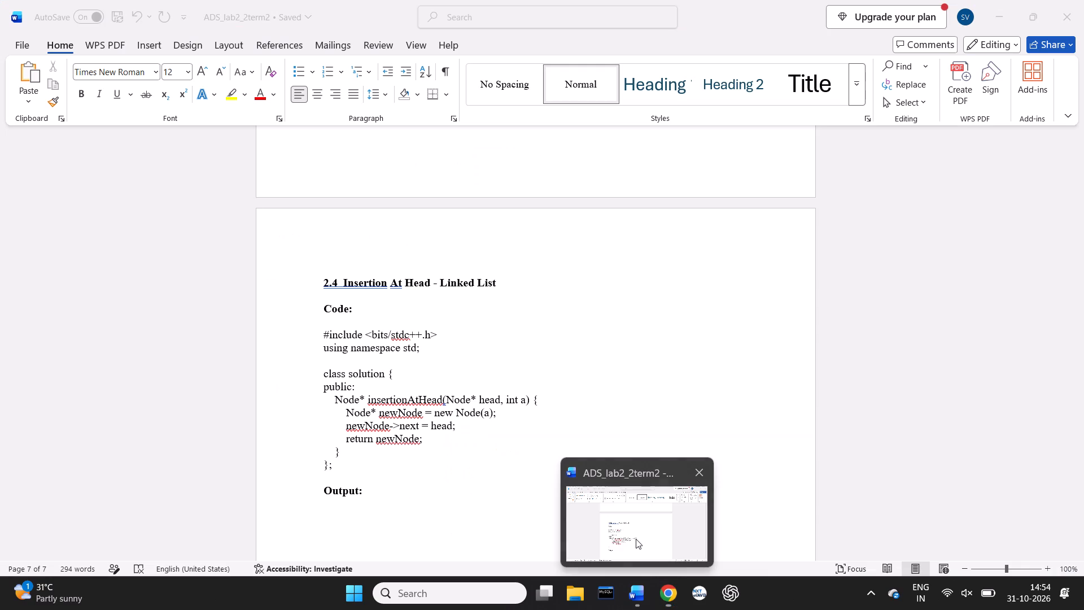
key("ctrl+v")
Add blank lines below the pasted Insertion At Head screenshot to reach the top of a new page.
scroll(636, 539, "down", 2)
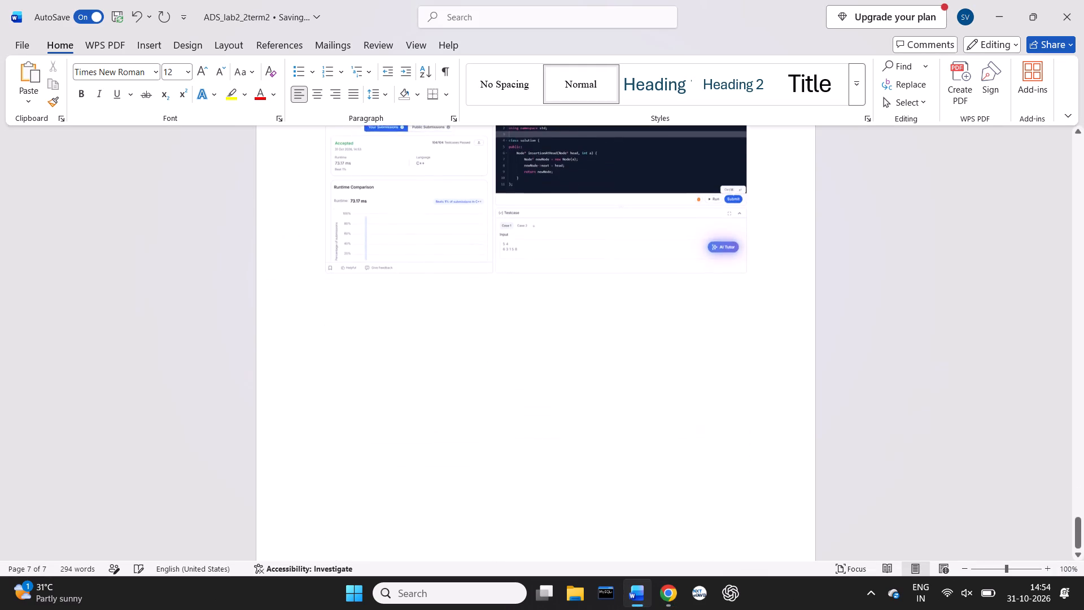
key("Return")
key("Return")
key("Return")
key("Return")
key("Return")
key("Return")
key("Return")
key("Return")
key("Return")
key("Return")
key("Return")
key("Return")
key("Return")
key("Return")
key("Return")
key("Return")
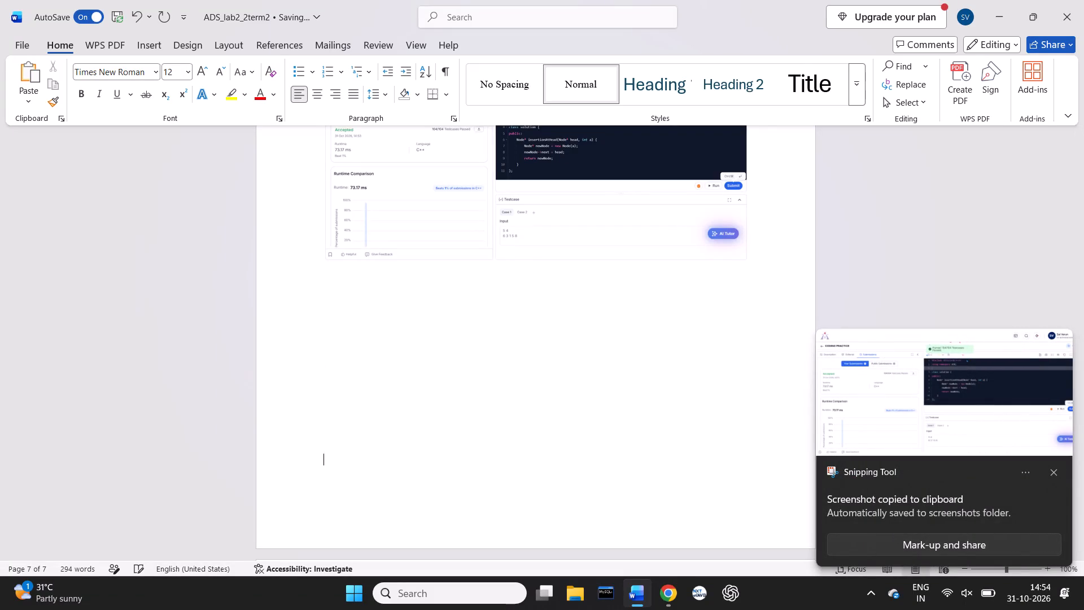
key("Return")
key("Return")
key("BackSpace")
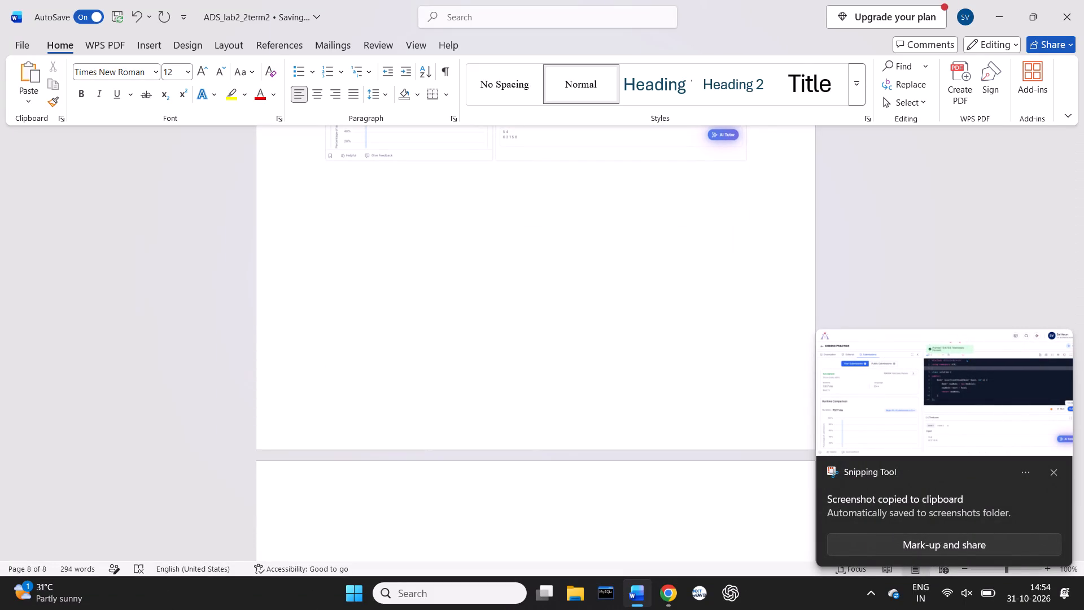
Start the next section heading on the new page with the number 2.5 in bold.
type("2.3")
key("BackSpace")
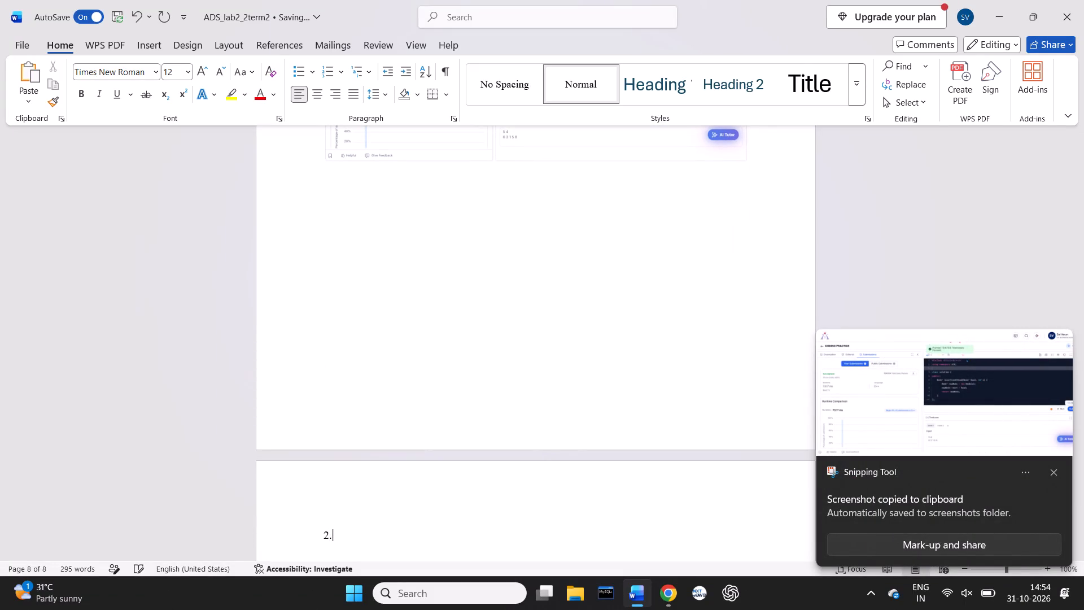
key("5")
key("space")
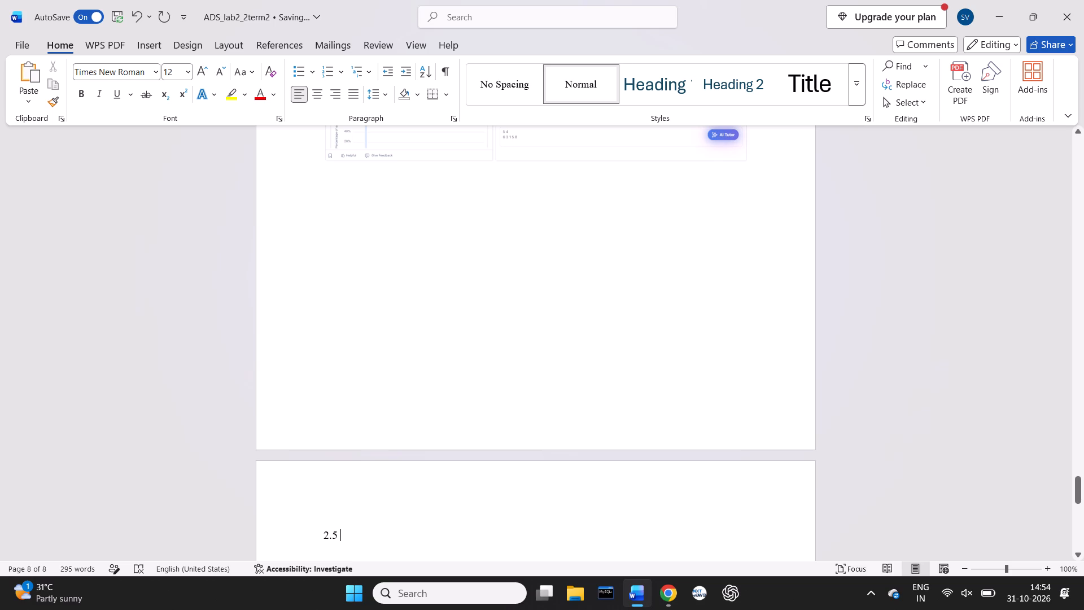
left_click_drag(323, 535, 344, 533)
left_click(353, 508)
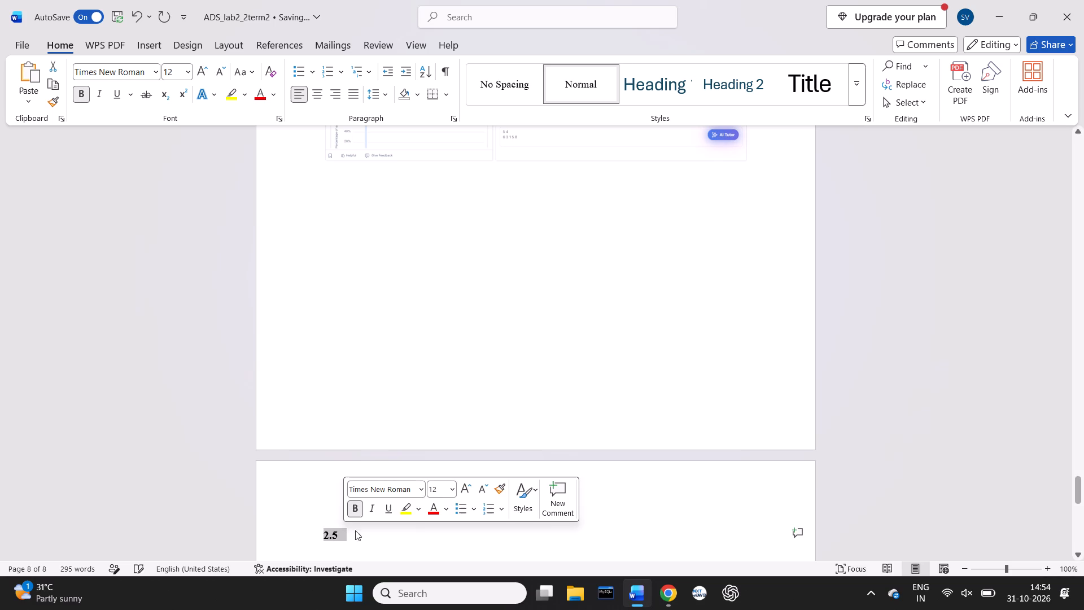
left_click(353, 537)
key("space")
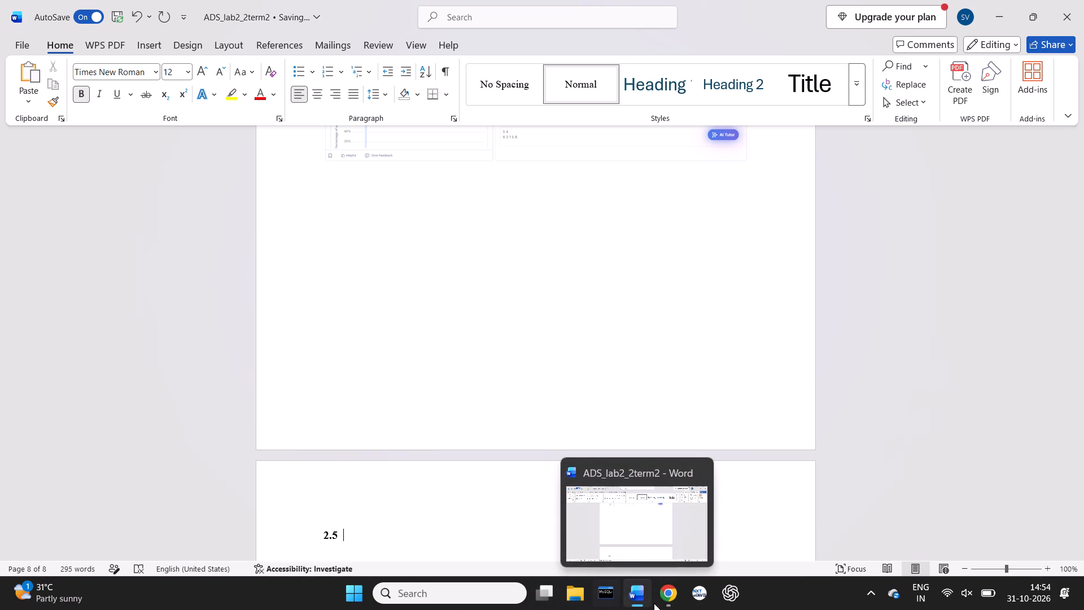
Copy the title "Insertion At Tail - Linked List" from the Coding Practice list in Chrome and paste it after 2.5 in Word.
left_click(655, 539)
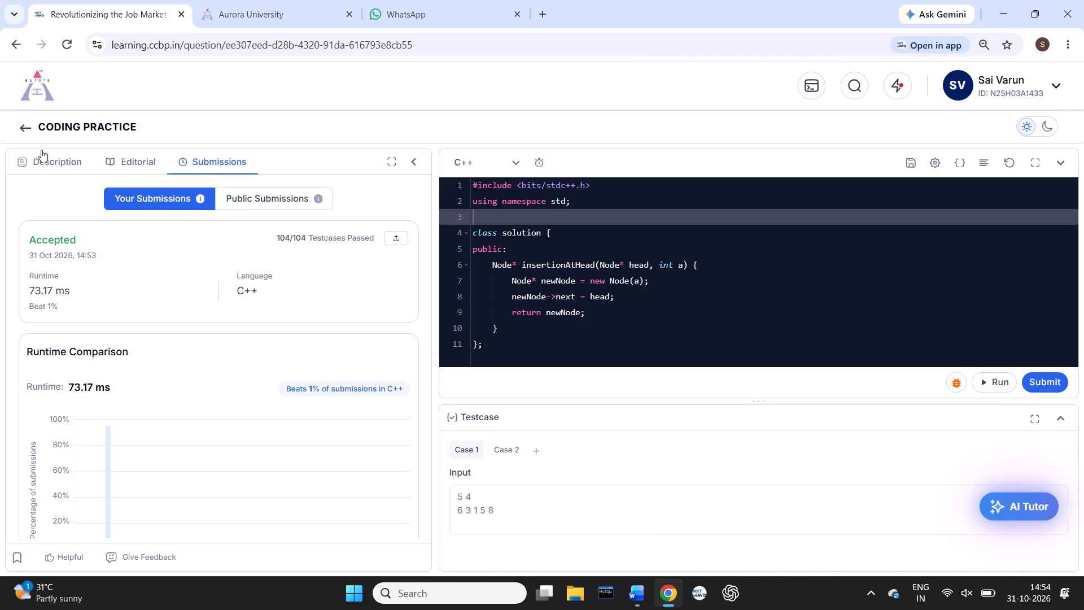
left_click(27, 130)
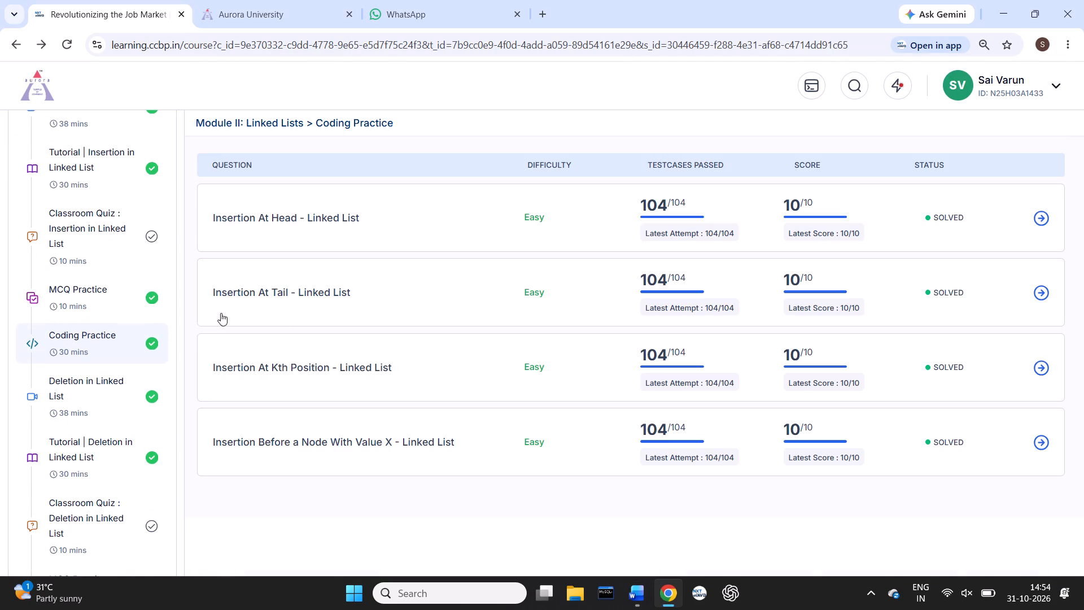
left_click_drag(209, 290, 364, 304)
key("ctrl+c")
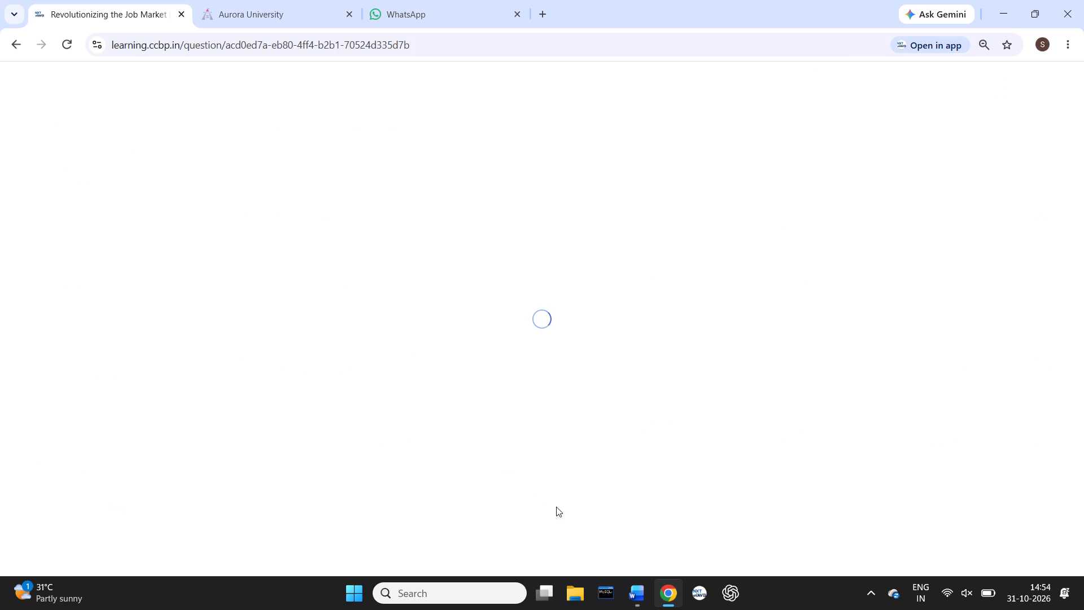
left_click(598, 527)
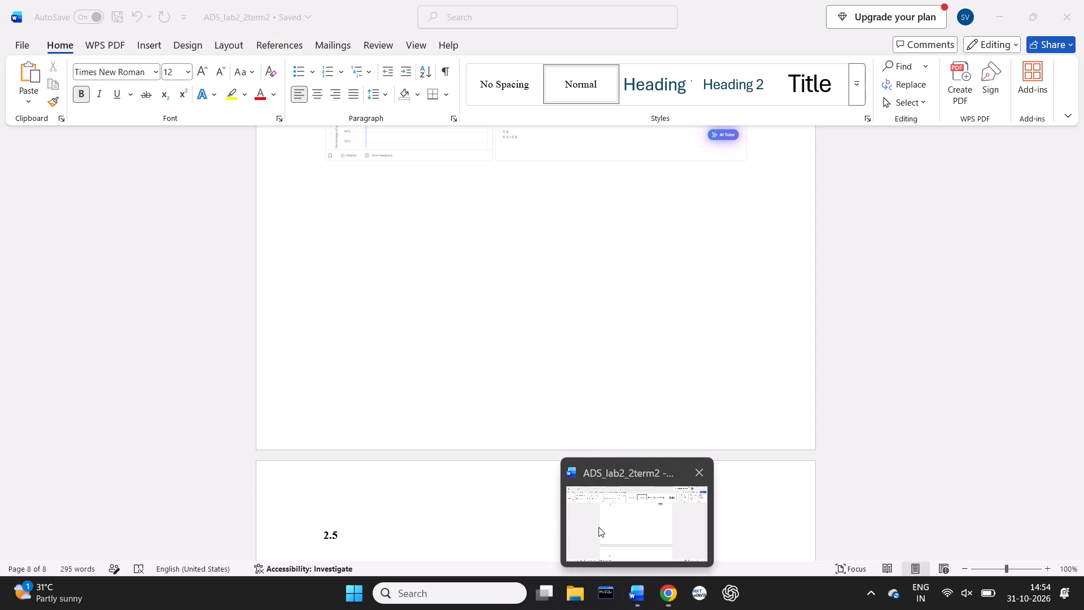
key("ctrl+v")
key("space")
Add the label "Code:" beneath the 2.5 Insertion At Tail heading, with a new line below it.
key("Return")
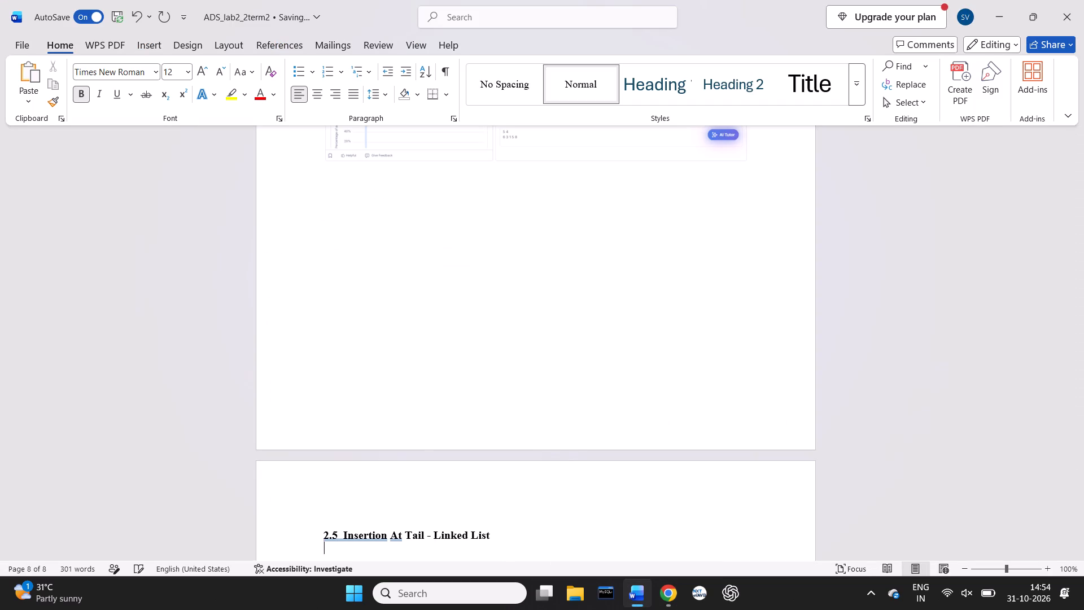
key("Return")
type("code")
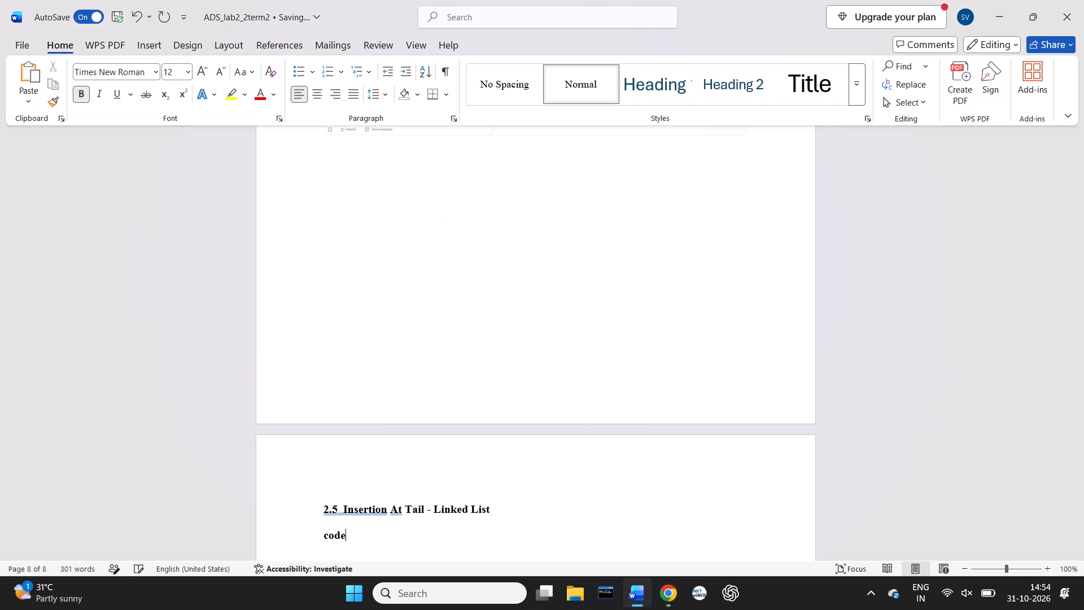
key("shift+colon")
key("Return")
key("Return")
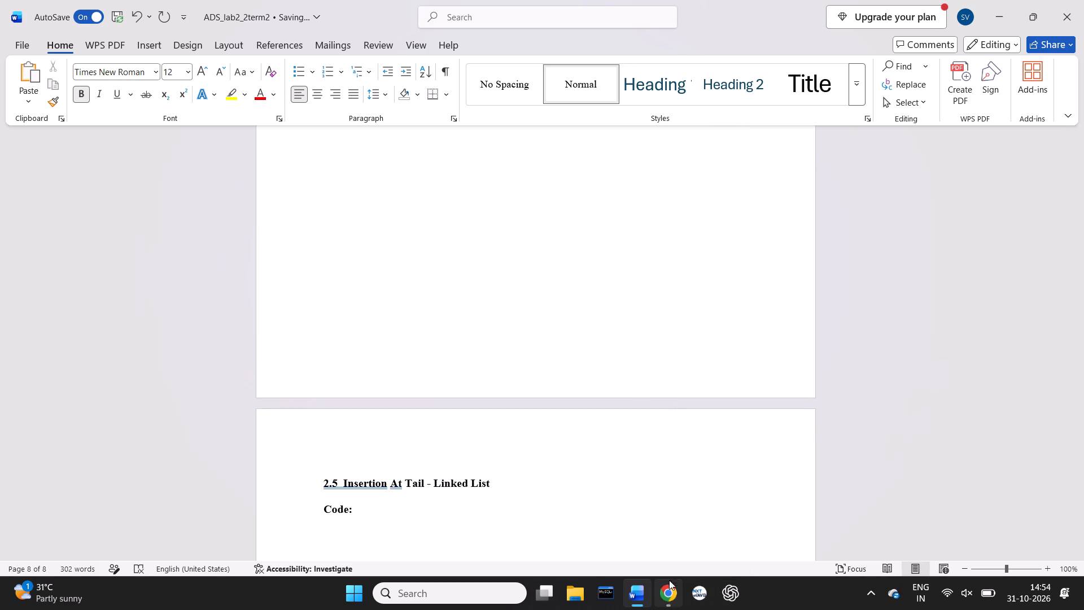
Copy the entire C++ solution for Insertion At Tail from Chrome and paste it under "Code:" in Word.
left_click(667, 550)
left_click(661, 350)
key("ctrl+a")
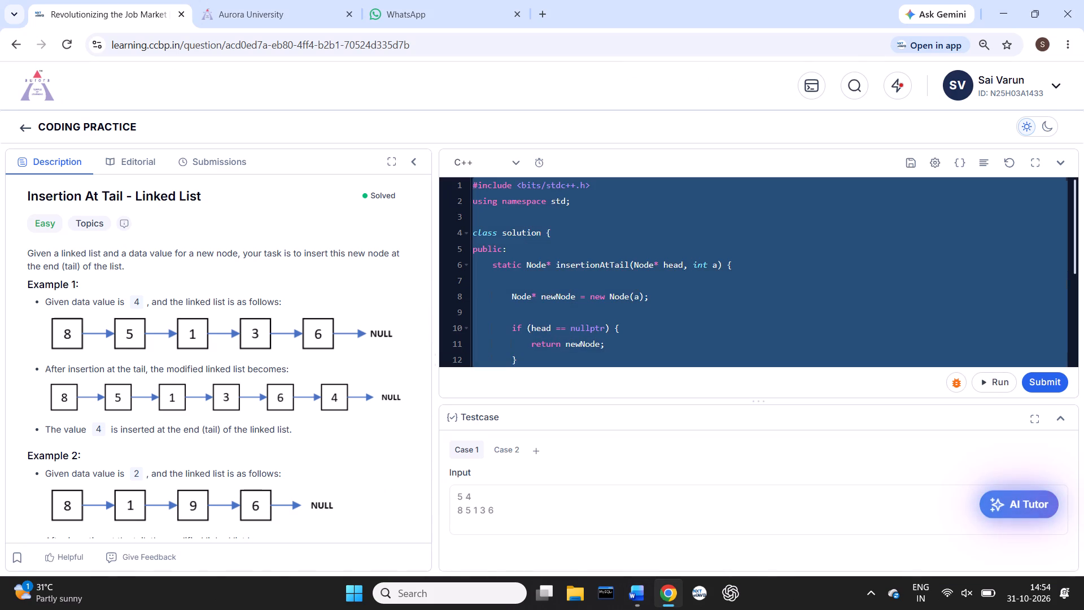
key("ctrl+c")
left_click(661, 350)
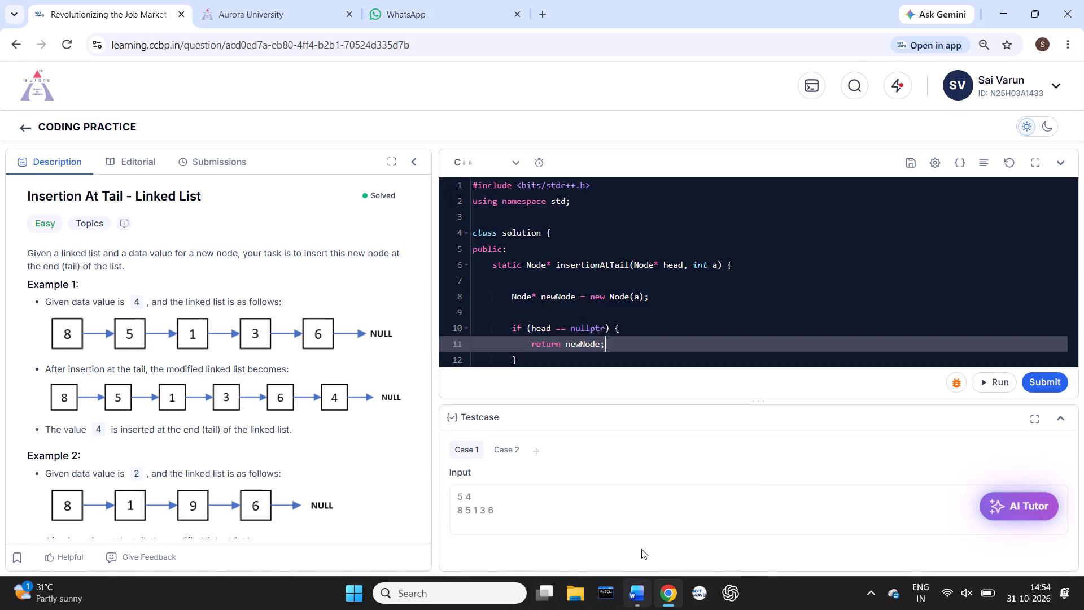
left_click(641, 519)
key("ctrl+v")
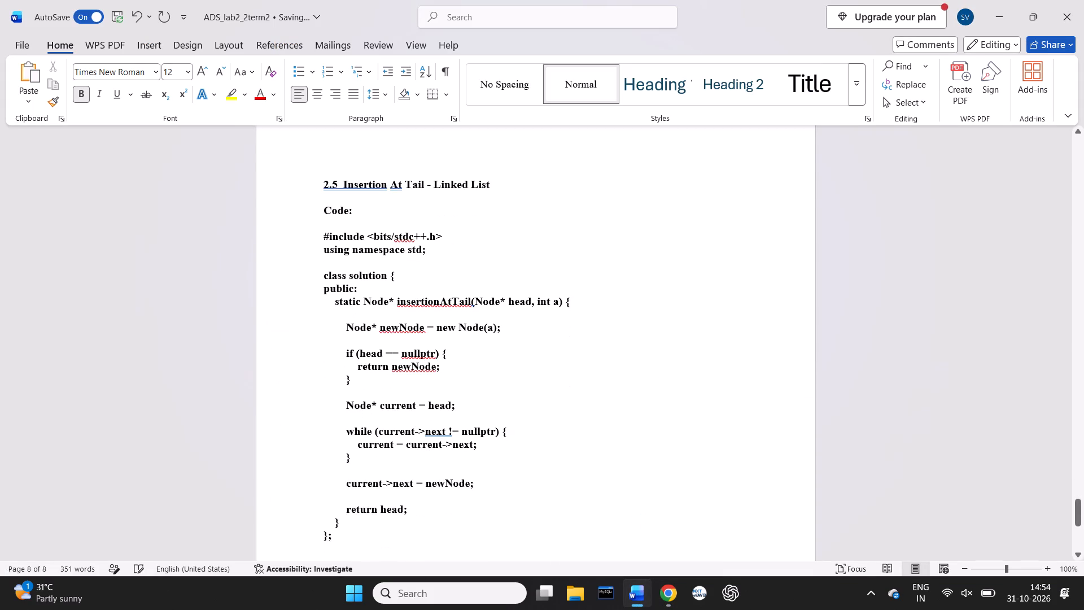
Remove the bold formatting from all the pasted Insertion At Tail code, including the #include line.
left_click_drag(364, 547, 324, 247)
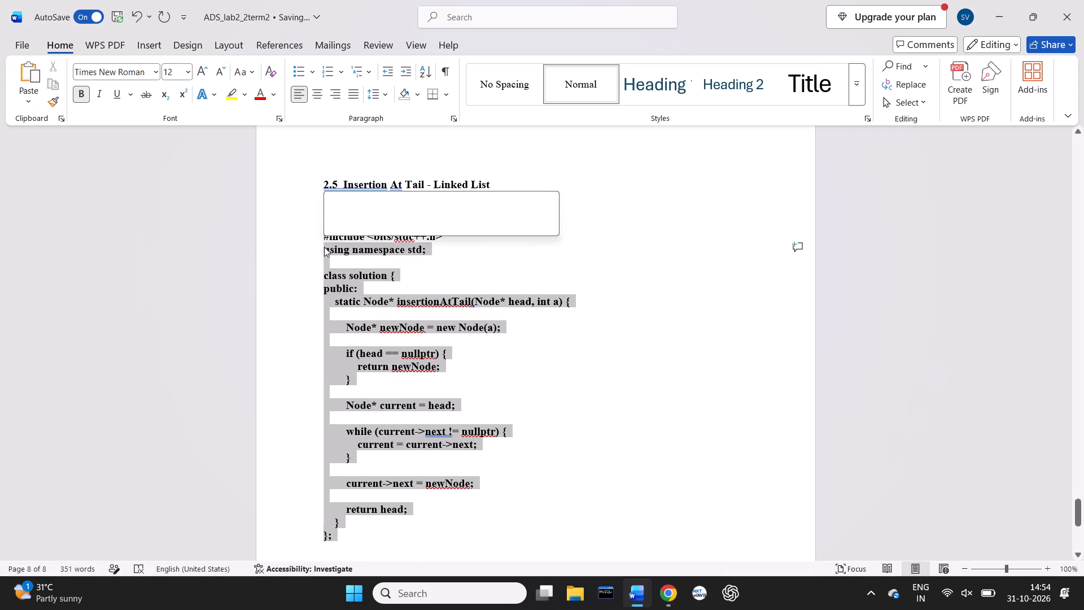
left_click(329, 226)
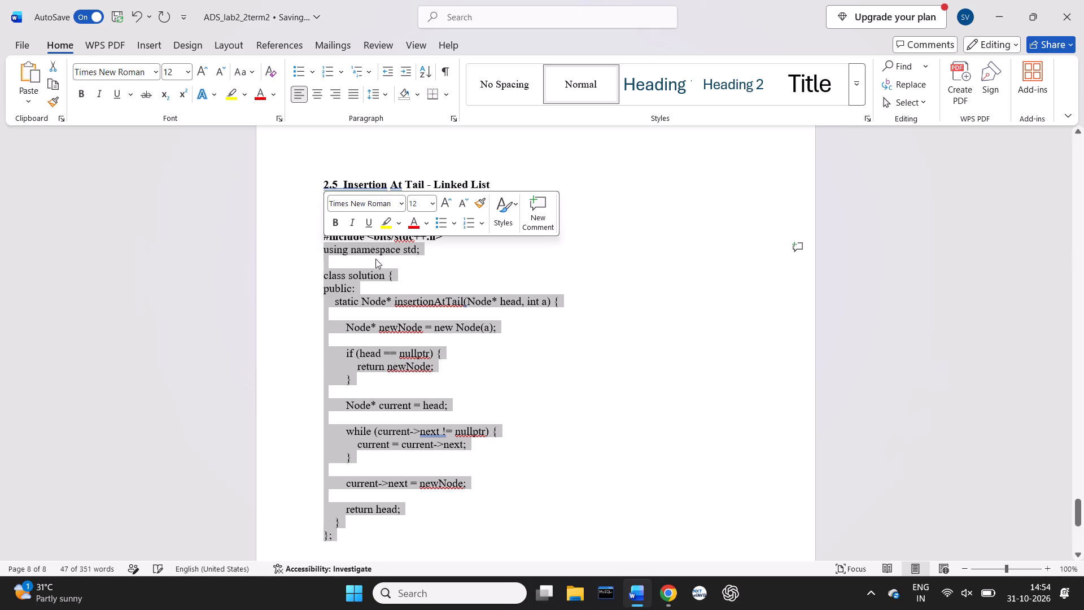
left_click(378, 261)
left_click_drag(448, 261, 320, 238)
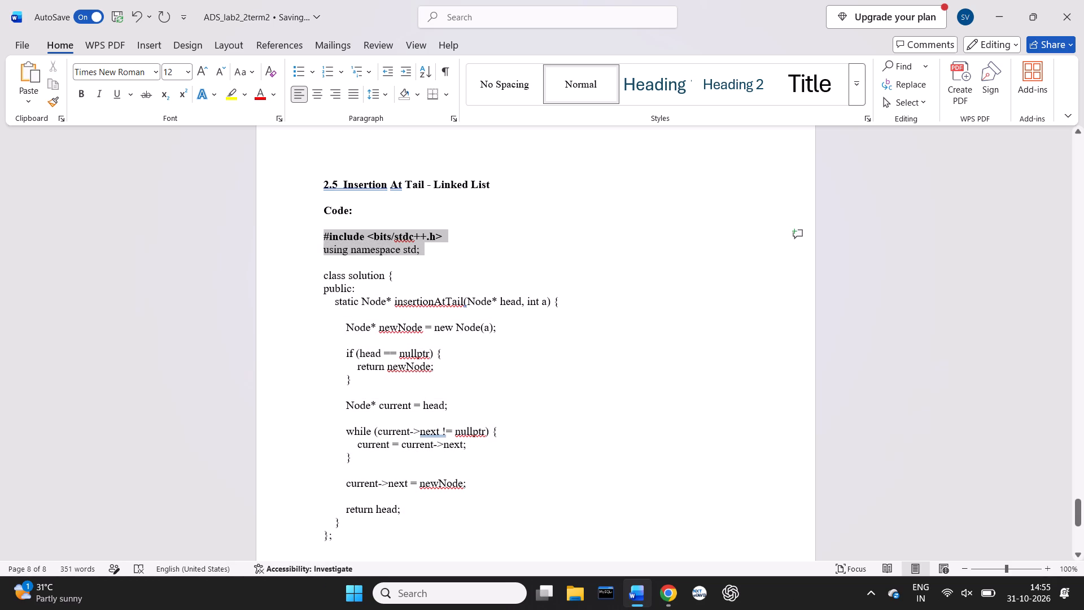
left_click_drag(320, 238, 320, 237)
left_click(331, 213)
left_click(380, 268)
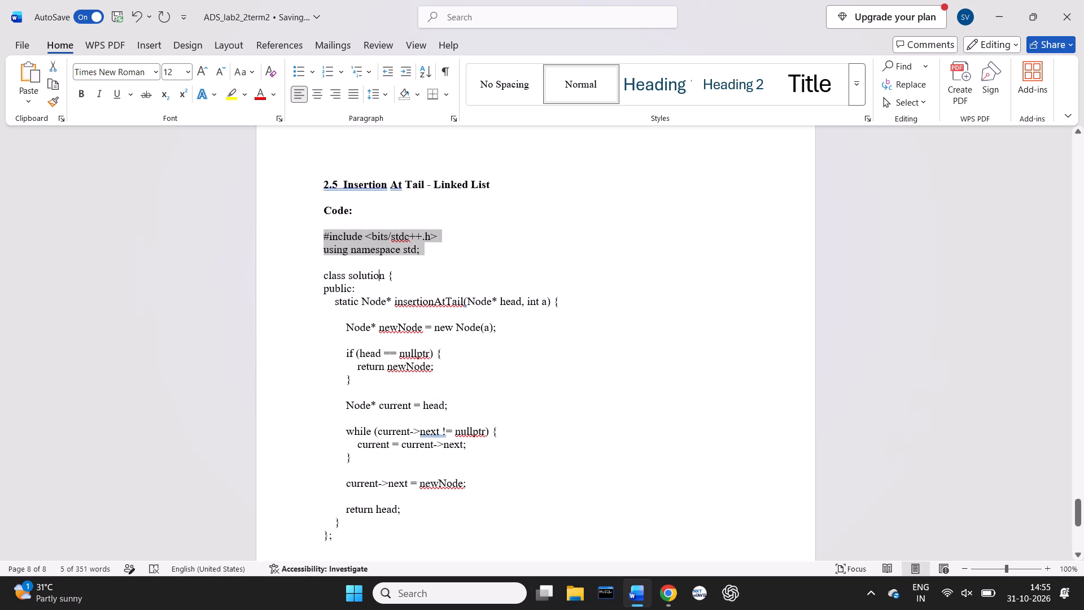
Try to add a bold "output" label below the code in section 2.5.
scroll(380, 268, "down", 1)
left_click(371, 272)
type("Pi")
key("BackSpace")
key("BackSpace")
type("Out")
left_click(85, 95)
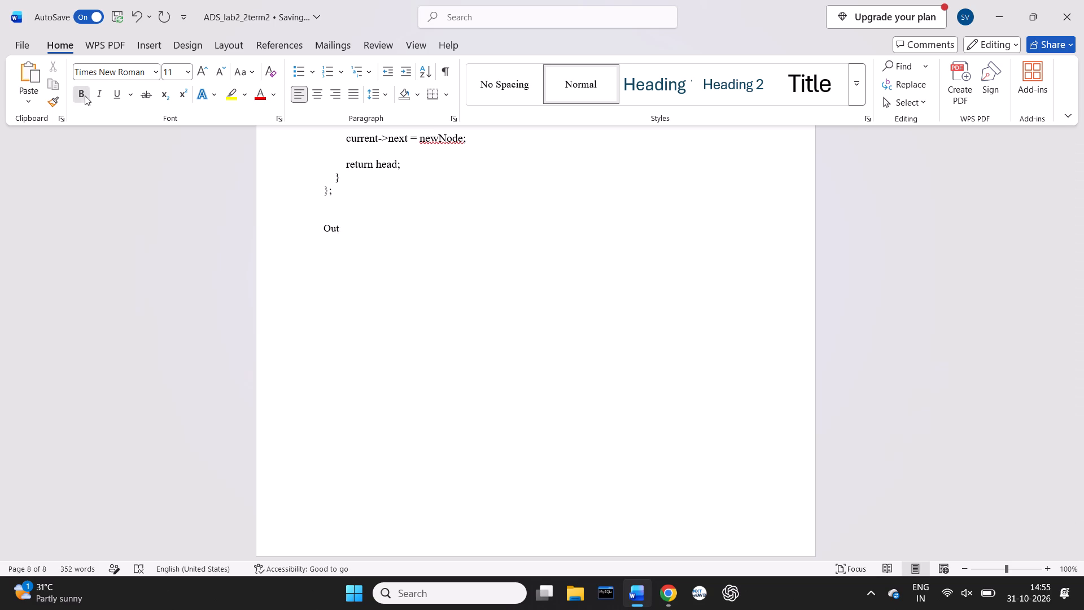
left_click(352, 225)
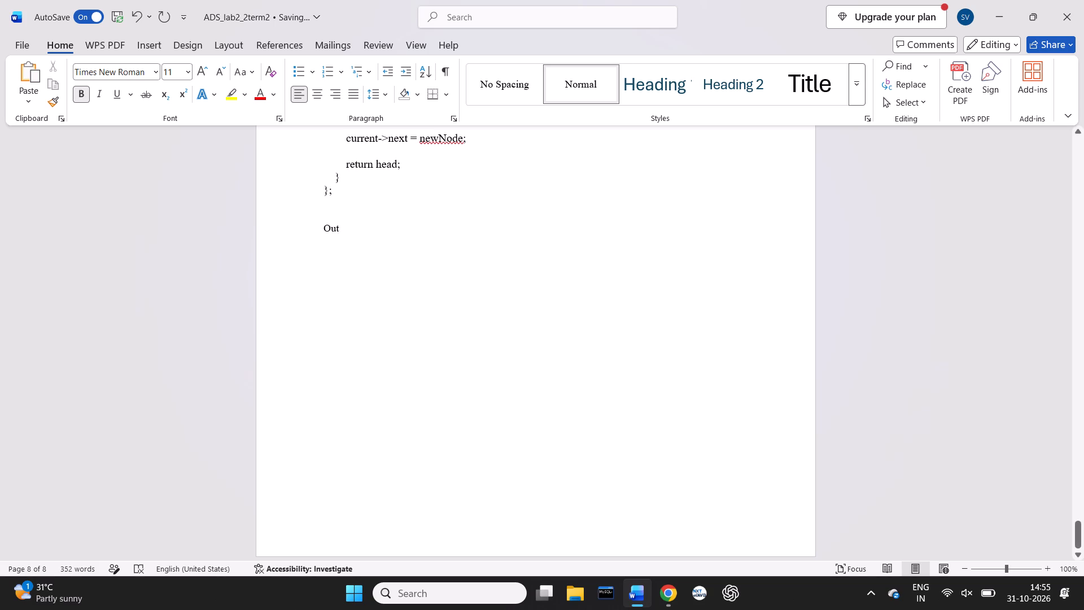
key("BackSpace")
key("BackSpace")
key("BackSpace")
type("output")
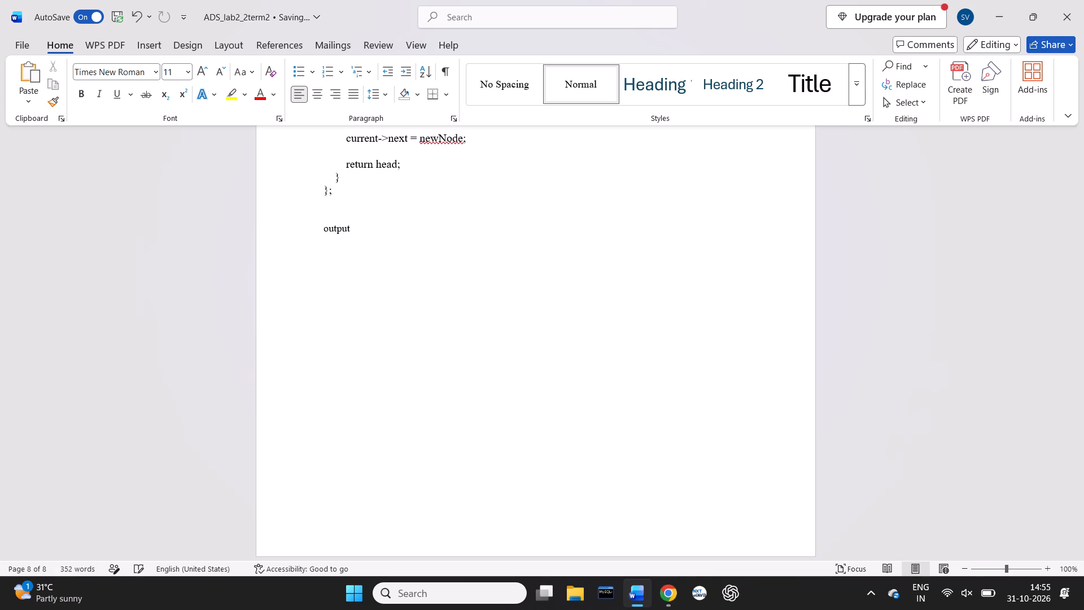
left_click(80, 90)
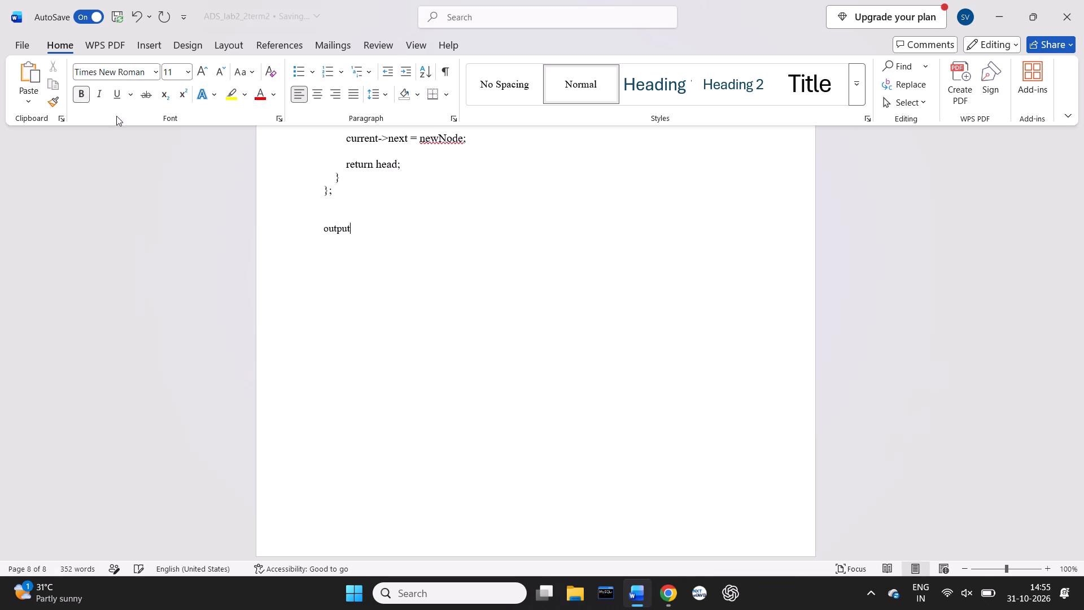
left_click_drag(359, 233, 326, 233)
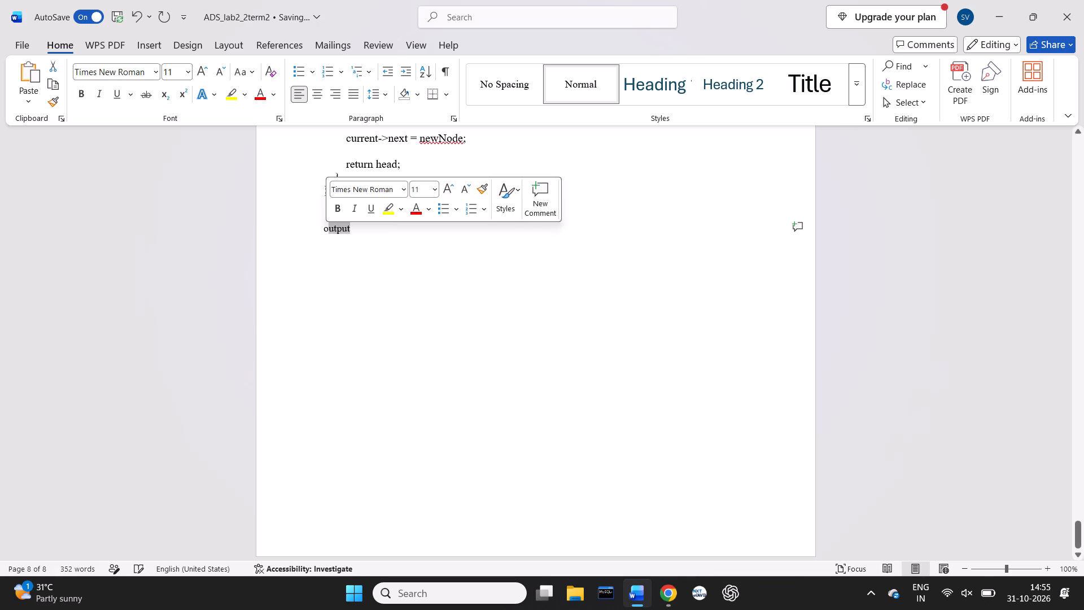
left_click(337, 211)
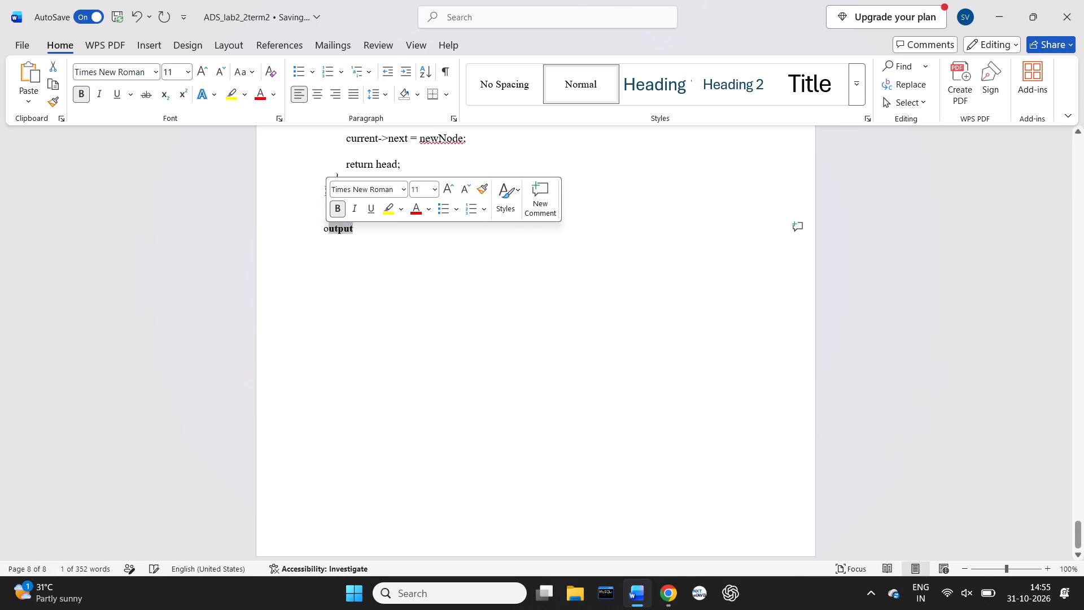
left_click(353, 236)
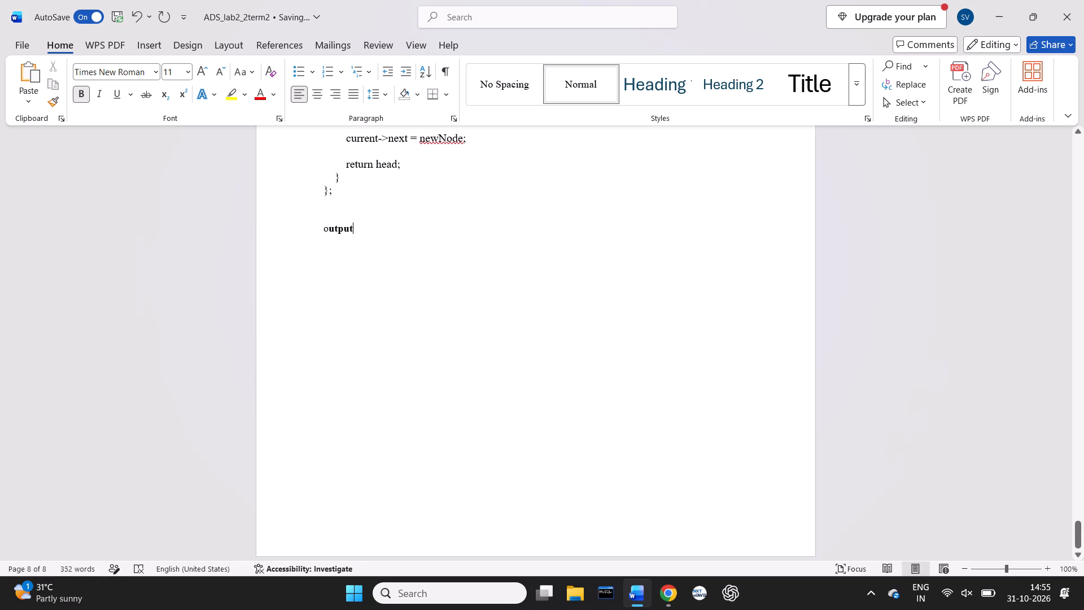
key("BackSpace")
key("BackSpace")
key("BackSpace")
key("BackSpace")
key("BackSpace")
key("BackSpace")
Enter the label "Output:" below the code in section 2.5.
key("shift+o")
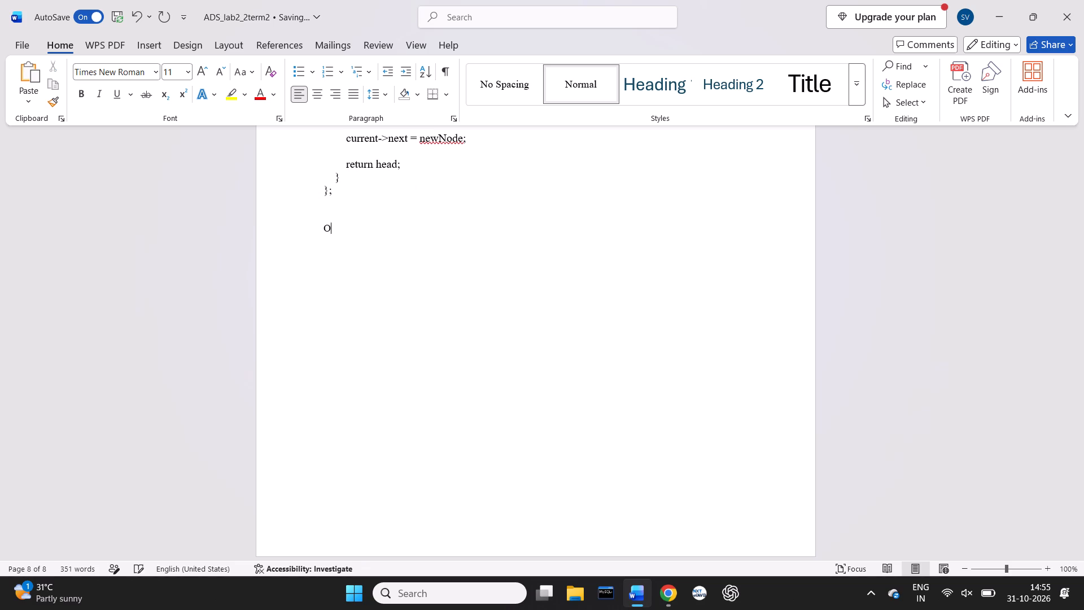
type("utput")
key("shift+l")
key("BackSpace")
key("shift+colon")
Format the section 2.5 "Output:" label as bold at font size 12 and add a new line below it.
left_click(171, 68)
type("12")
key("Return")
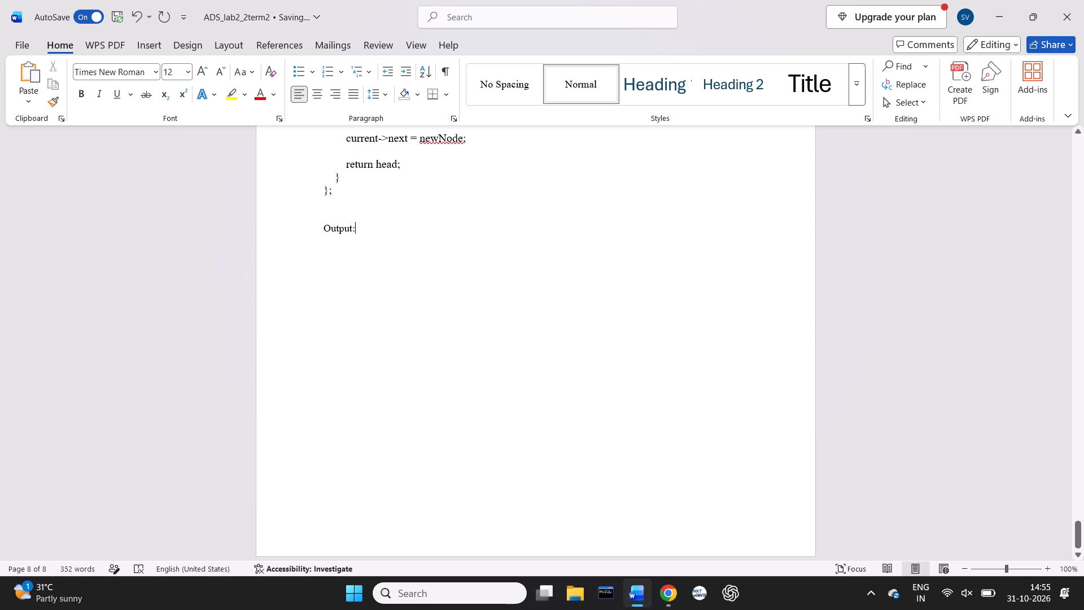
left_click_drag(360, 229, 325, 230)
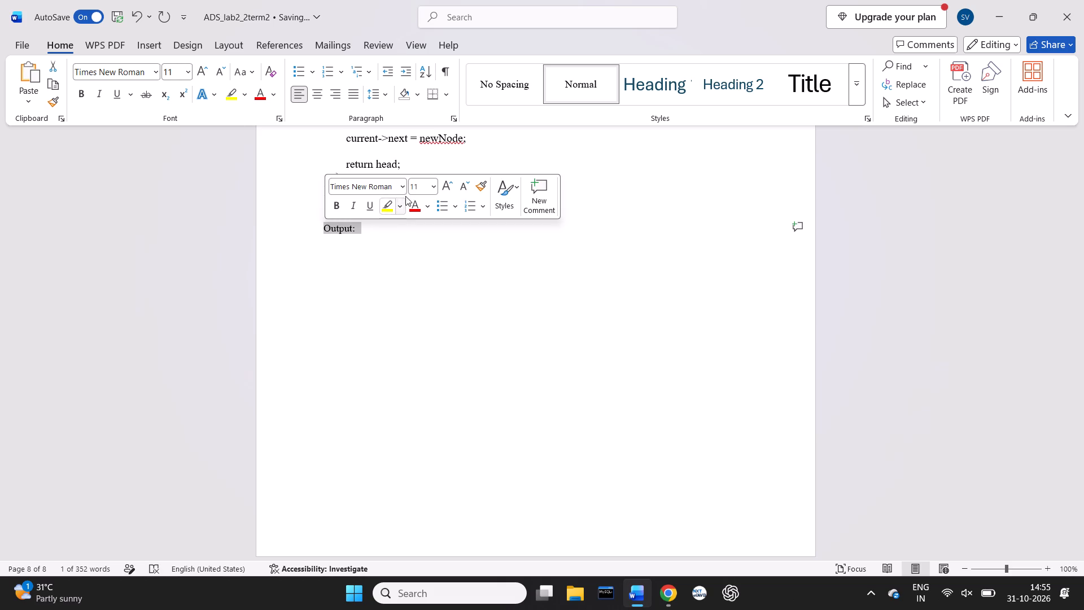
left_click(419, 187)
type("12")
key("Return")
left_click(379, 241)
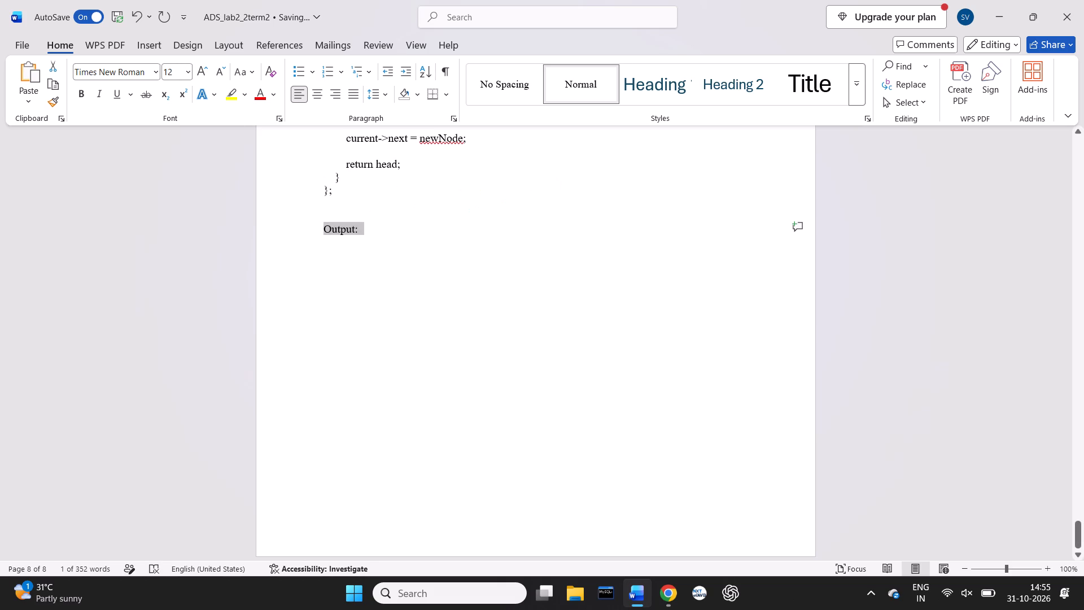
left_click_drag(370, 234, 321, 230)
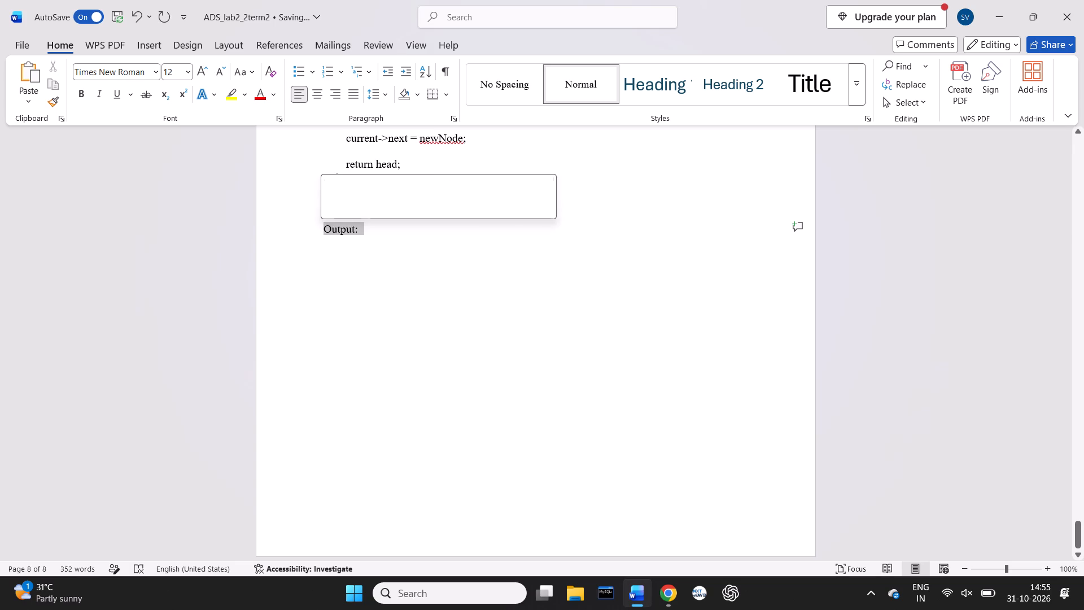
left_click(328, 211)
left_click(369, 232)
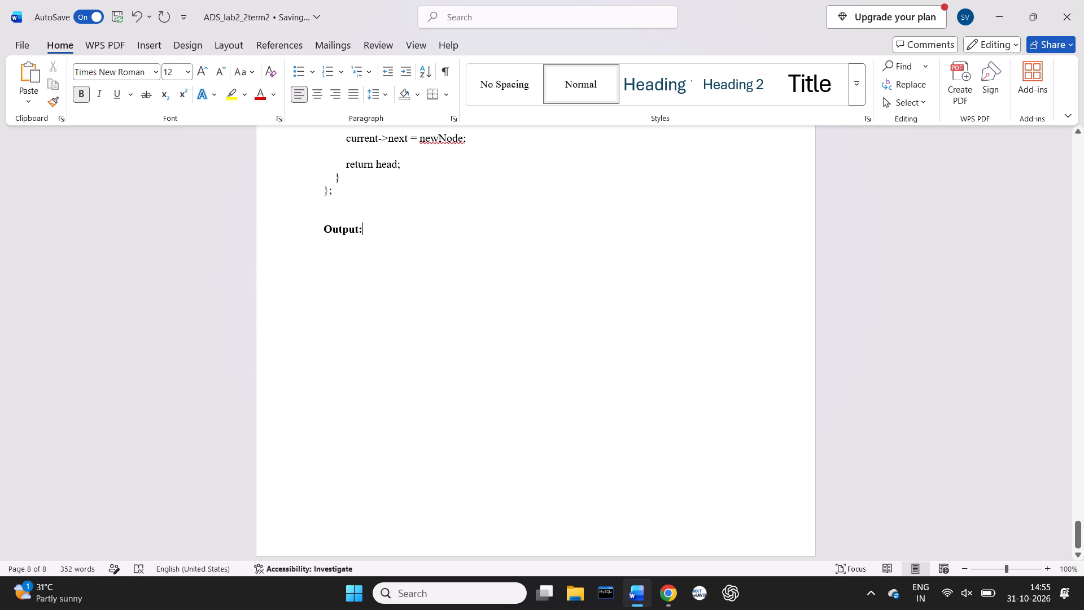
key("Return")
key("Return")
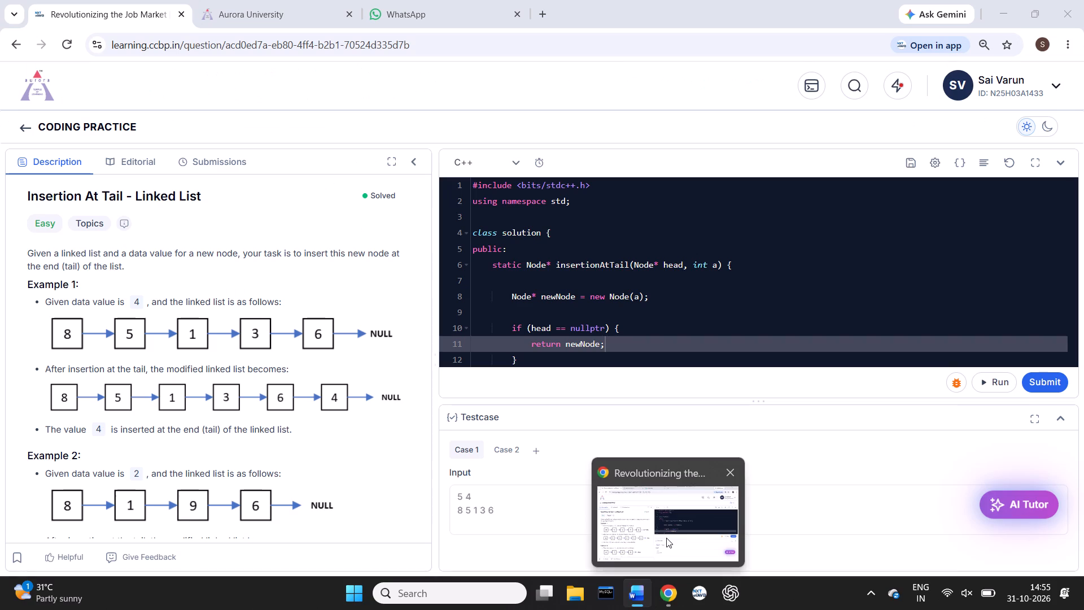
Submit the Insertion At Tail solution in Chrome and capture a screenshot of the coding practice page with the submission result.
left_click(666, 538)
left_click(1029, 374)
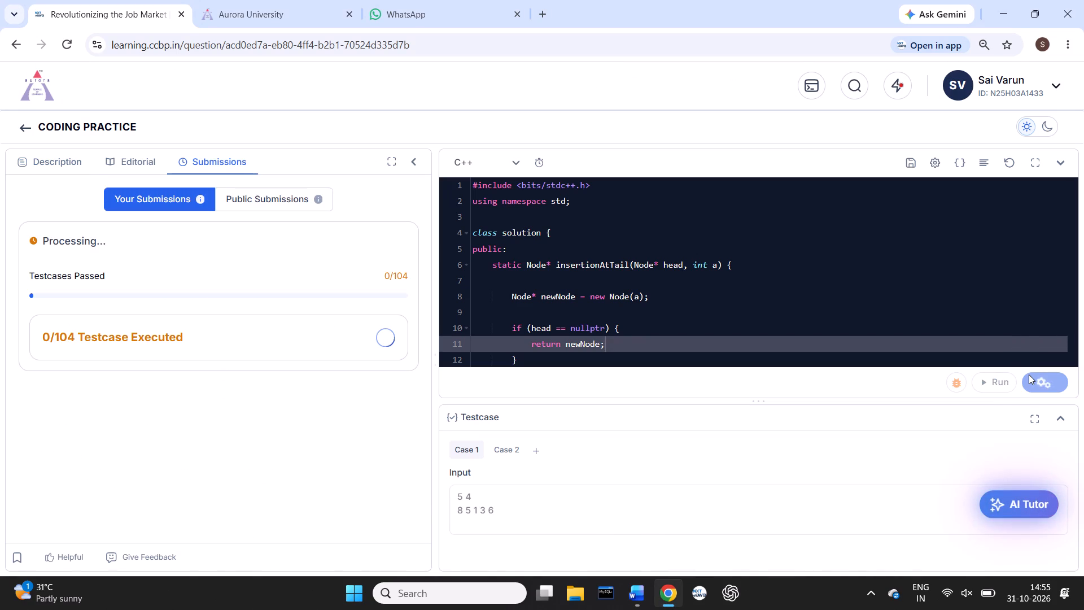
key("Print")
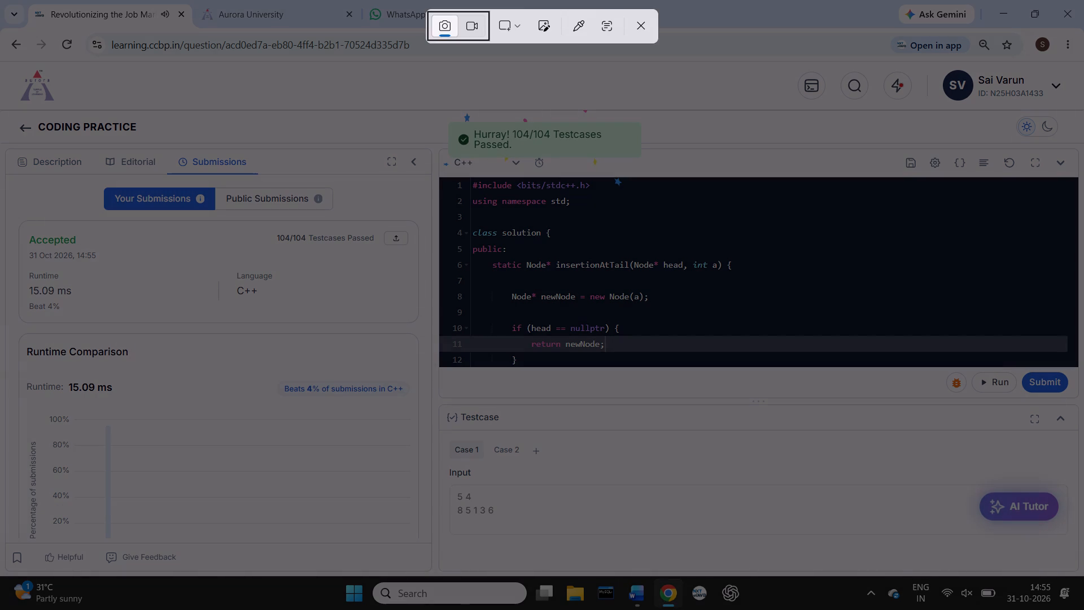
left_click_drag(0, 59, 1083, 430)
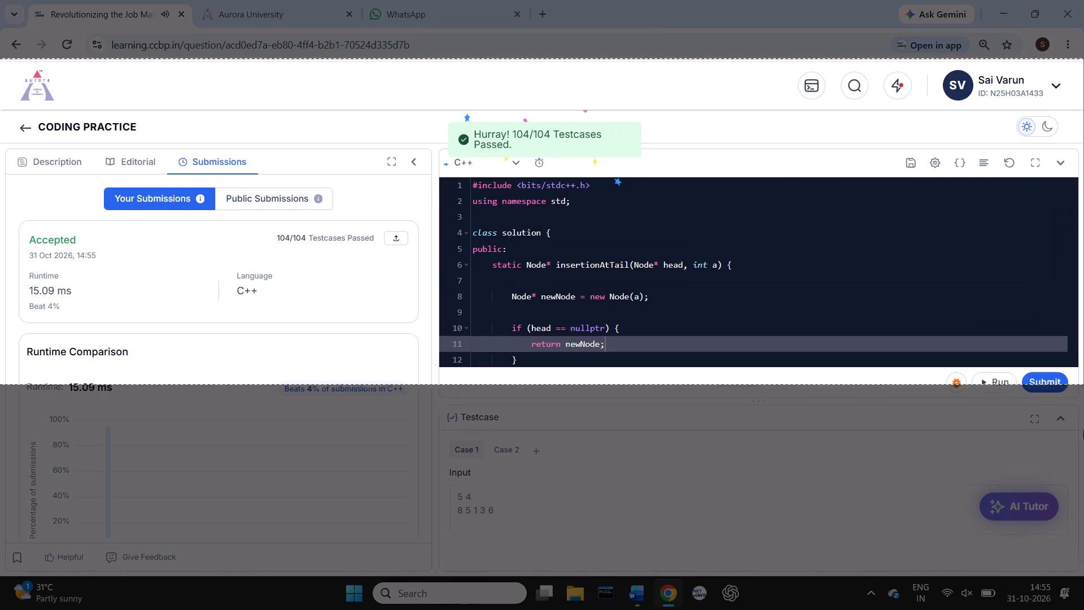
left_click_drag(1083, 430, 1083, 574)
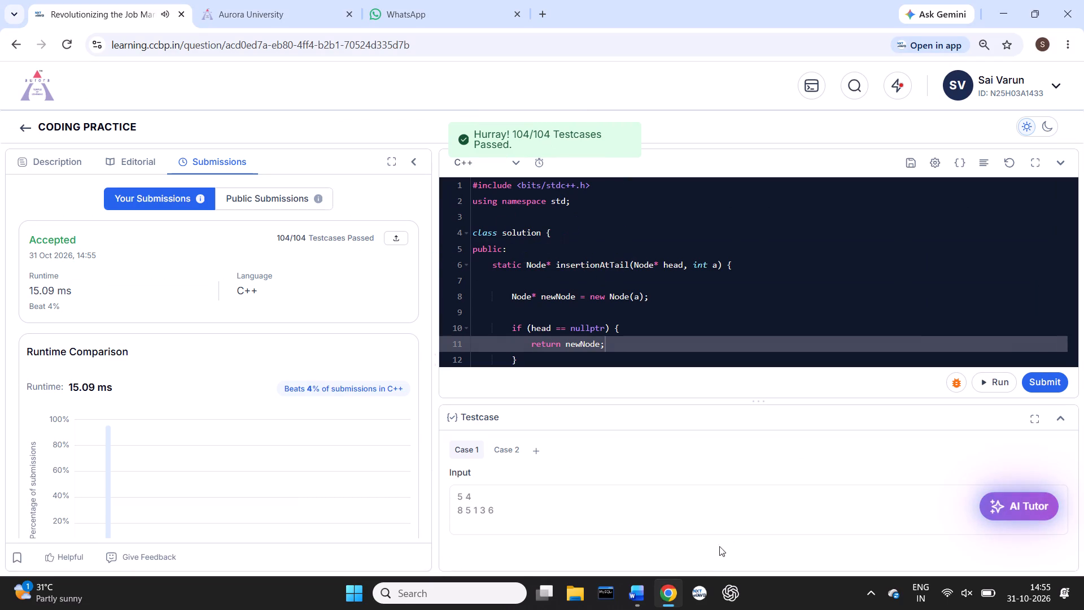
Paste the submission screenshot under "Output:" in section 2.5 of the Word report.
left_click(643, 530)
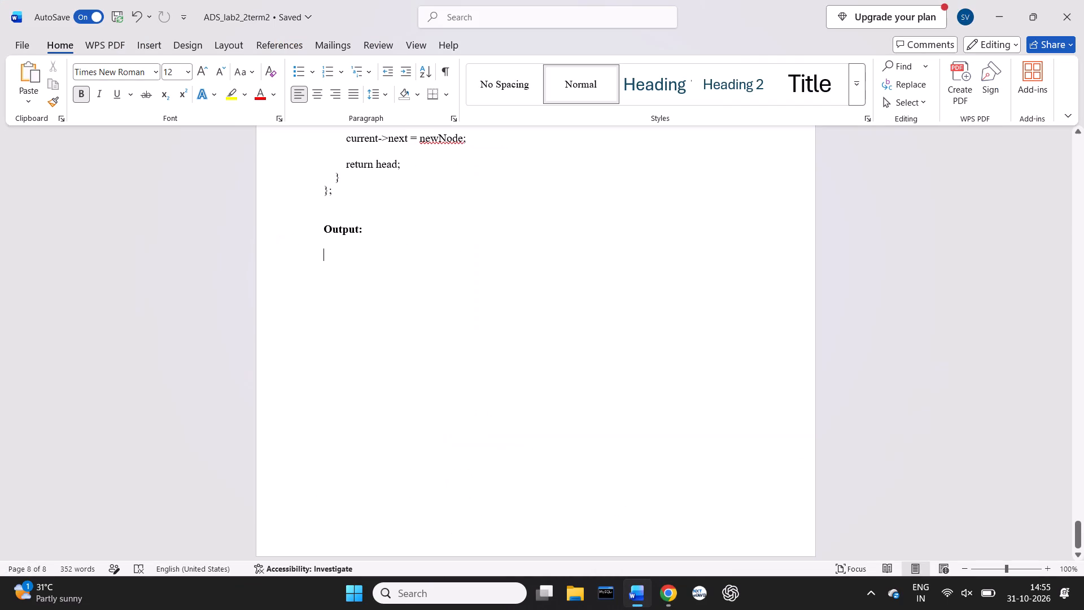
key("ctrl+v")
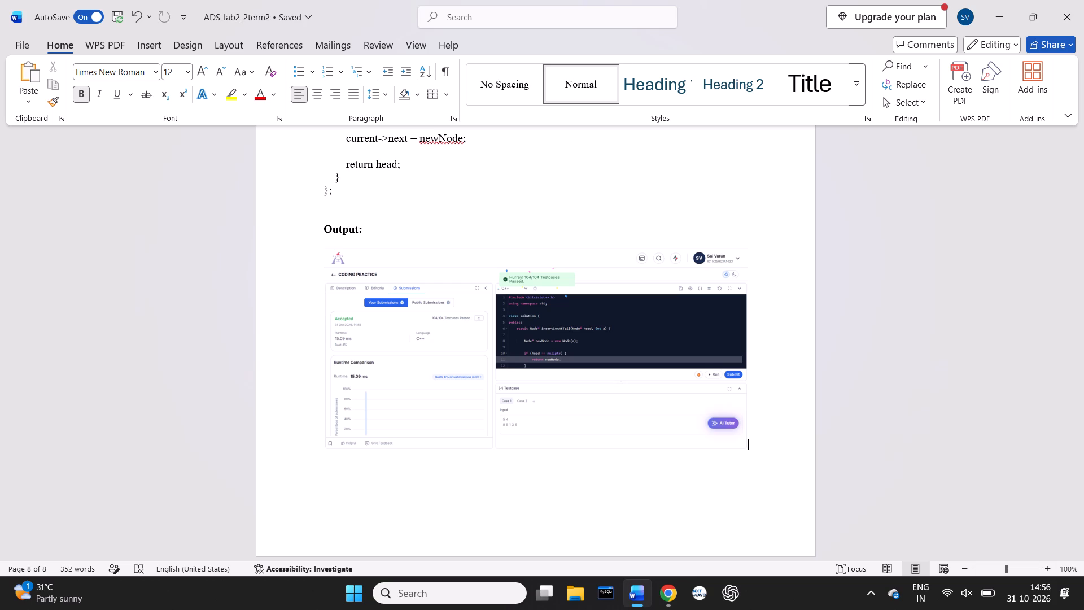
Add blank lines below the section 2.5 screenshot to reach a new page and enter the section number 2.6.
scroll(643, 530, "up", 3)
scroll(643, 530, "down", 3)
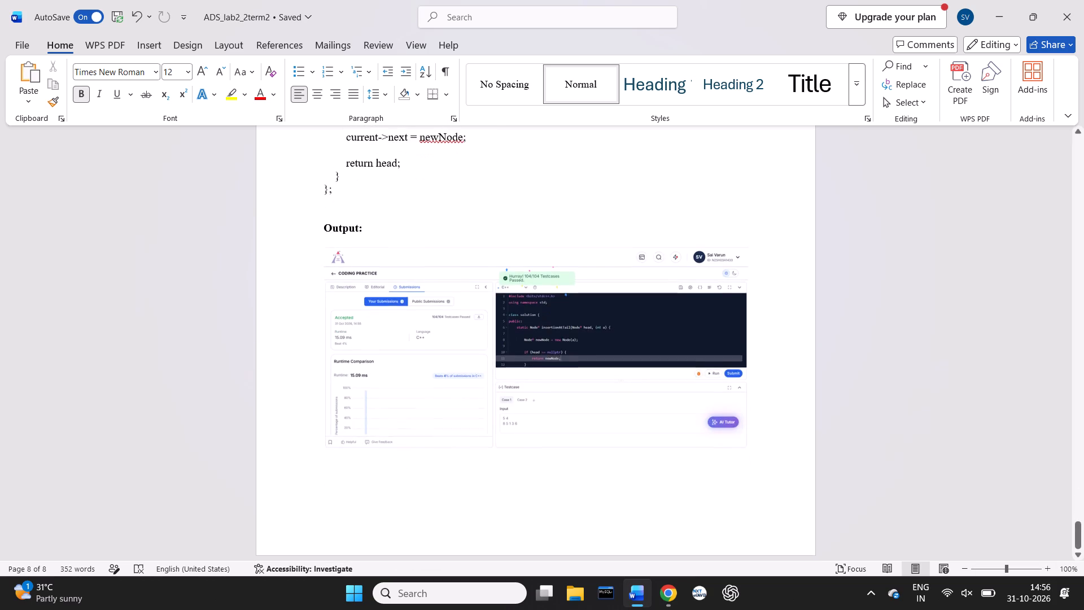
key("Return")
key("Return")
key("Return")
key("Return")
key("Return")
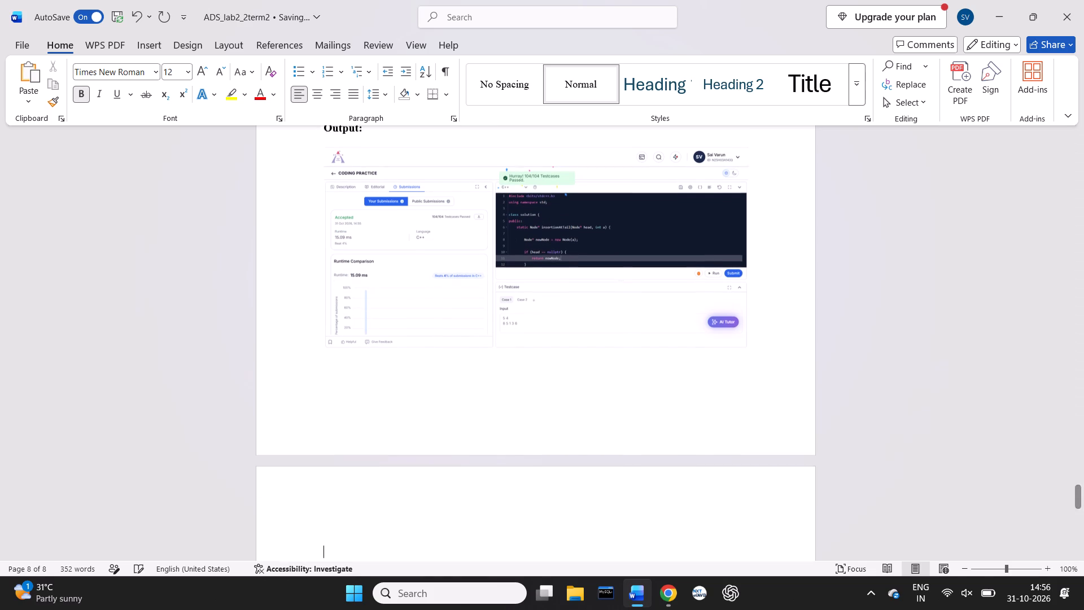
key("BackSpace")
key("2")
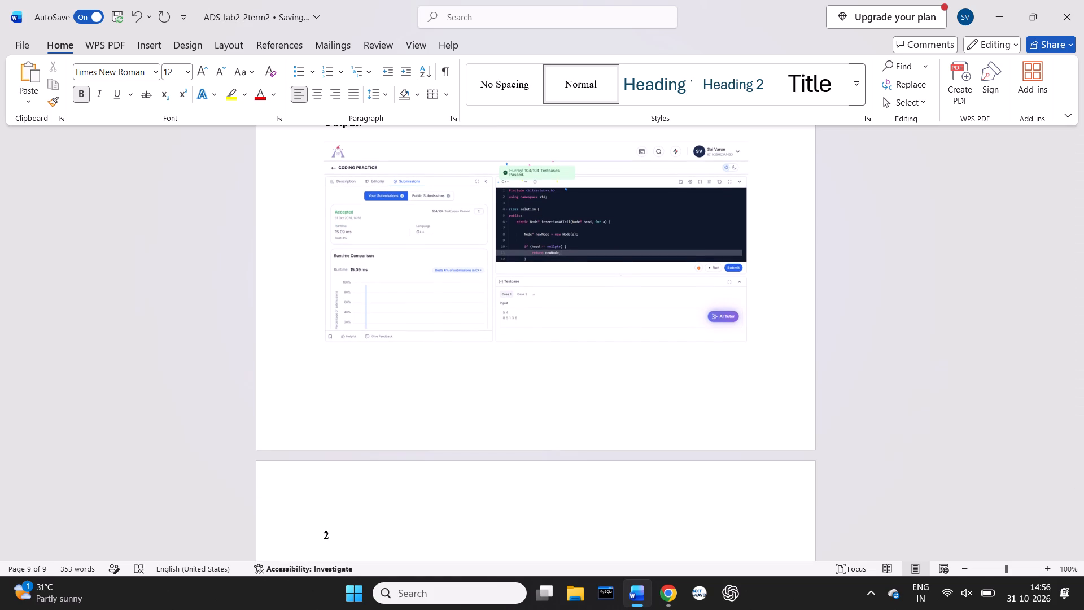
type(".6")
key("space")
Copy the question title "Insertion Before a Node With Value X - Linked List" from Chrome and paste it after 2.6 in Word.
left_click(675, 534)
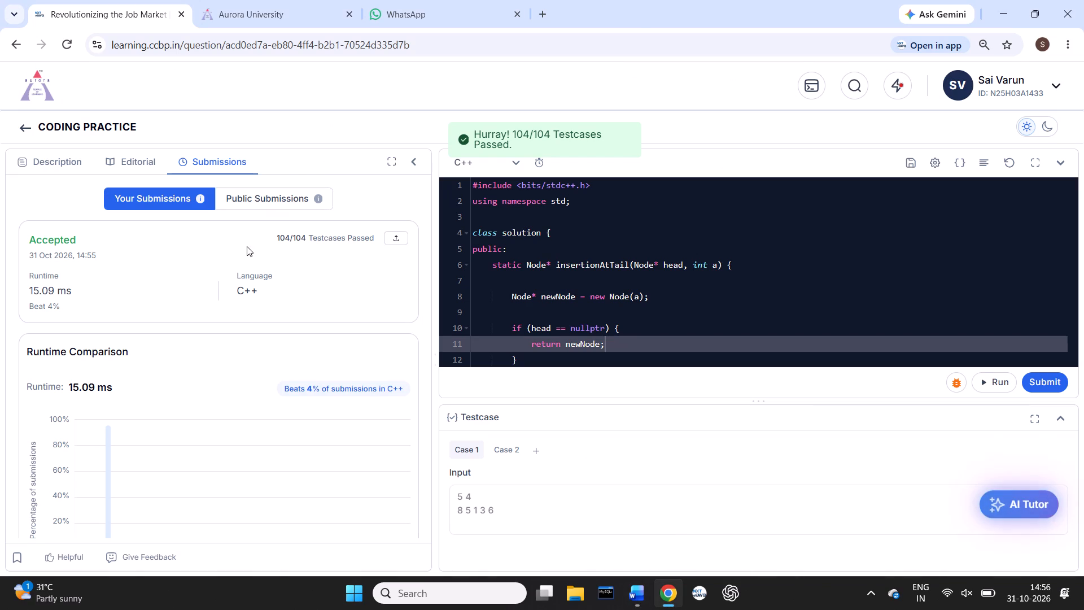
left_click(21, 130)
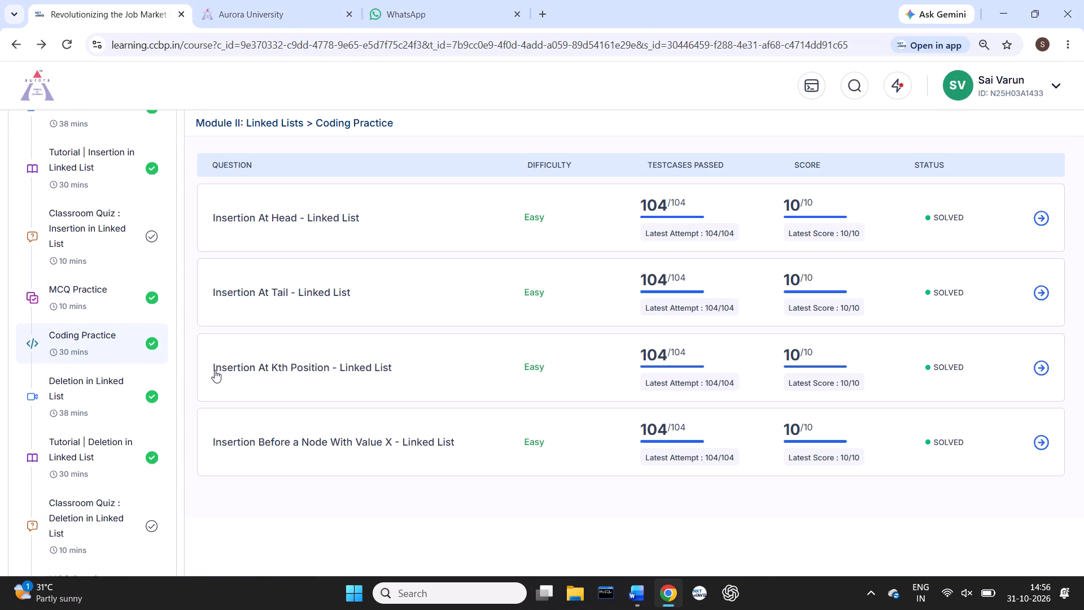
left_click_drag(213, 439, 469, 438)
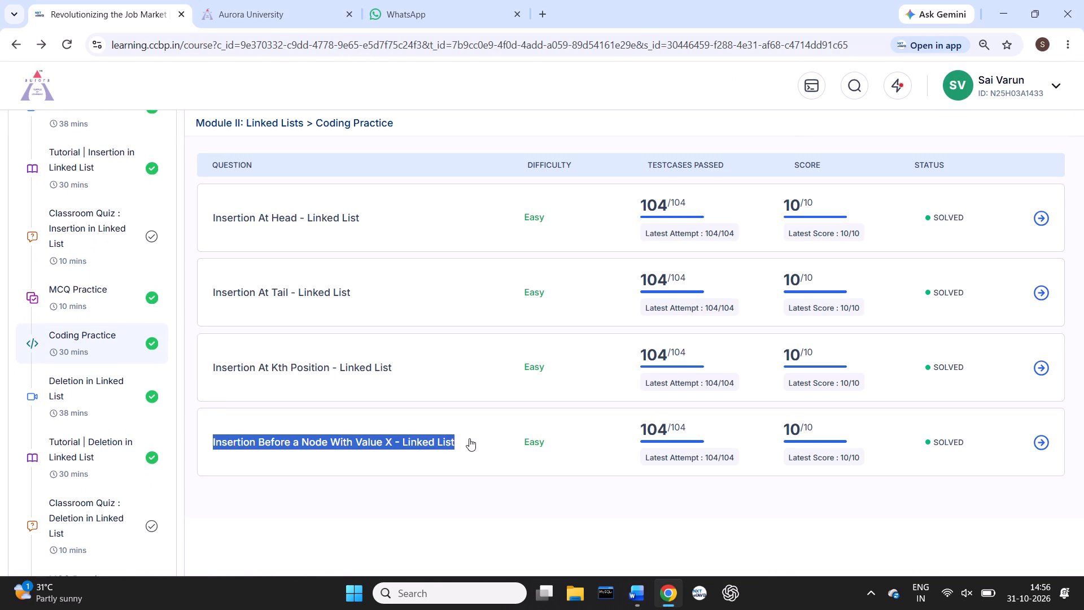
left_click_drag(469, 438, 475, 439)
key("ctrl+c")
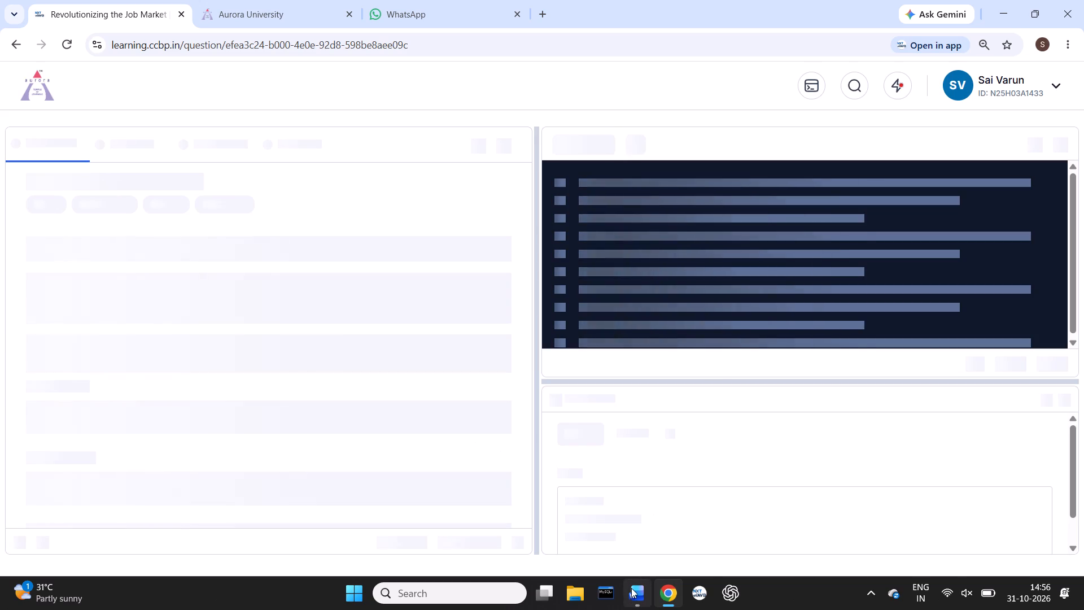
left_click(624, 502)
key("ctrl+v")
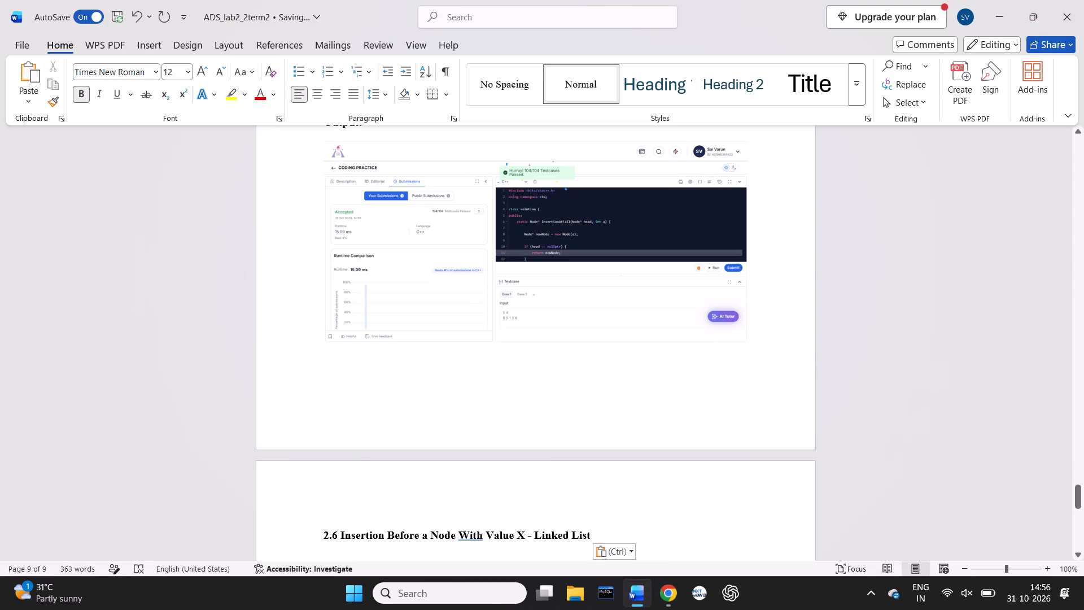
Add the label "Code:" below the section 2.6 heading, followed by a blank line.
key("Return")
key("Return")
type("Code:")
key("Return")
key("Return")
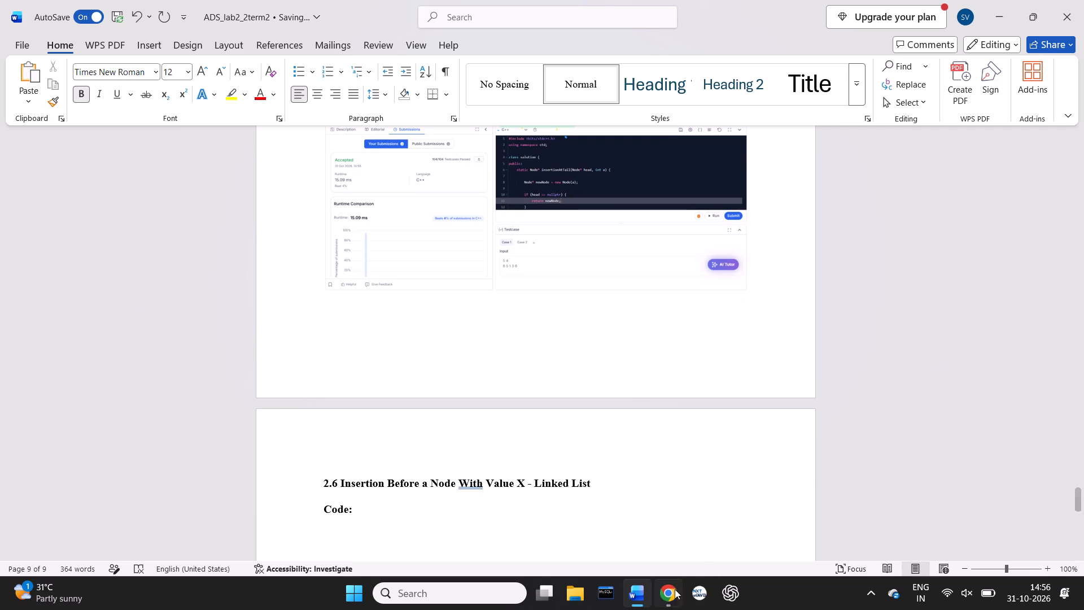
In Chrome, delete the commented-out Node class block and the blank line above class solution in the Insertion Before X code.
left_click(663, 544)
scroll(641, 316, "down", 1)
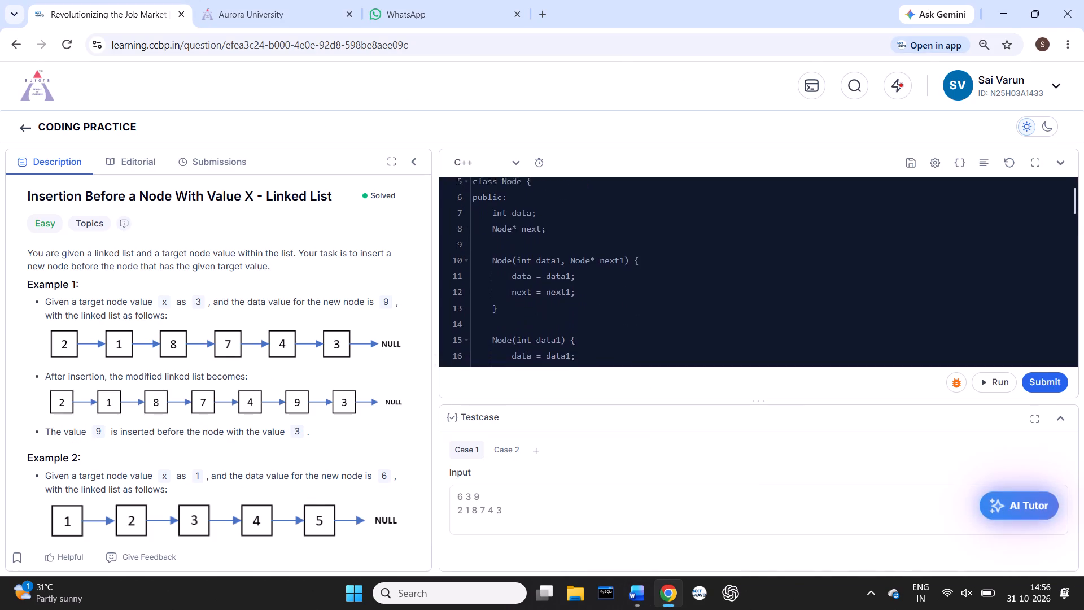
scroll(641, 316, "down", 4)
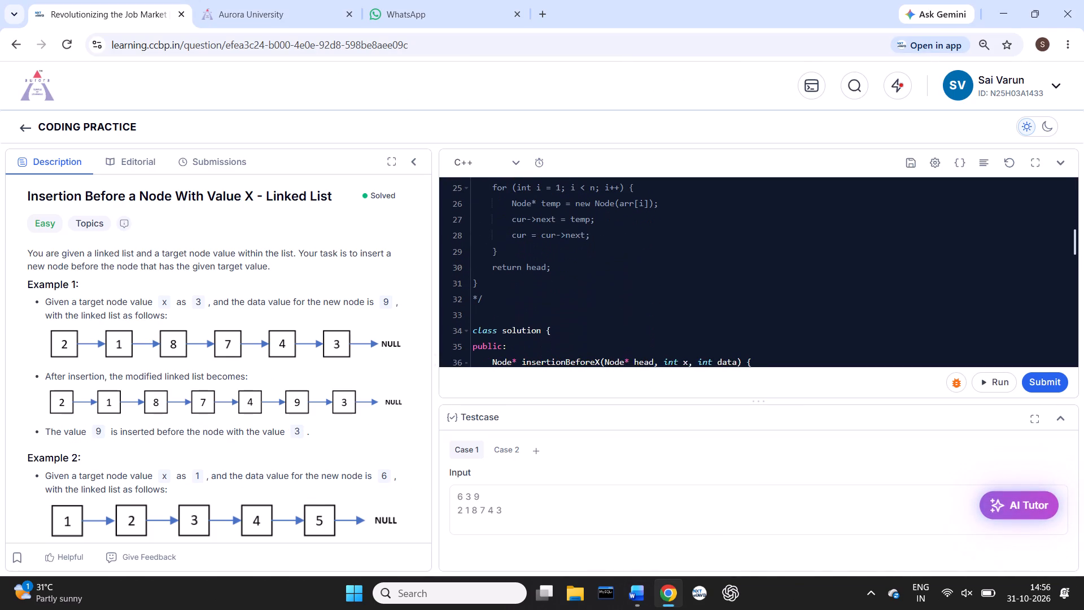
left_click_drag(480, 313, 480, 213)
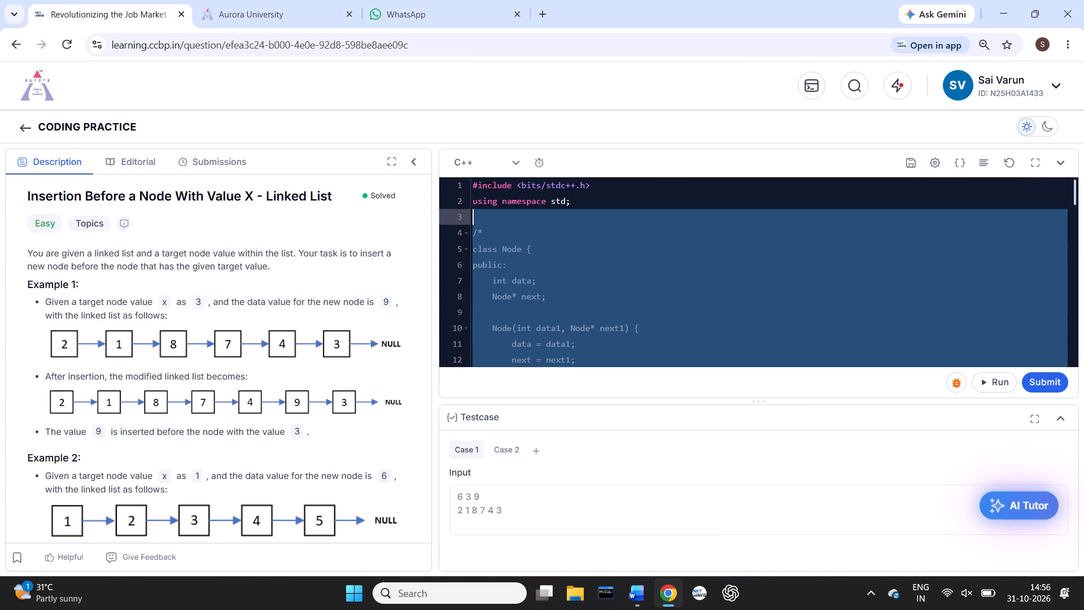
left_click_drag(480, 213, 476, 211)
key("BackSpace")
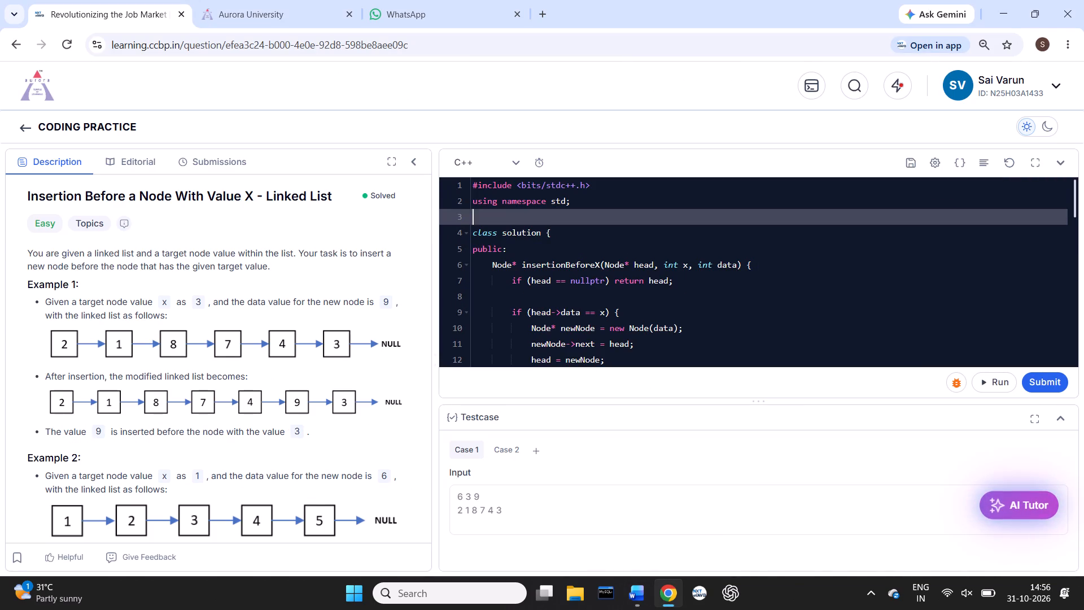
key("BackSpace")
Copy the entire Insertion Before X solution code and paste it under "Code:" in section 2.6 of the Word report.
key("ctrl+a")
key("ctrl+c")
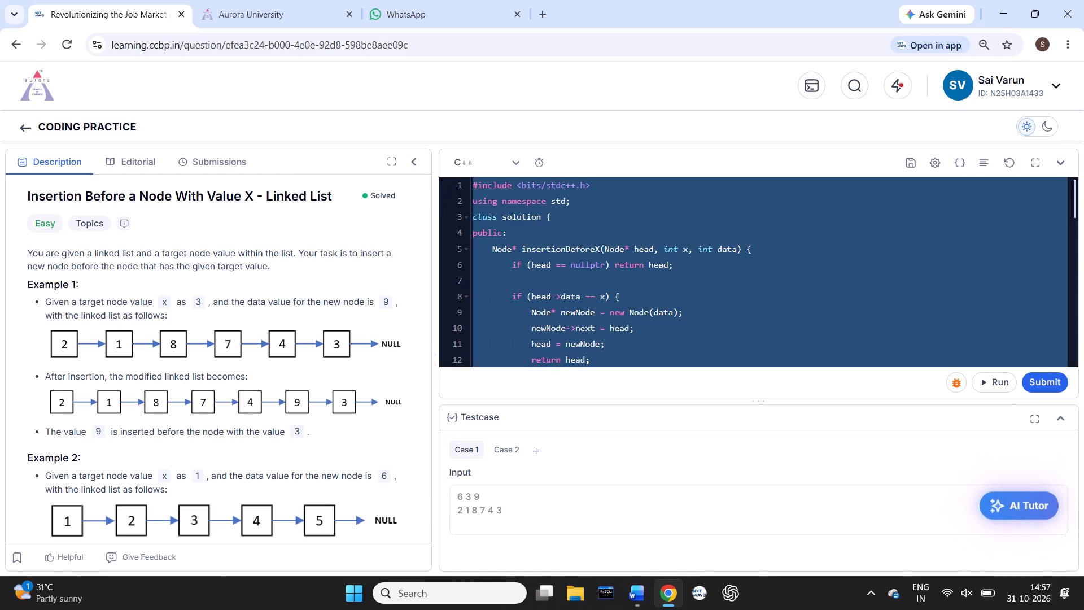
left_click(532, 230)
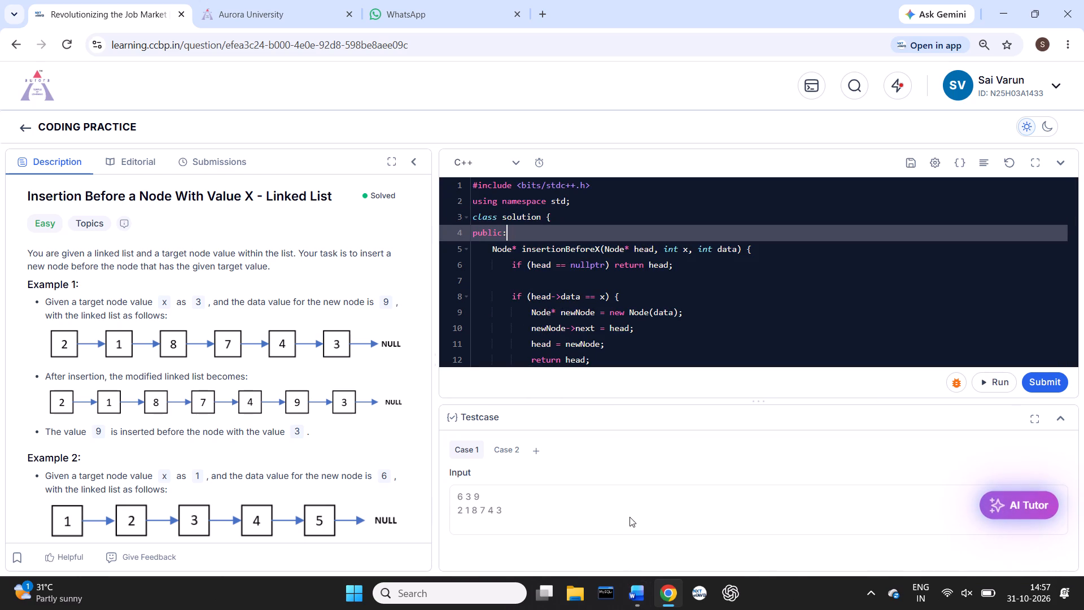
left_click(632, 525)
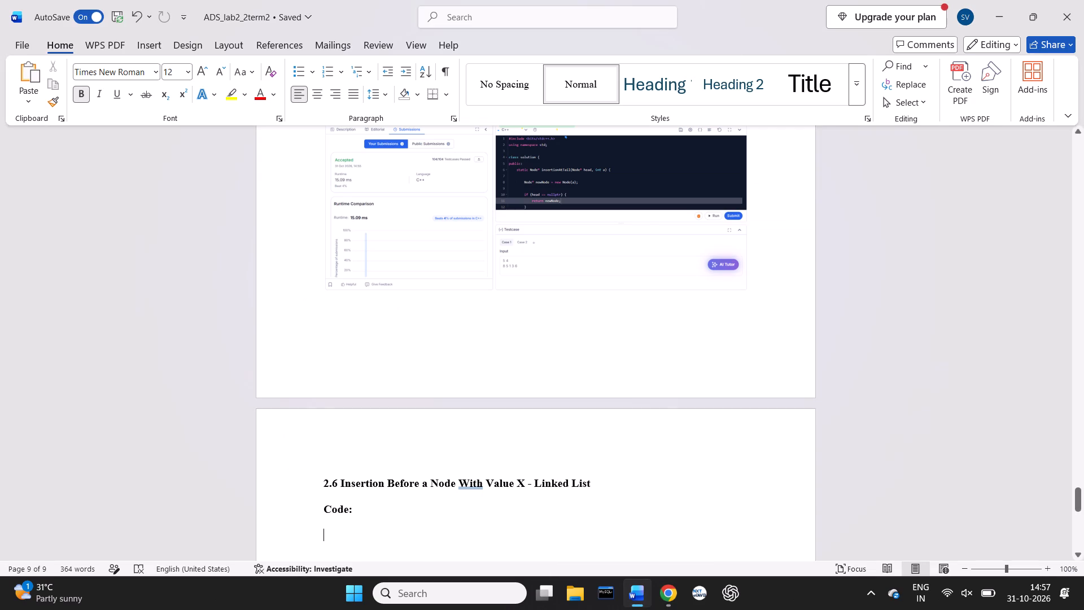
key("ctrl+v")
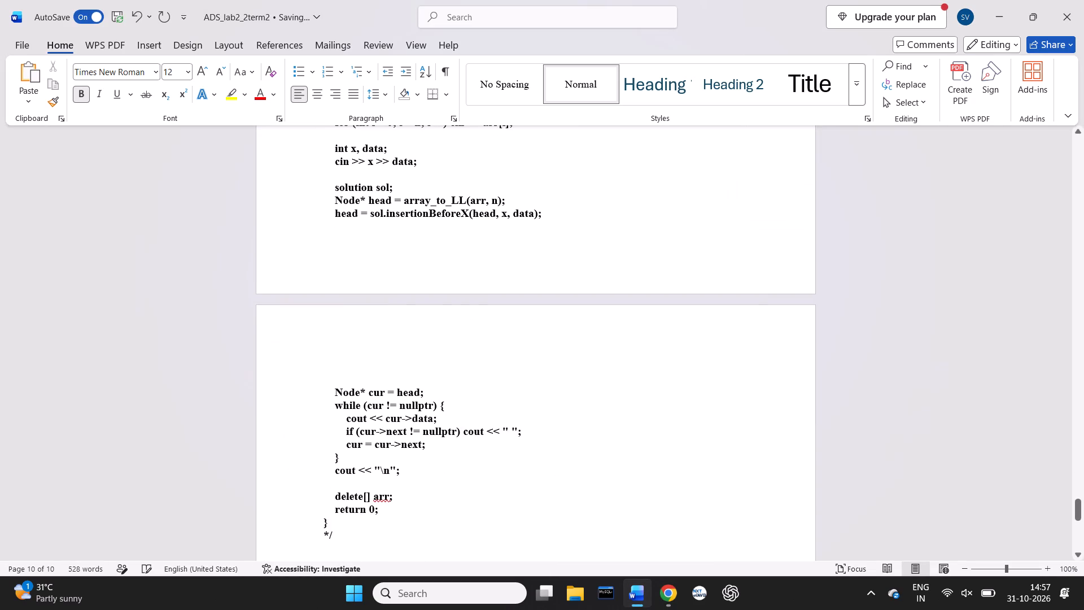
Delete the commented-out main() block from the end of the section 2.6 code.
left_click_drag(368, 529, 332, 119)
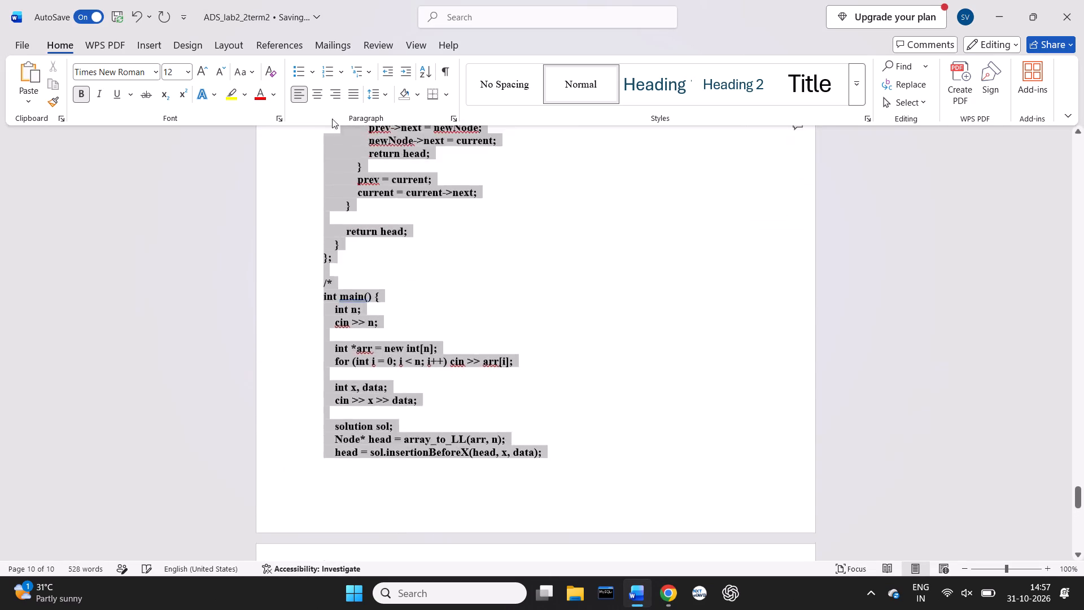
left_click_drag(332, 119, 312, 408)
key("BackSpace")
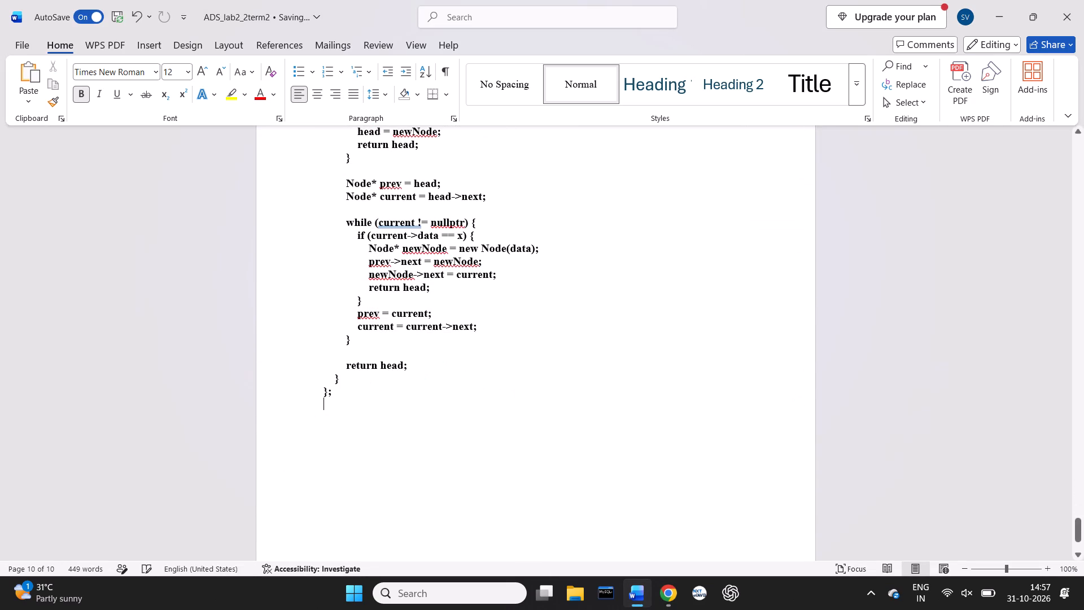
Remove the bold formatting from the section 2.6 code, leaving the heading and "Code:" label bold.
left_click_drag(360, 408, 324, 116)
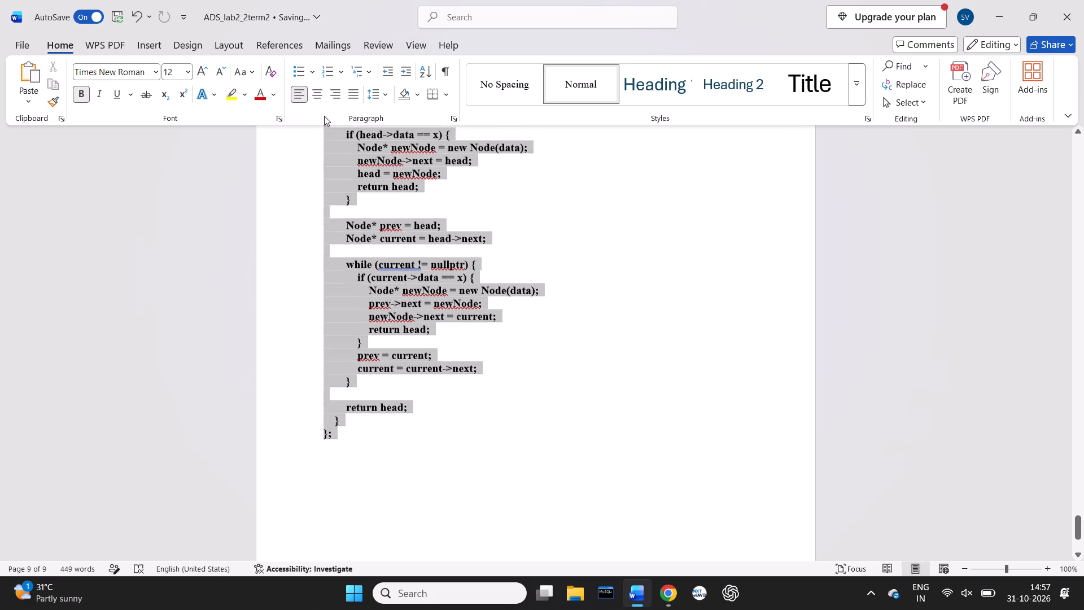
left_click_drag(324, 116, 323, 131)
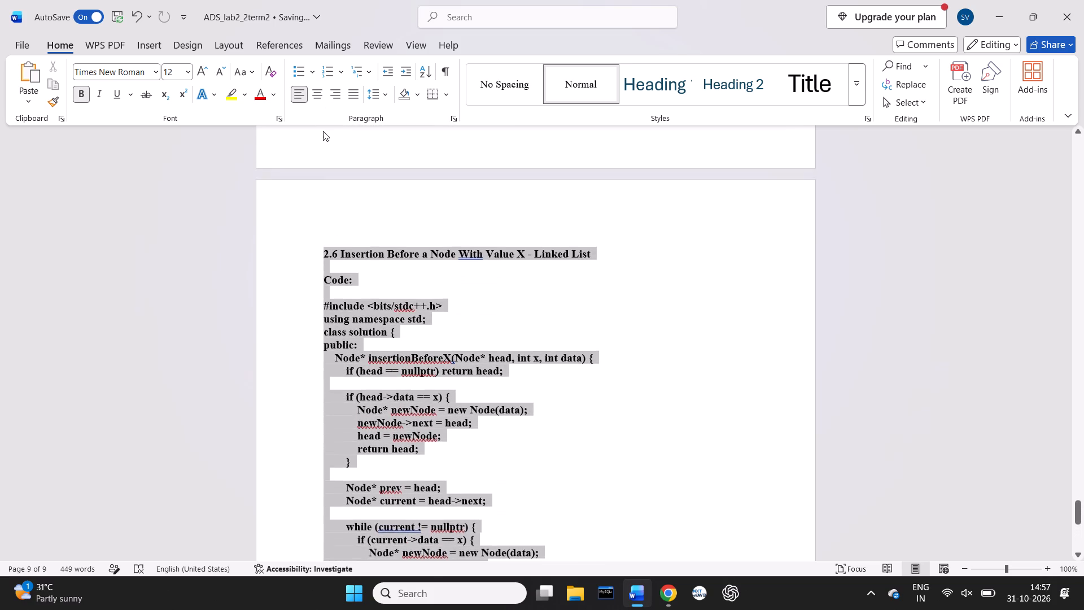
left_click_drag(323, 131, 321, 354)
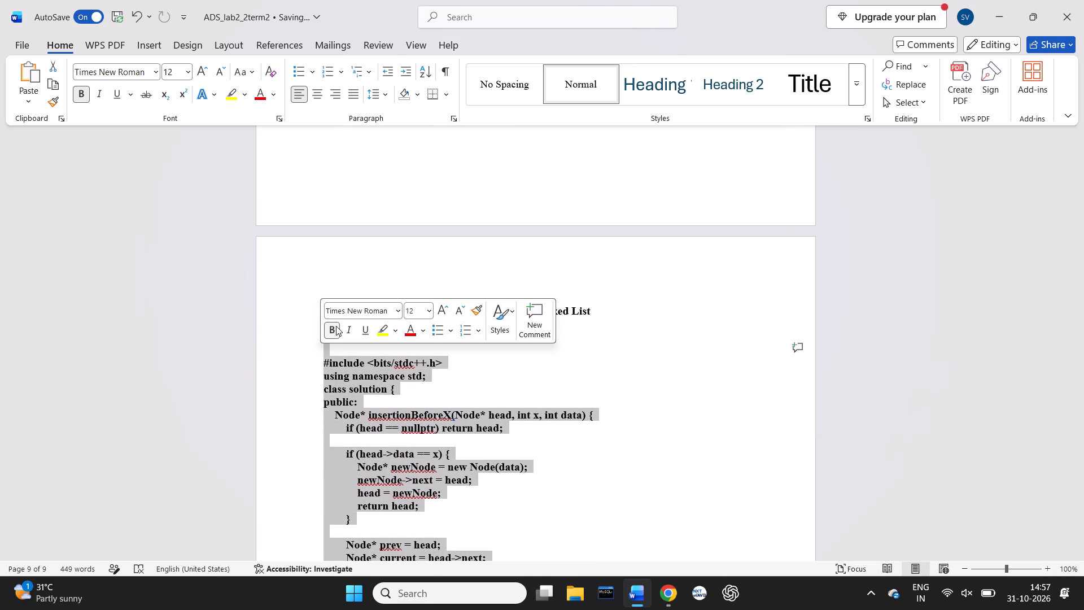
left_click(335, 326)
Enter the bold label "Output:" below the code in section 2.6 and add a new line after it.
scroll(436, 416, "down", 2)
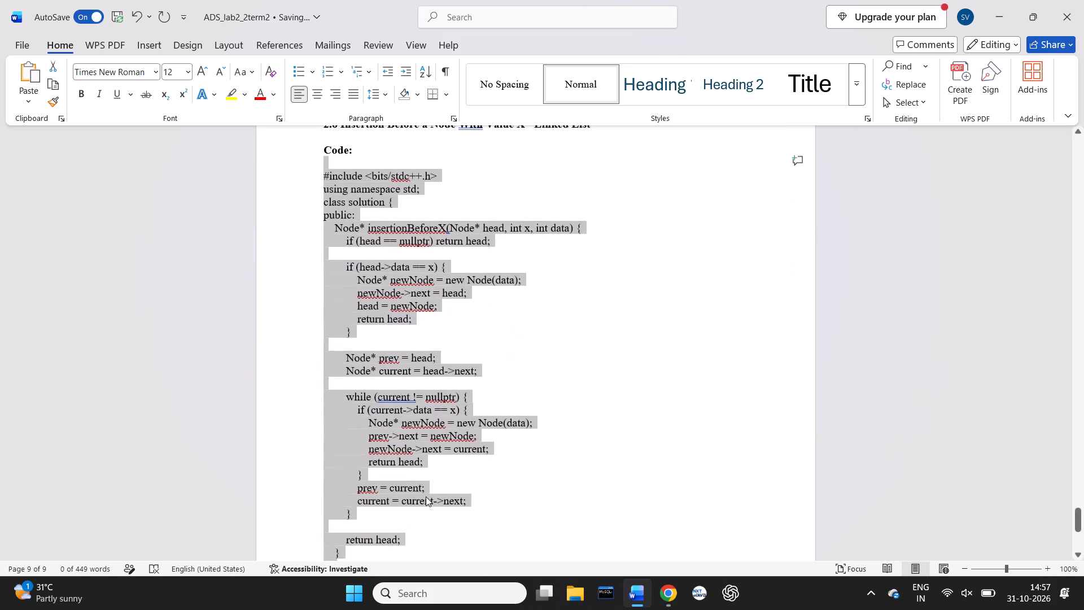
scroll(426, 496, "down", 1)
left_click(388, 454)
key("Return")
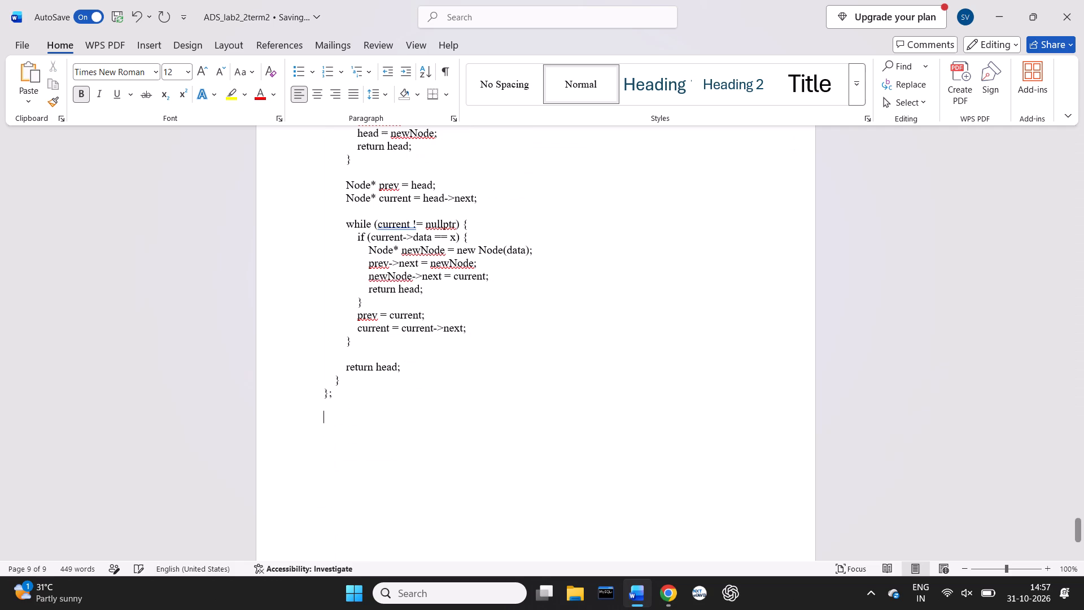
type("Out")
type("put")
key("shift+colon")
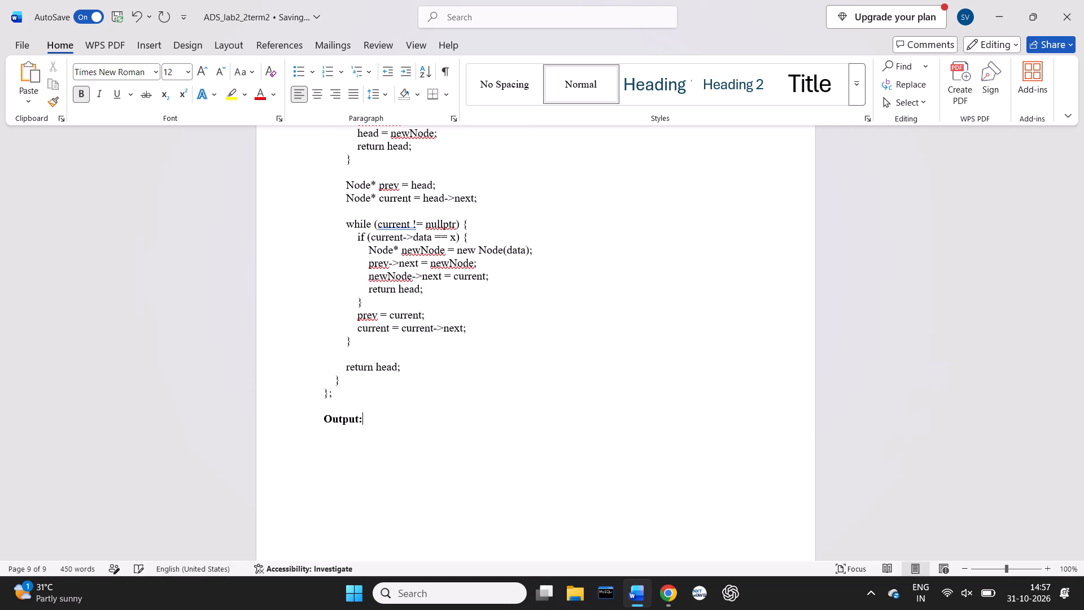
key("Return")
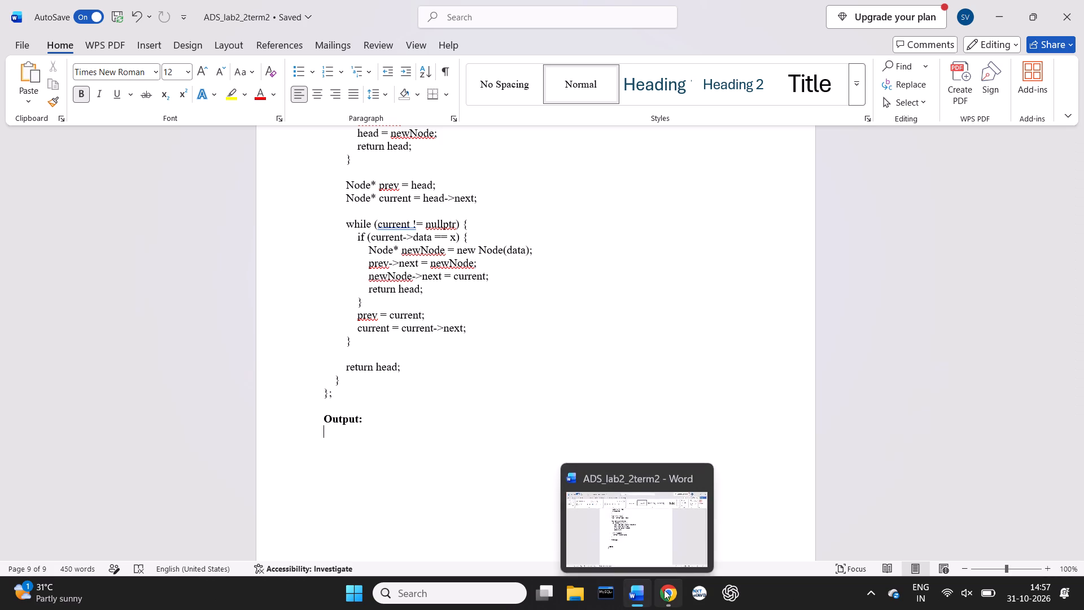
Submit the Insertion Before a Node With Value X solution in Chrome and capture a screenshot of the coding practice page with the result.
left_click(661, 528)
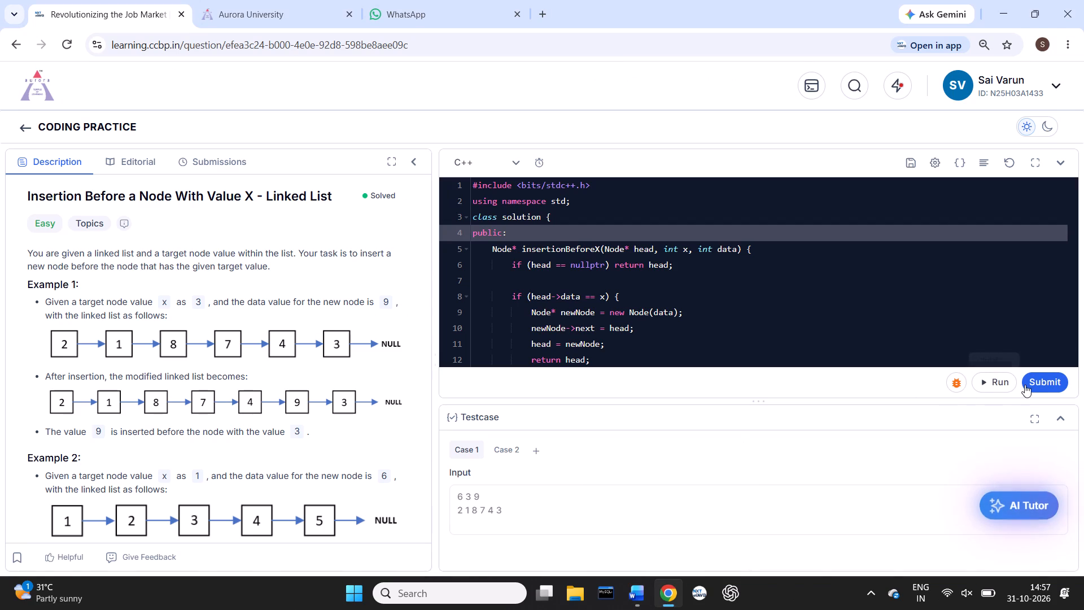
left_click(1035, 382)
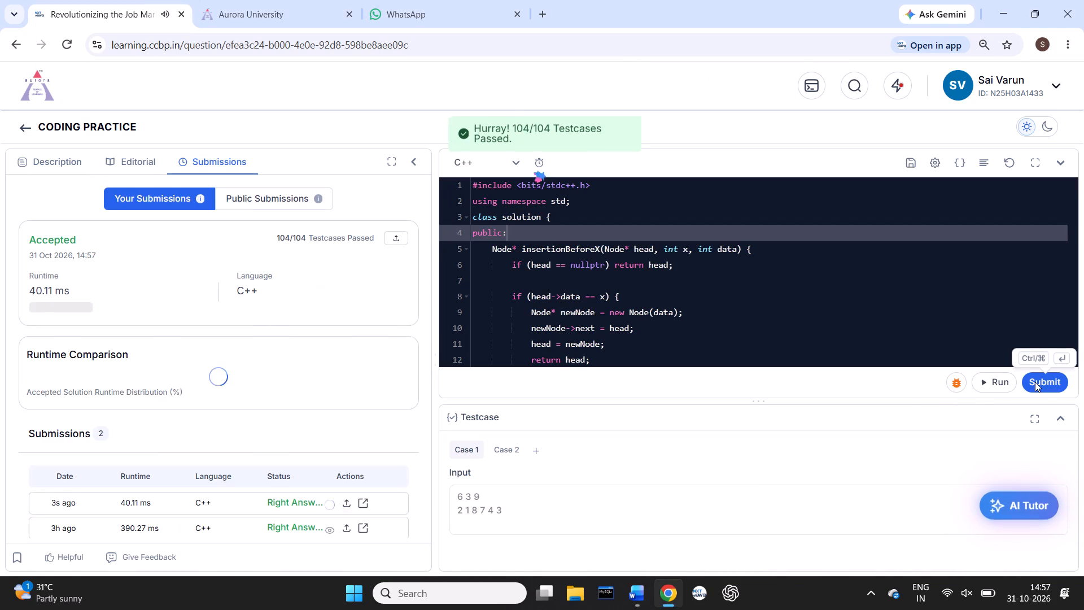
key("Print")
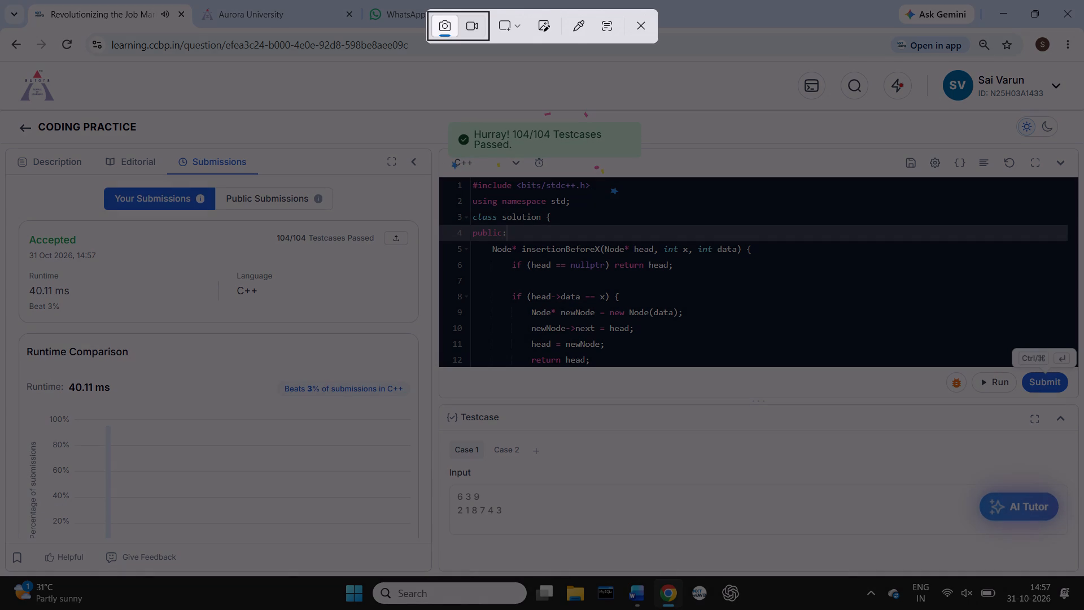
left_click_drag(0, 60, 1083, 577)
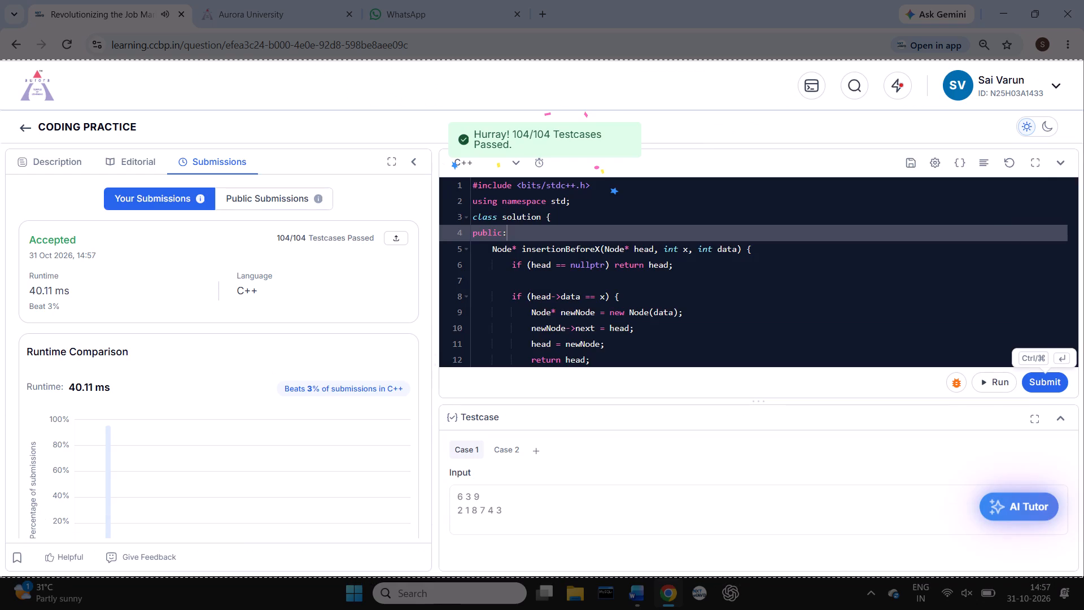
left_click_drag(1083, 577, 1083, 573)
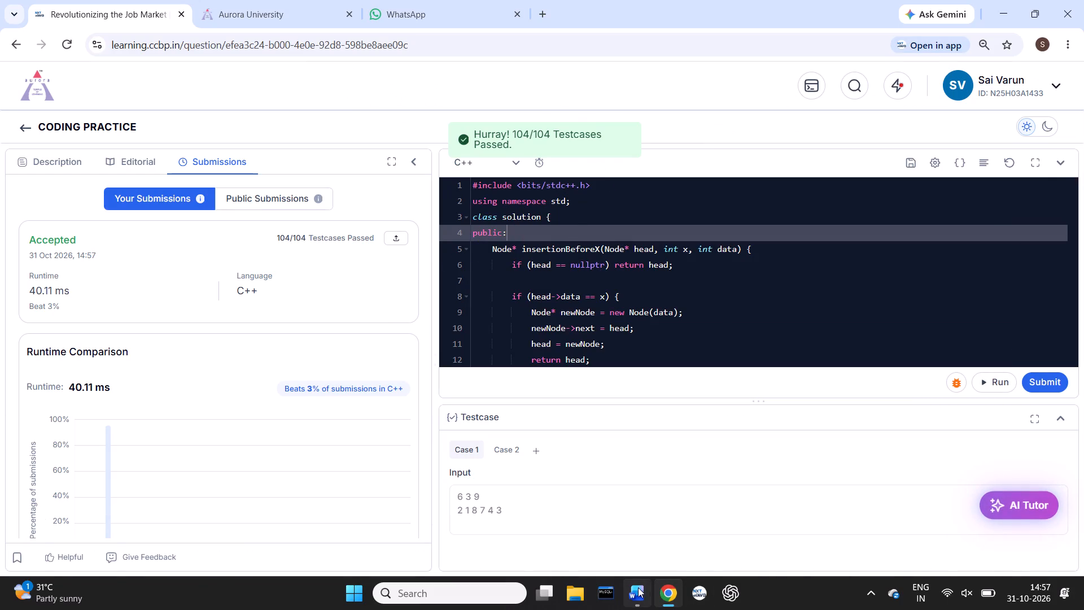
Paste the submission screenshot under "Output:" in section 2.6 of the Word report, leaving a blank line above it.
left_click(669, 533)
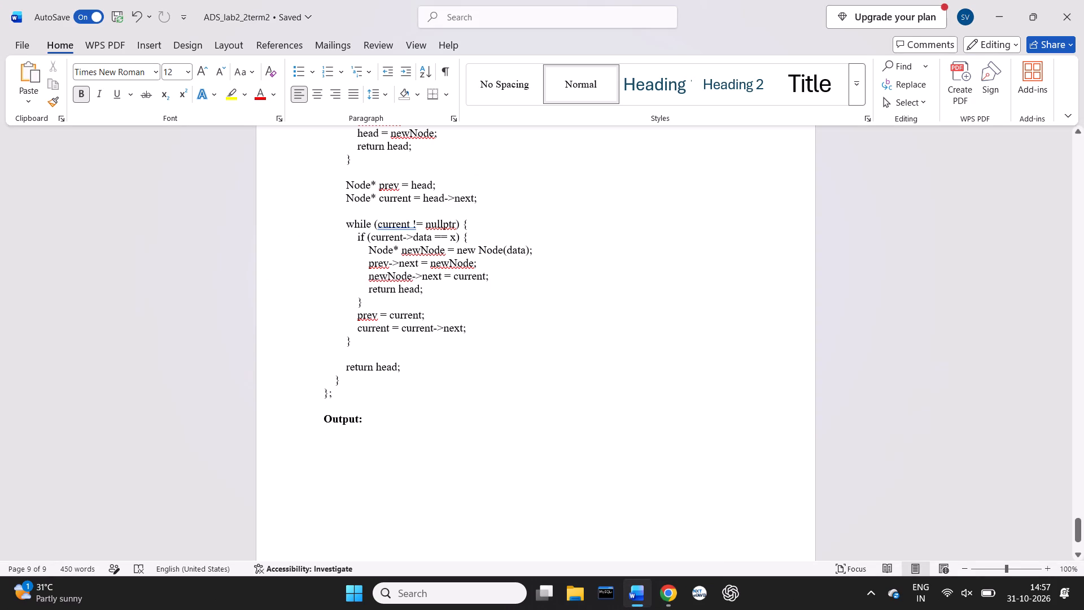
key("Return")
key("ctrl+v")
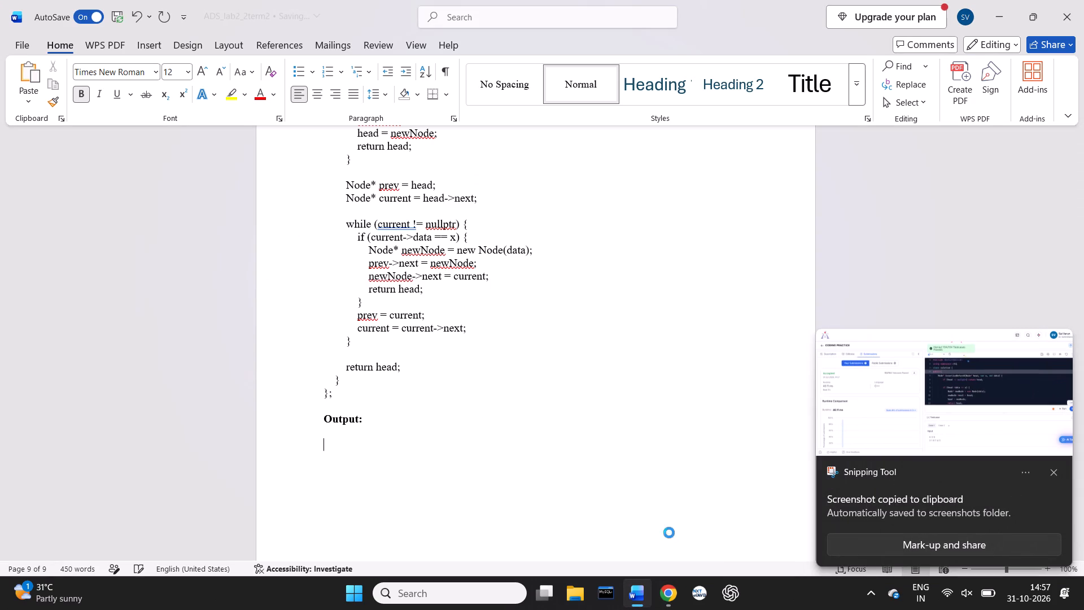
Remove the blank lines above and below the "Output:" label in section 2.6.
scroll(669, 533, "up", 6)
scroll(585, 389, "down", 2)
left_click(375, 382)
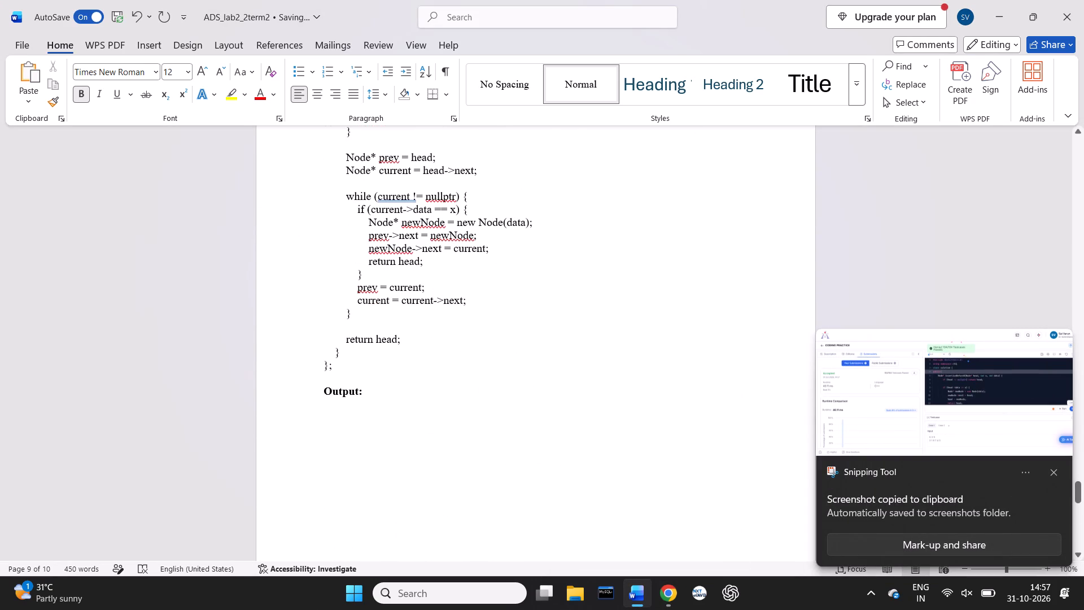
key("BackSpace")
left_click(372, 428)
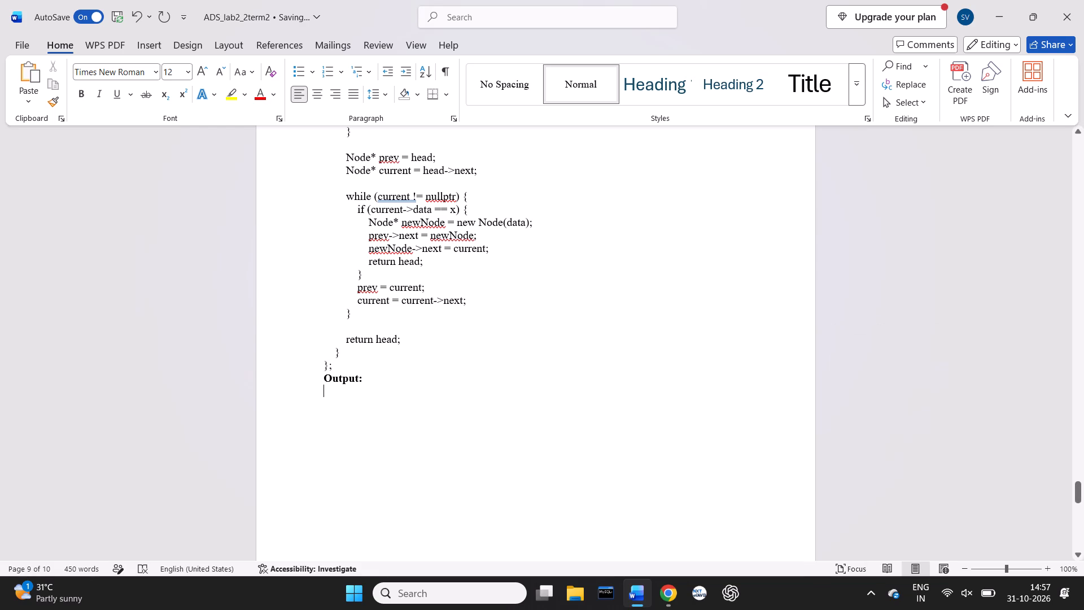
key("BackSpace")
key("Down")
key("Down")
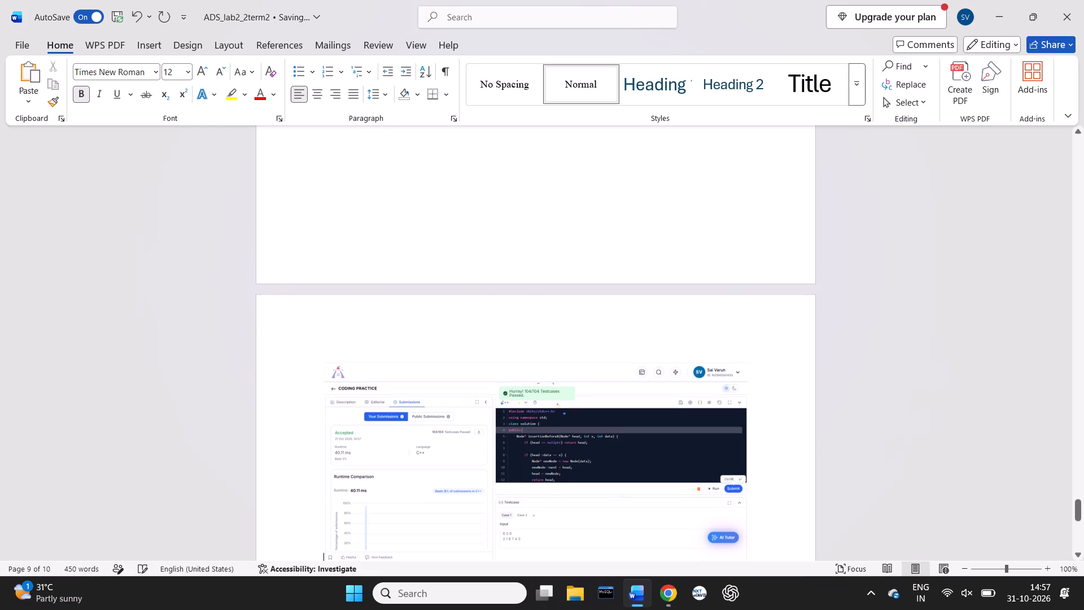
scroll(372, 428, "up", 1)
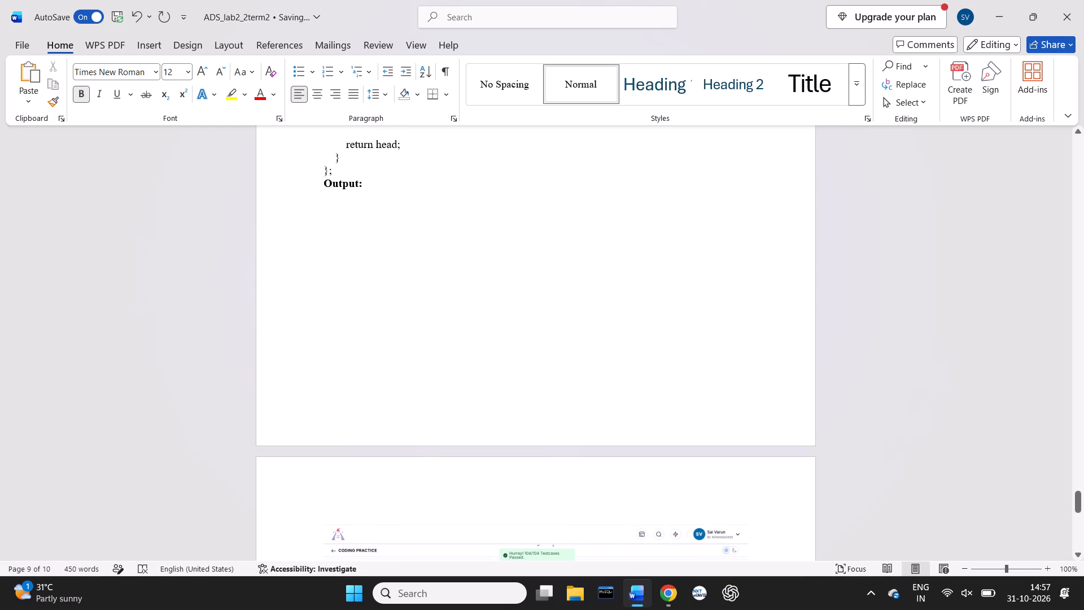
Insert blank lines after the section 2.6 code to move "Output:" onto the screenshot's page, and add a line break after the label.
left_click(336, 175)
key("Return")
key("Return")
key("Return")
key("Return")
key("Return")
key("Return")
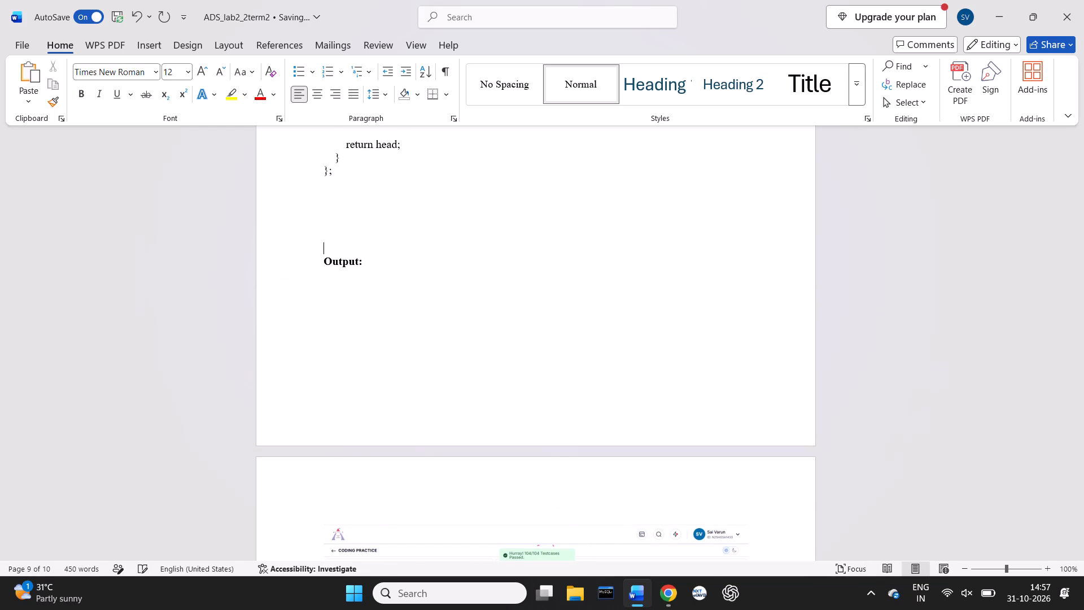
key("Return")
key("Return")
key("Return")
key("Return")
key("Return")
key("Return")
key("Return")
key("Return")
key("Return")
key("Return")
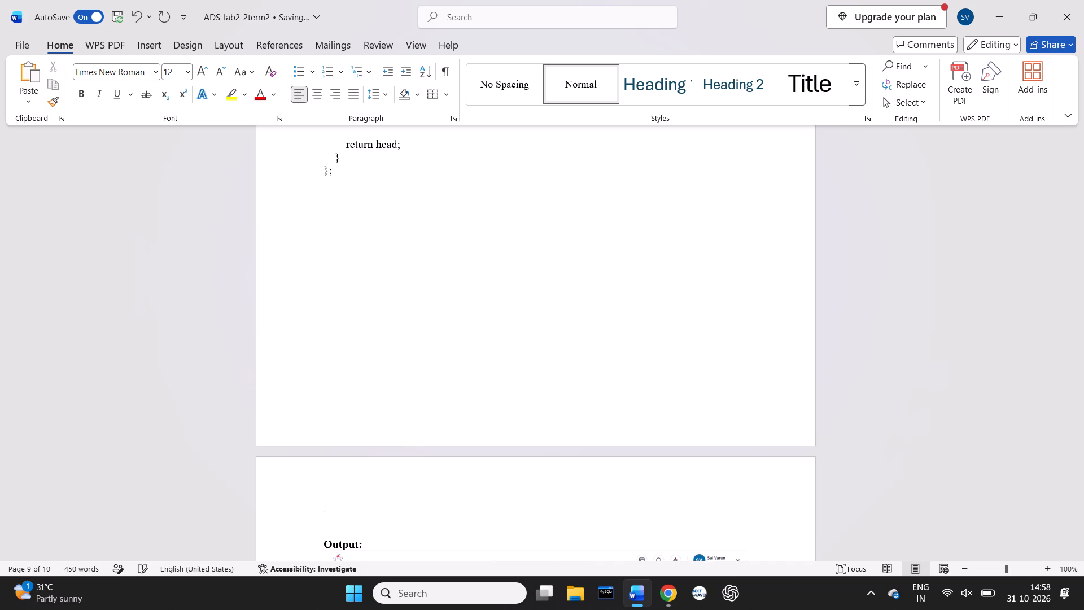
scroll(336, 175, "down", 1)
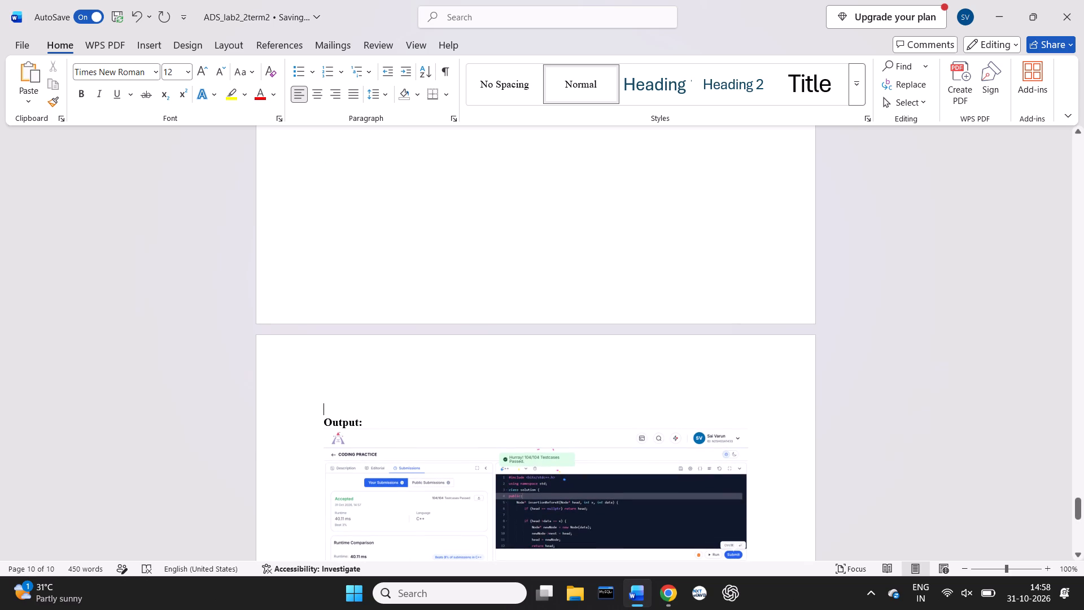
left_click(390, 411)
left_click(371, 417)
key("Return")
Start a bold heading with the number "2.7" below the section 2.6 submission screenshot, leaving space under the image.
scroll(371, 417, "down", 1)
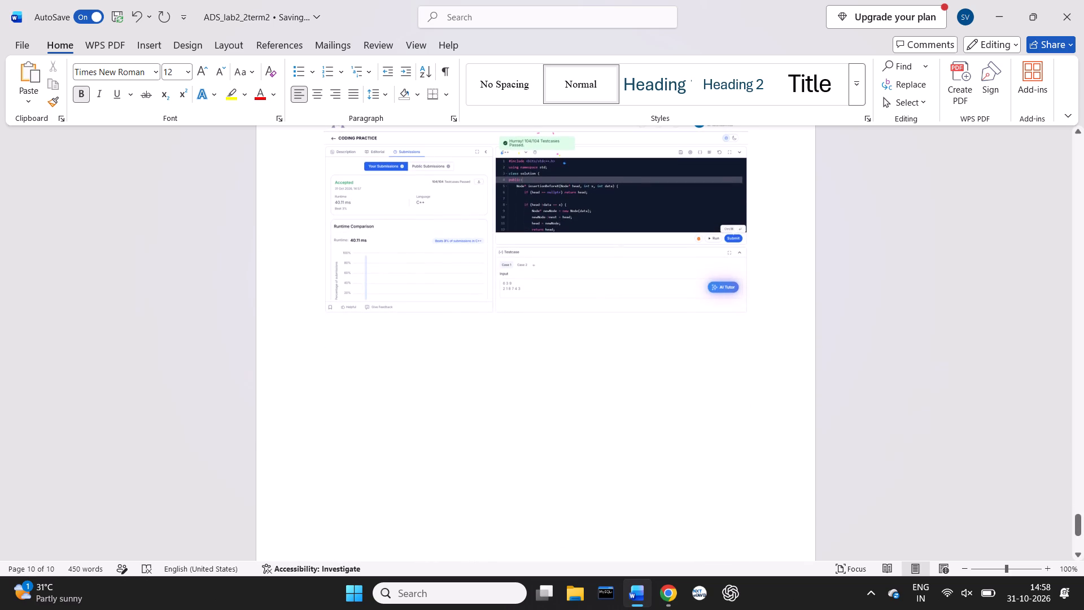
scroll(420, 454, "down", 5)
left_click(420, 454)
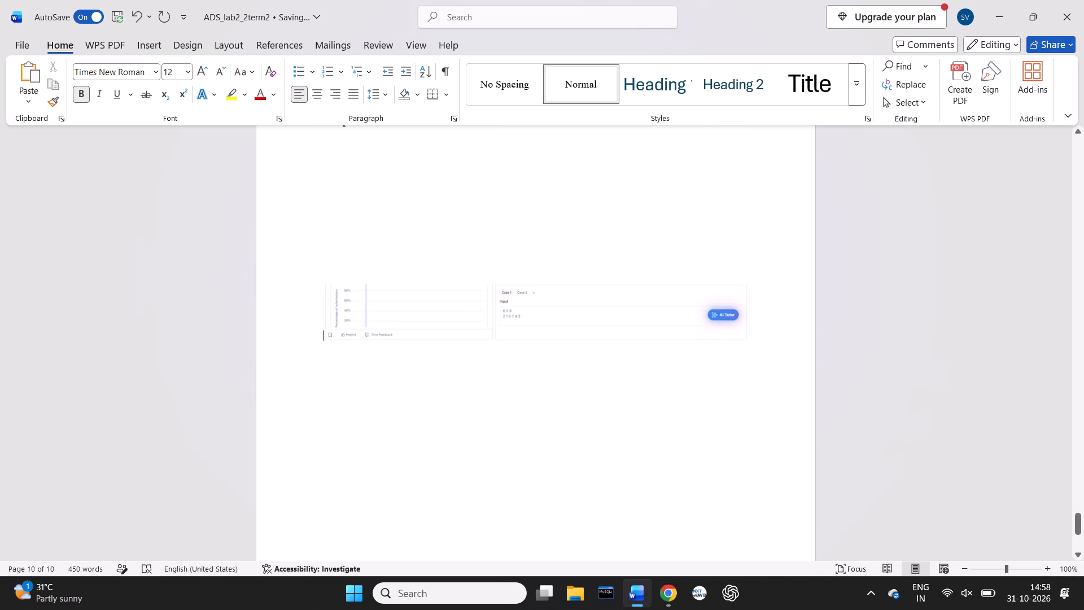
scroll(420, 454, "up", 6)
scroll(420, 454, "down", 5)
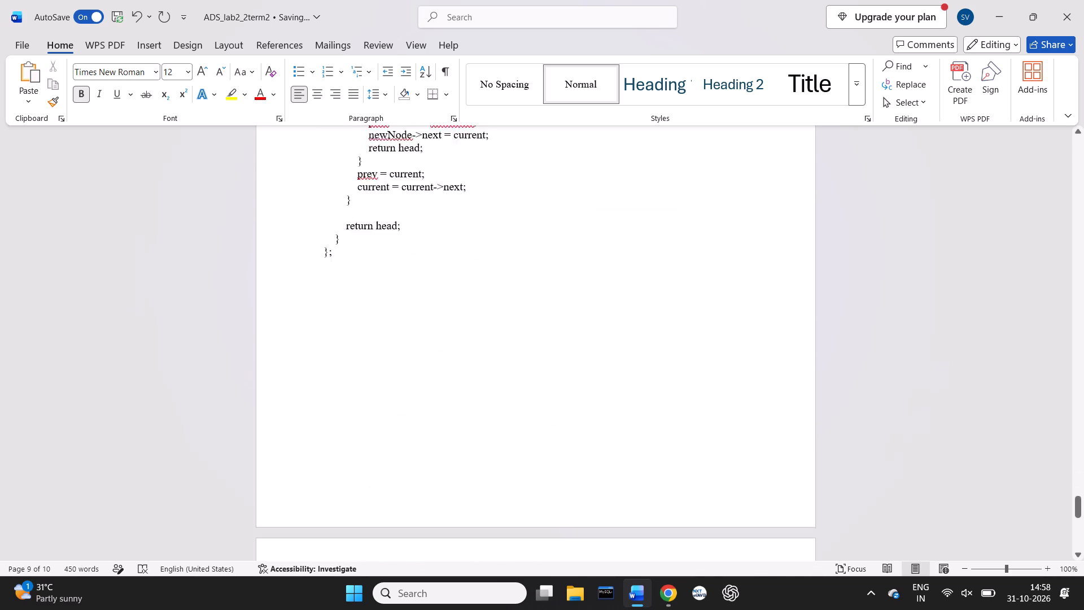
scroll(420, 454, "down", 2)
scroll(420, 454, "up", 1)
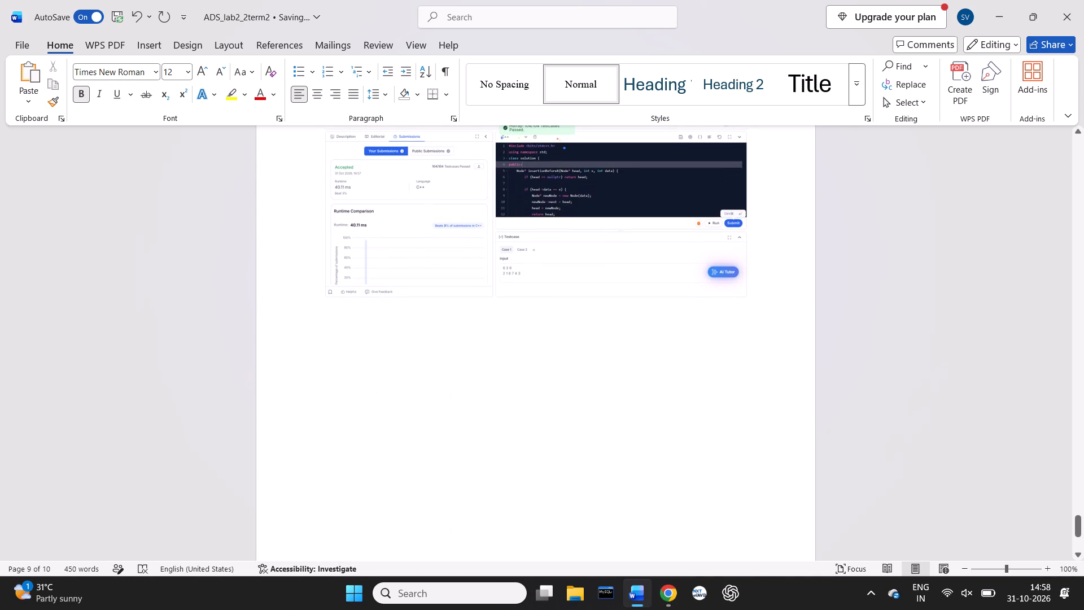
key("Right")
key("Return")
key("Return")
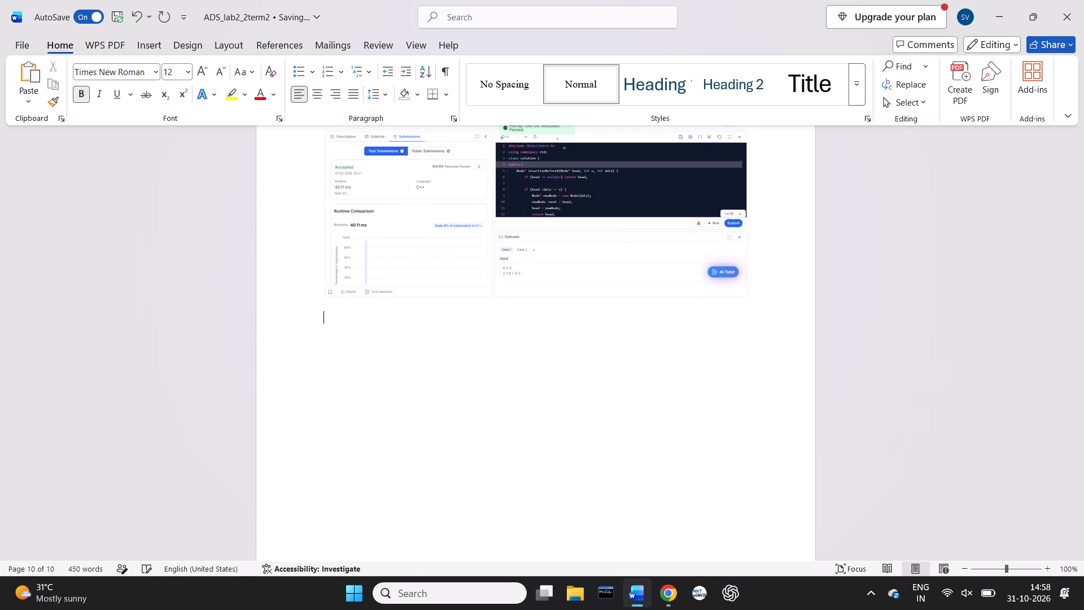
type("2.7")
key("space")
Insert two more blank lines above the "2.7" heading number and return to the end of the number with a space after it.
key("Left")
key("Left")
key("Left")
key("Left")
key("Return")
key("Return")
key("Right")
key("Right")
key("Right")
key("space")
Copy the title "Delete Head of the Linked List" from the Deletion in Linked List coding practice in Chrome into Word's 2.7 heading.
left_click(662, 535)
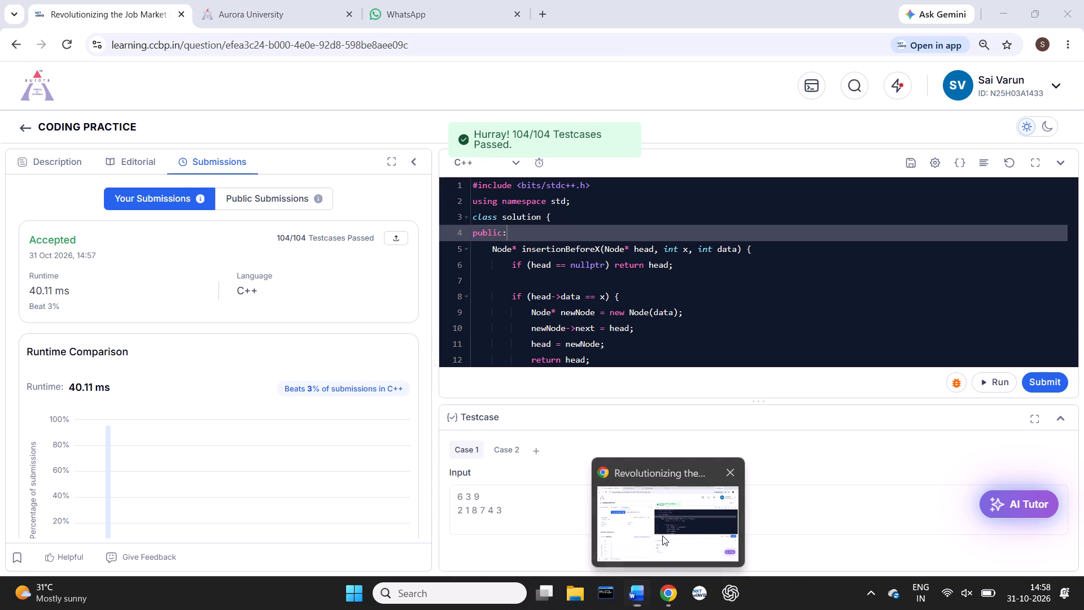
left_click(24, 129)
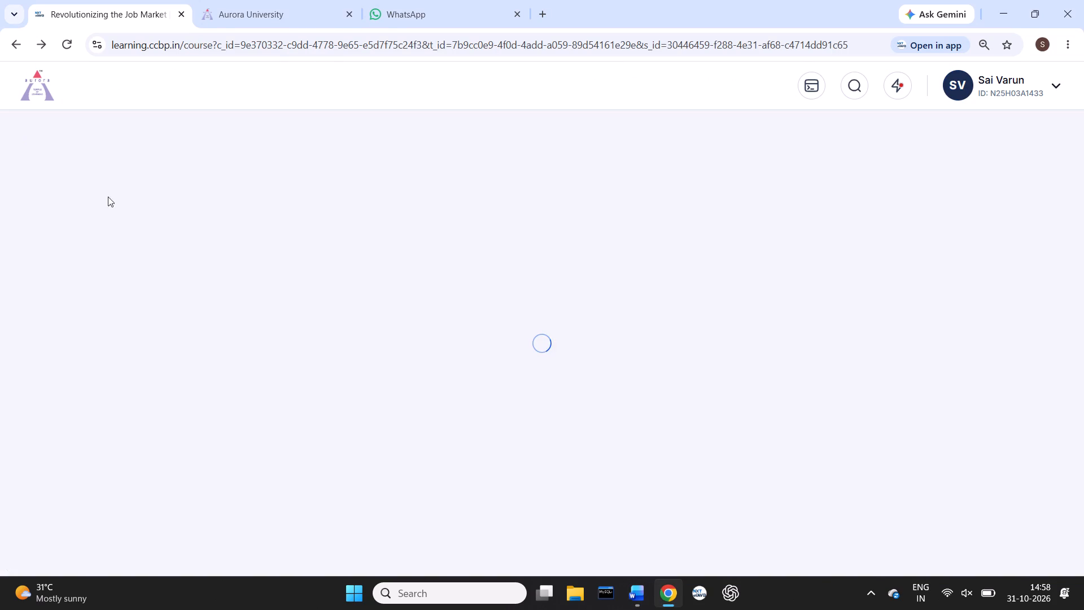
scroll(97, 470, "down", 1)
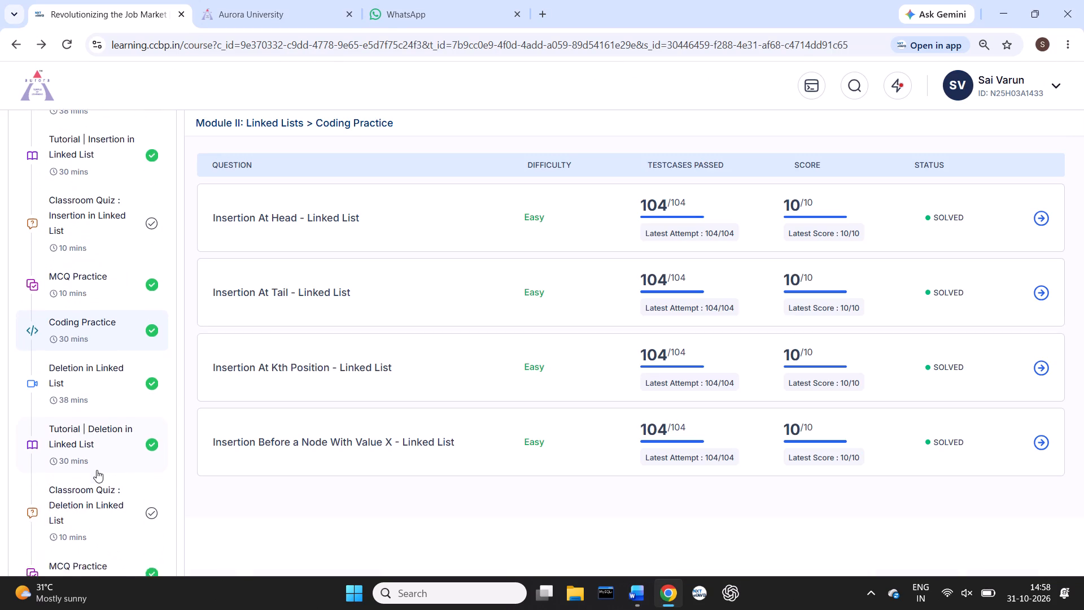
scroll(97, 470, "down", 2)
left_click(97, 470)
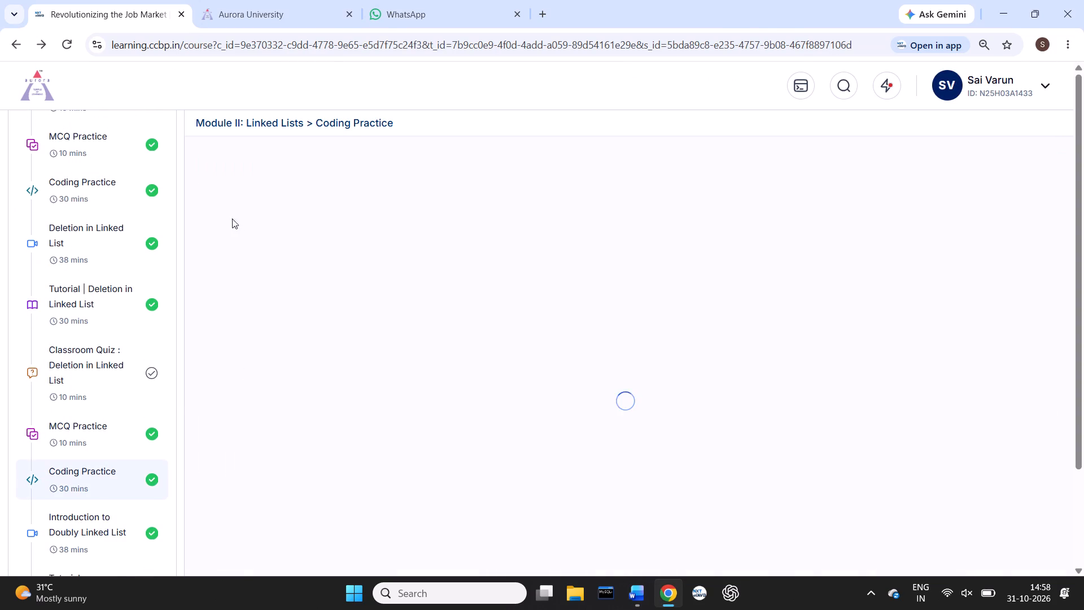
left_click_drag(213, 219, 369, 208)
key("ctrl+c")
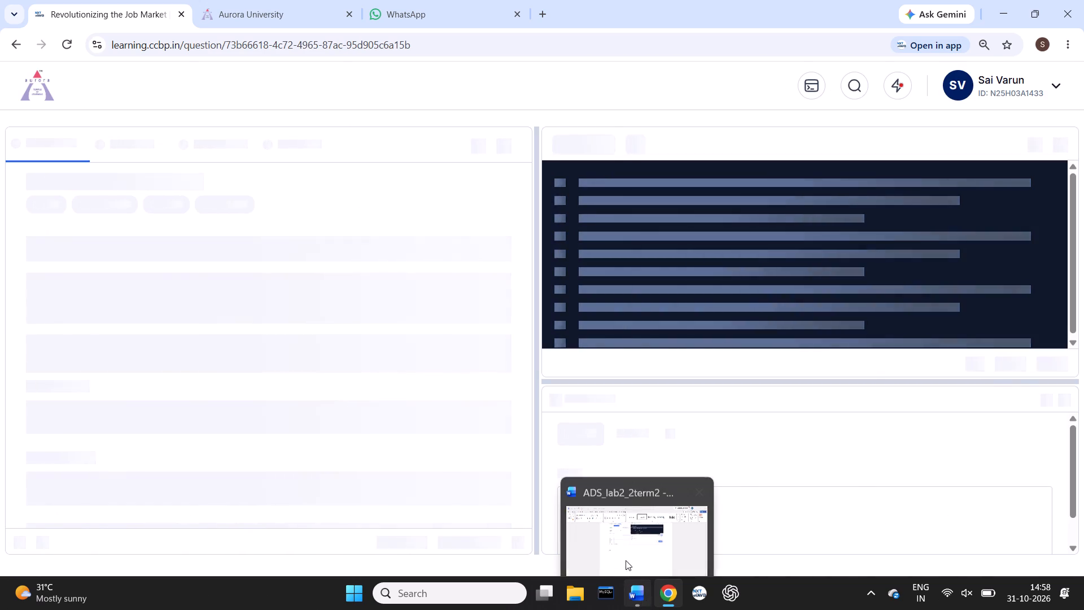
left_click(625, 511)
key("ctrl+v")
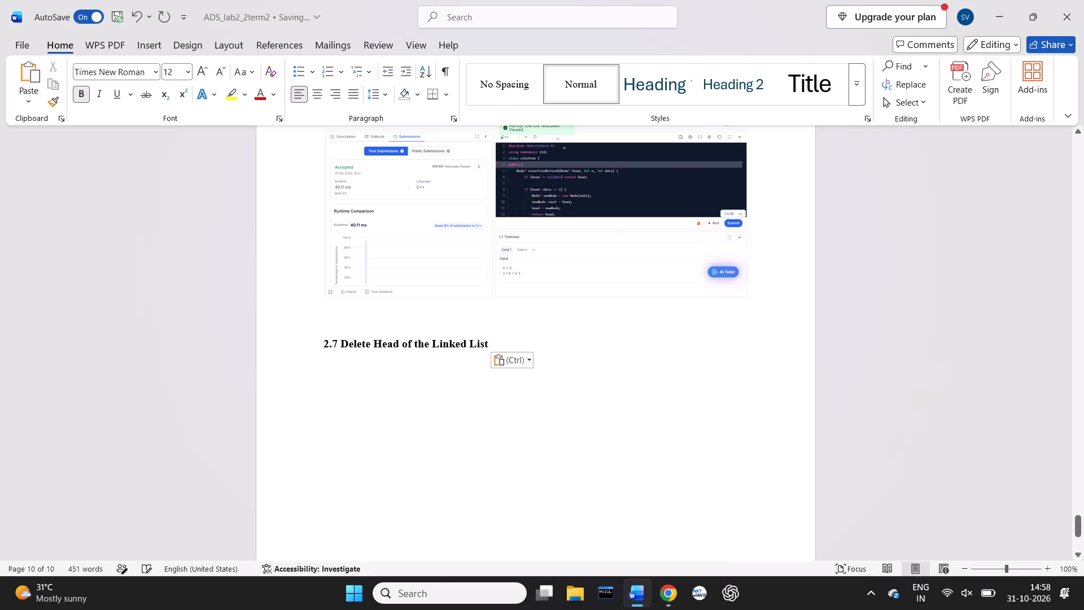
key("space")
Add the bold label "Code:" under the 2.7 heading, with a blank line before and after it.
key("Return")
key("Return")
type("Code:")
key("Return")
key("Return")
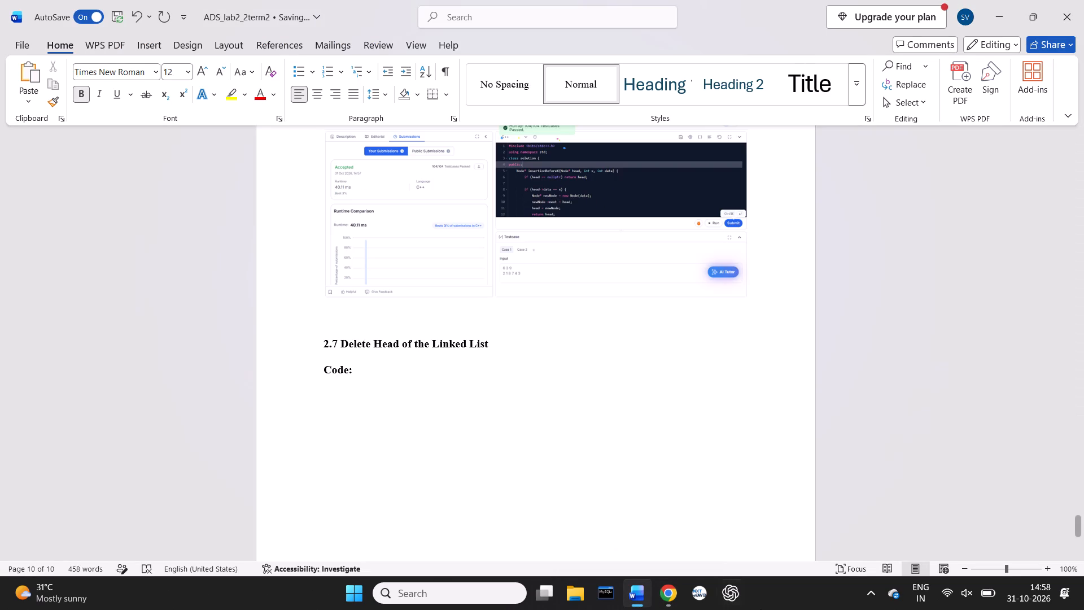
In Chrome, delete the commented-out Node class and helper functions between "using namespace std;" and the solution class in the Delete Head code.
left_click(655, 534)
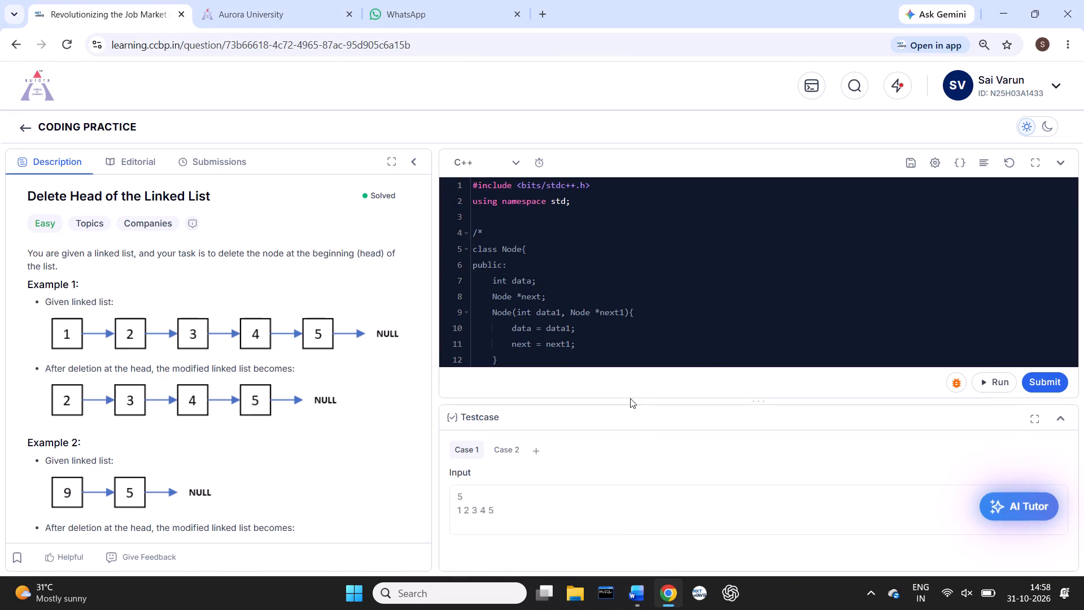
scroll(626, 350, "down", 3)
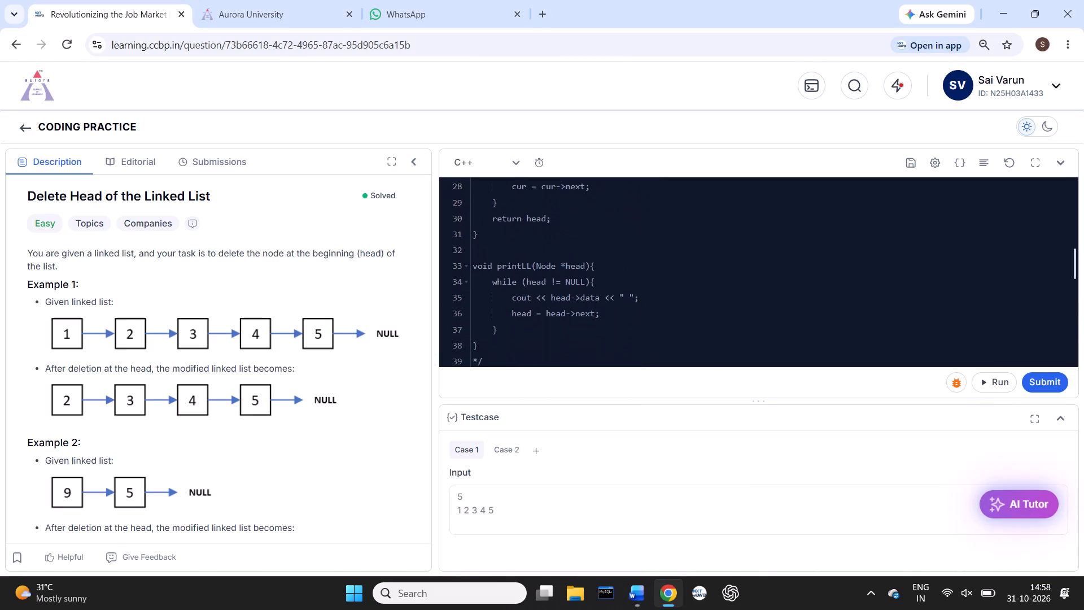
scroll(626, 350, "down", 1)
scroll(626, 350, "up", 6)
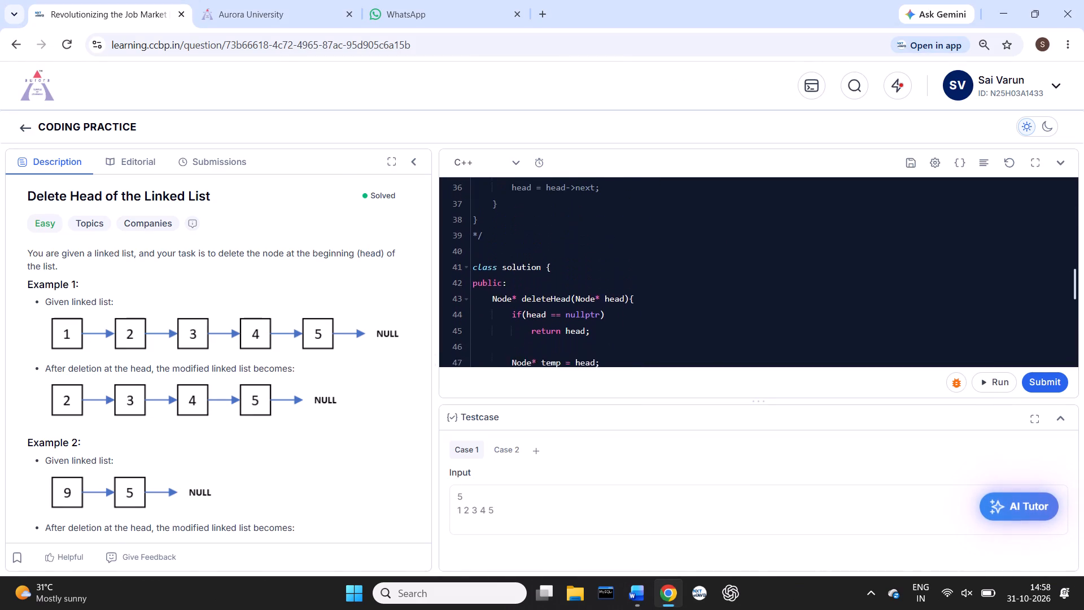
left_click_drag(481, 259, 473, 199)
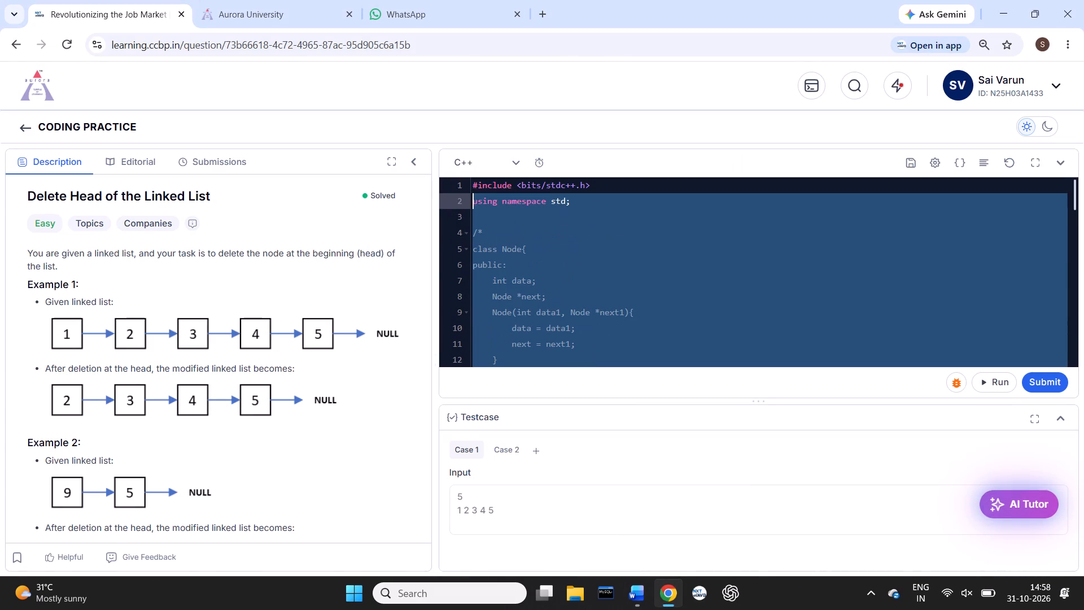
left_click_drag(473, 199, 473, 211)
key("BackSpace")
key("BackSpace")
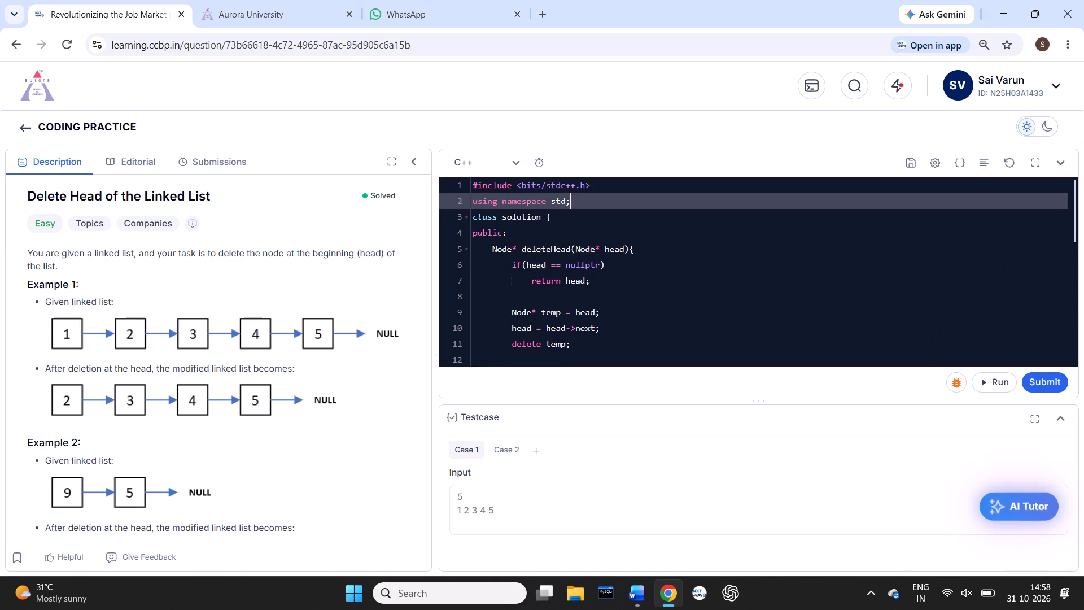
Delete the commented-out main function below the solution class in the Delete Head code.
scroll(496, 299, "down", 5)
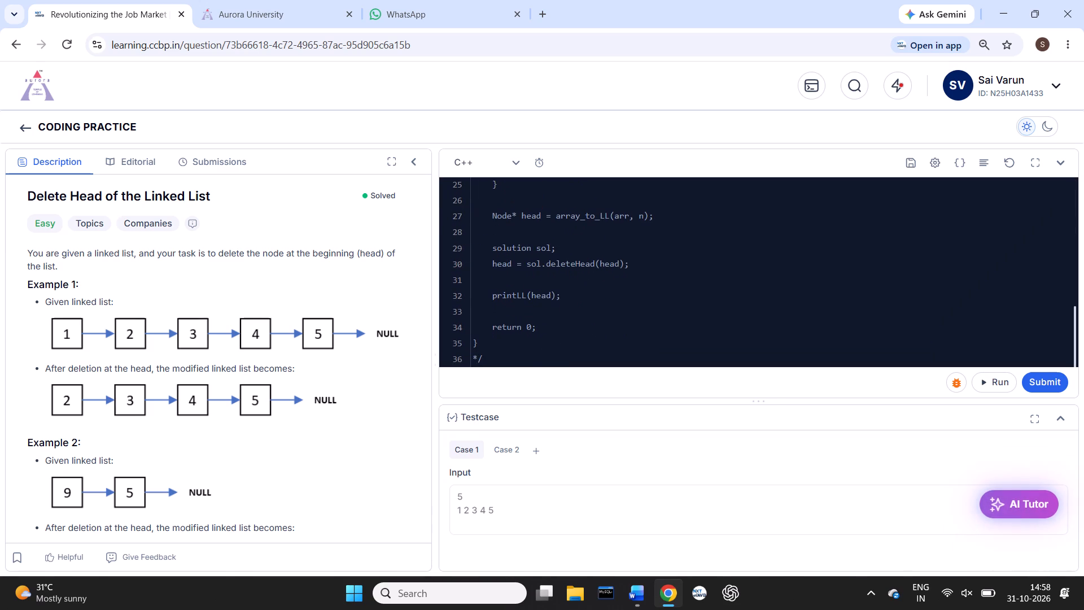
left_click_drag(487, 358, 476, 381)
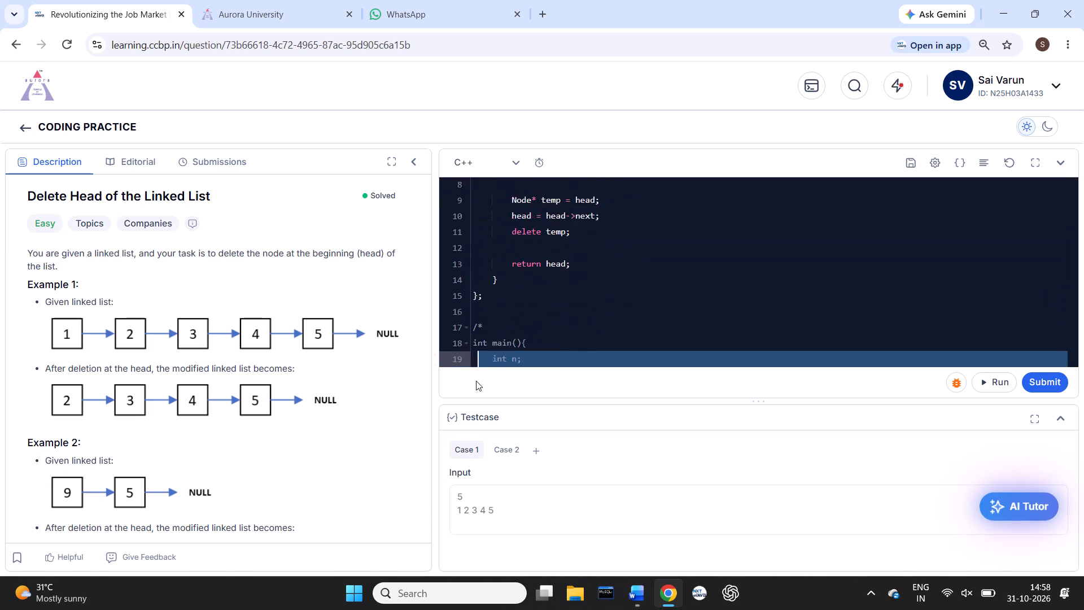
left_click_drag(476, 381, 473, 325)
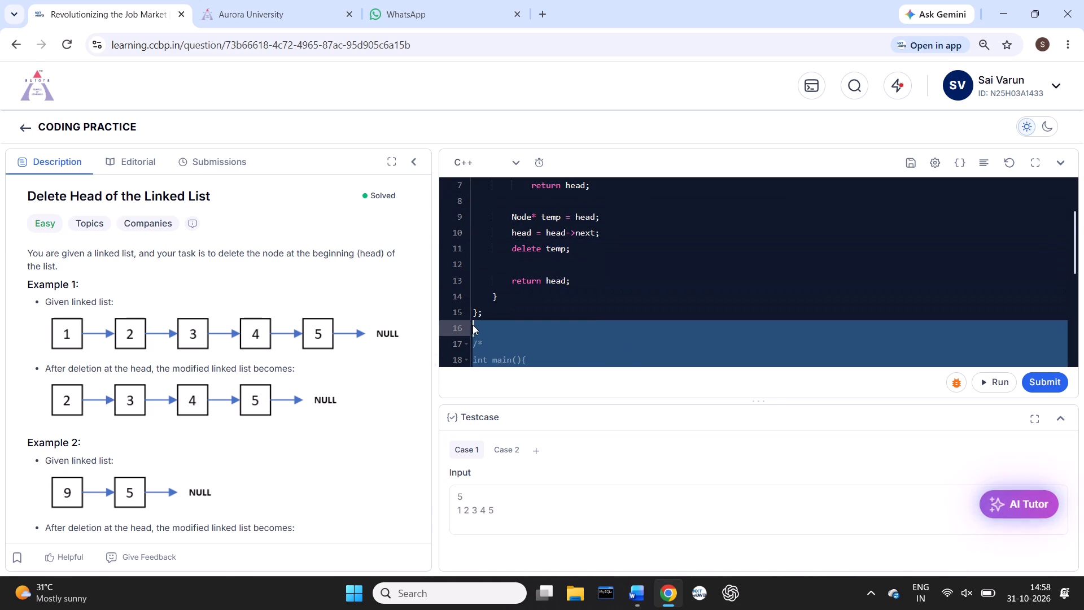
key("BackSpace")
Copy the entire Delete Head solution code and paste it under "Code:" in section 2.7 of the Word report.
left_click(590, 320)
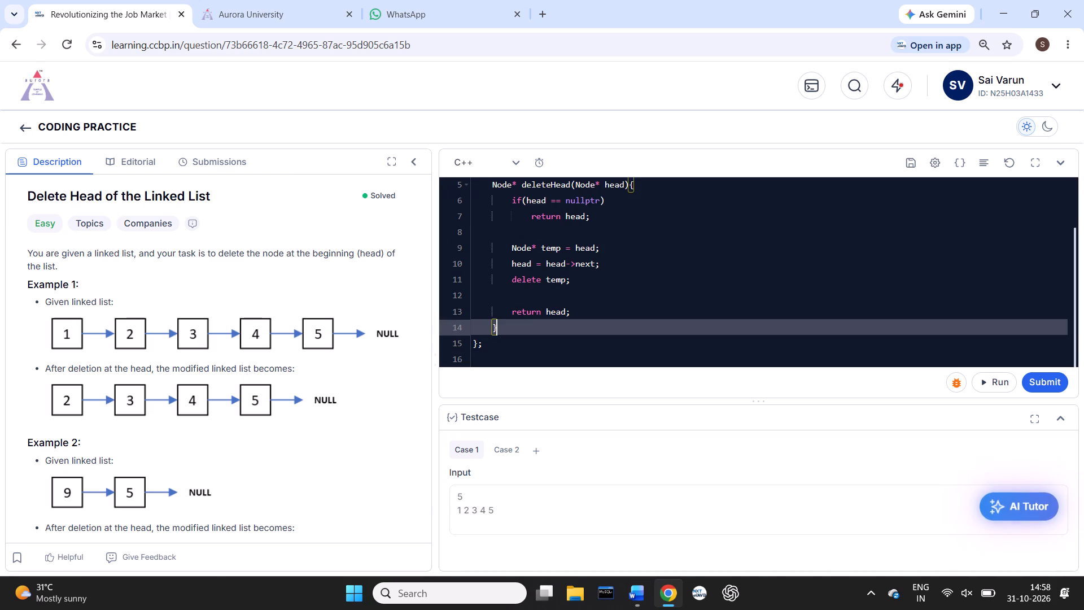
key("ctrl+a")
key("ctrl+c")
left_click(590, 320)
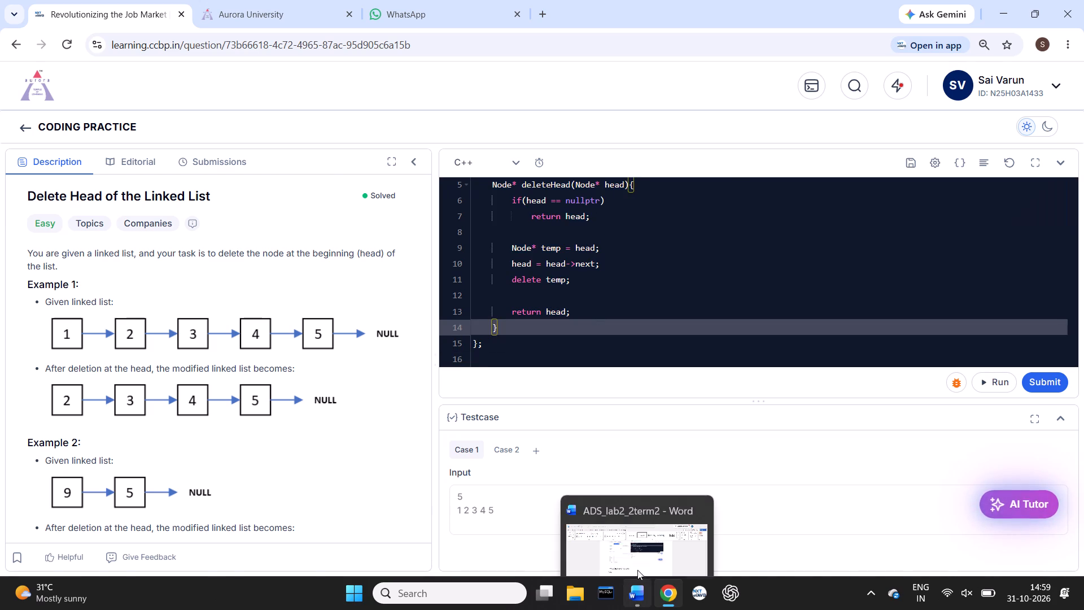
left_click(640, 521)
key("ctrl+v")
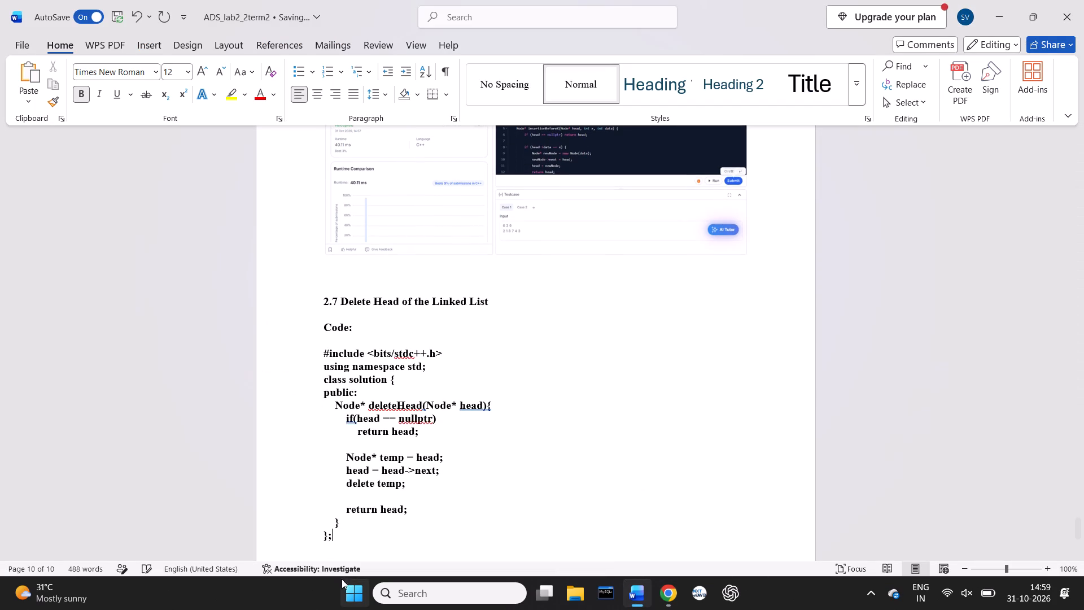
Remove the bold formatting from the pasted Delete Head code in section 2.7.
left_click_drag(338, 540, 324, 358)
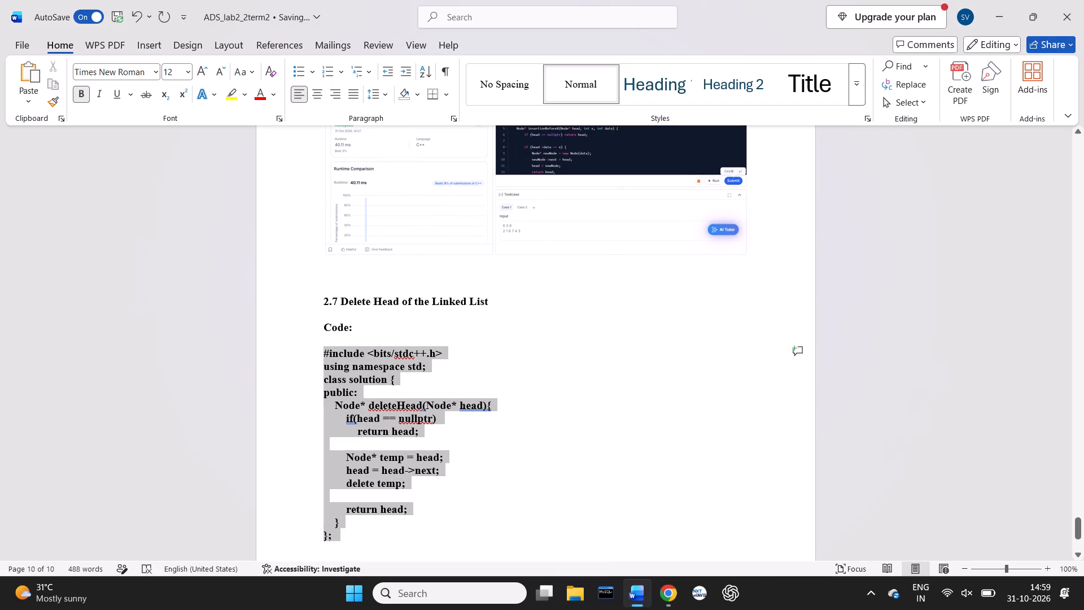
left_click_drag(324, 358, 324, 356)
left_click(332, 334)
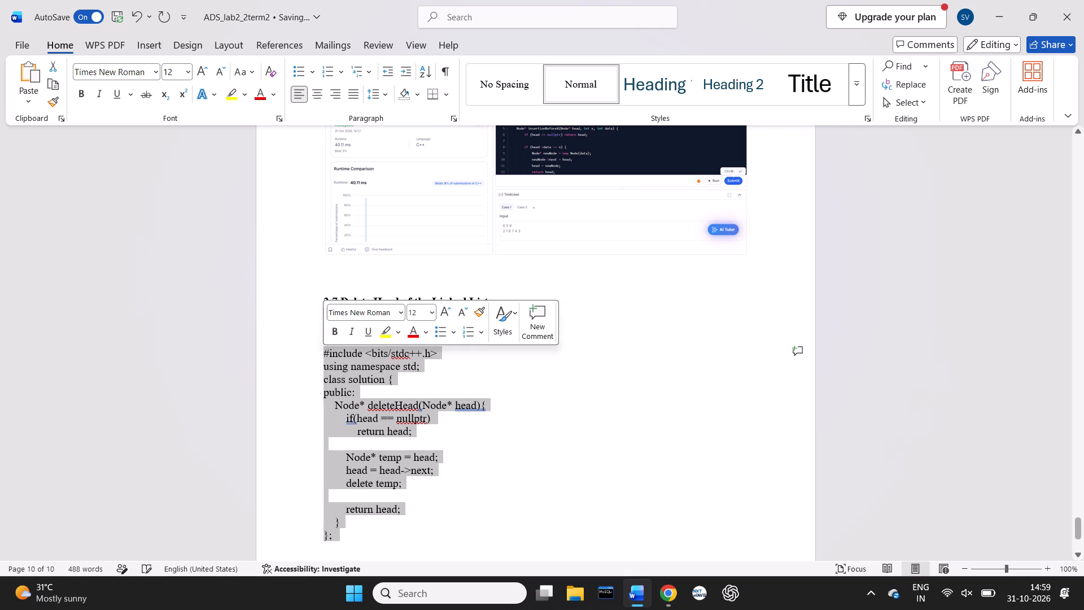
Add the bold label "Output:" below the section 2.7 code, with a blank line before and after it.
left_click(362, 553)
key("Return")
key("Return")
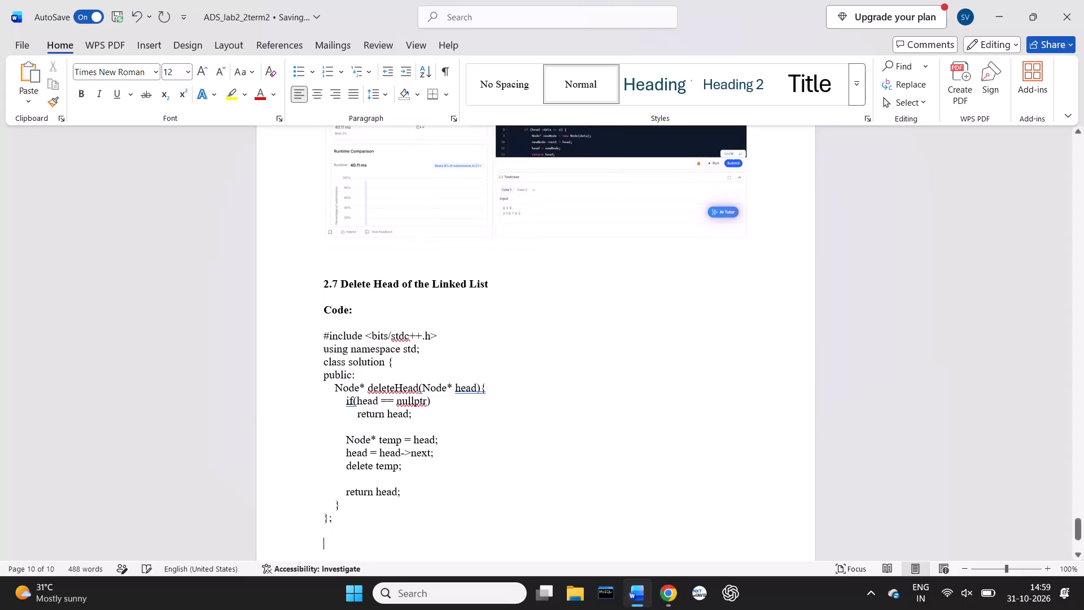
type("Outptu")
key("BackSpace")
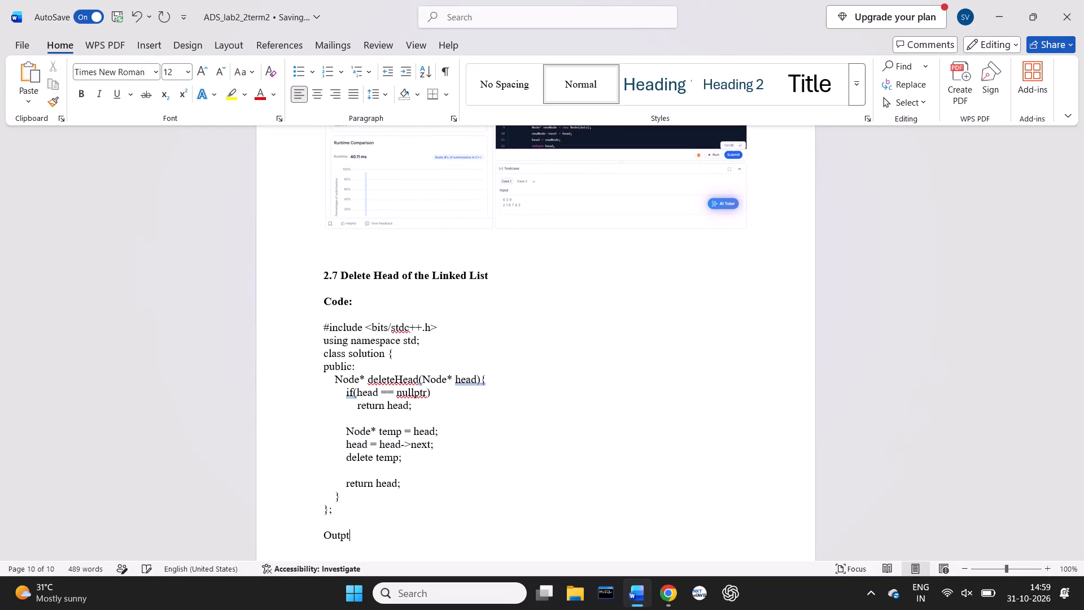
key("BackSpace")
type("ut")
key("shift+colon")
key("Return")
scroll(362, 553, "down", 1)
left_click_drag(335, 425, 327, 402)
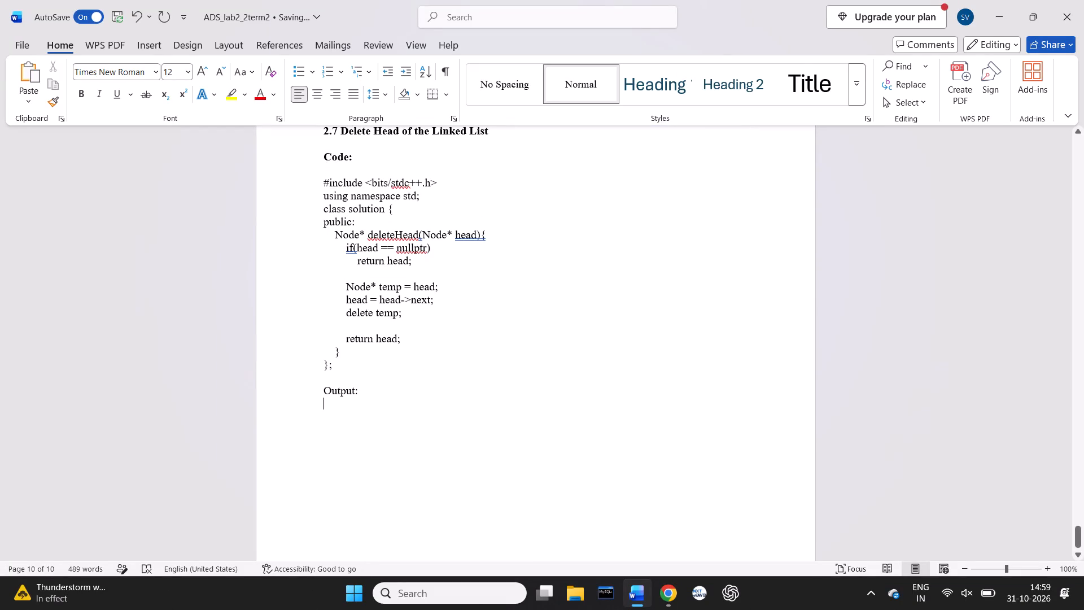
left_click_drag(327, 402, 324, 393)
left_click(331, 373)
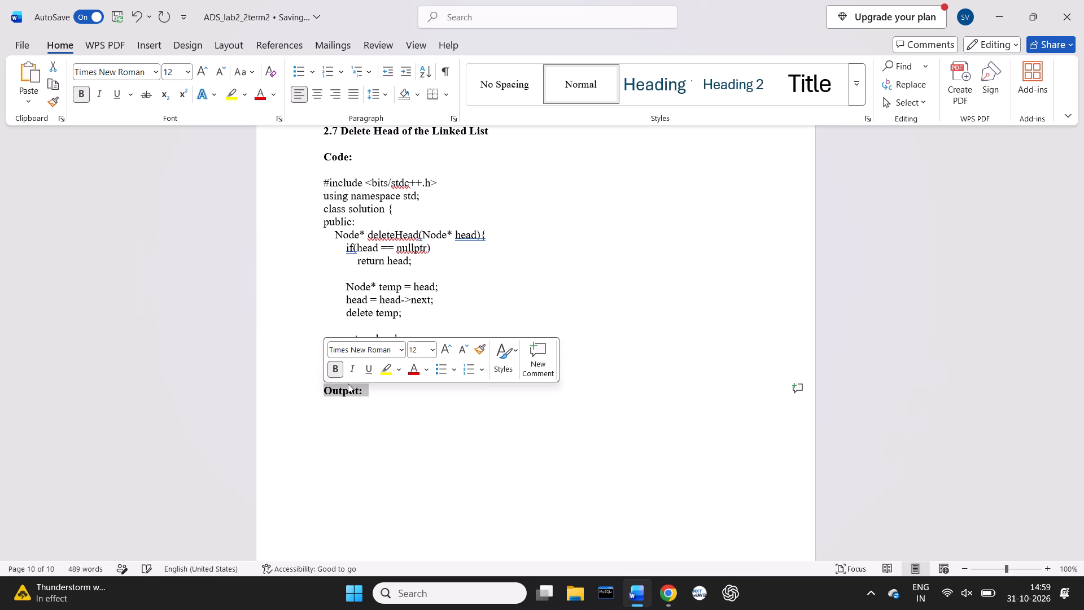
left_click(379, 406)
key("Return")
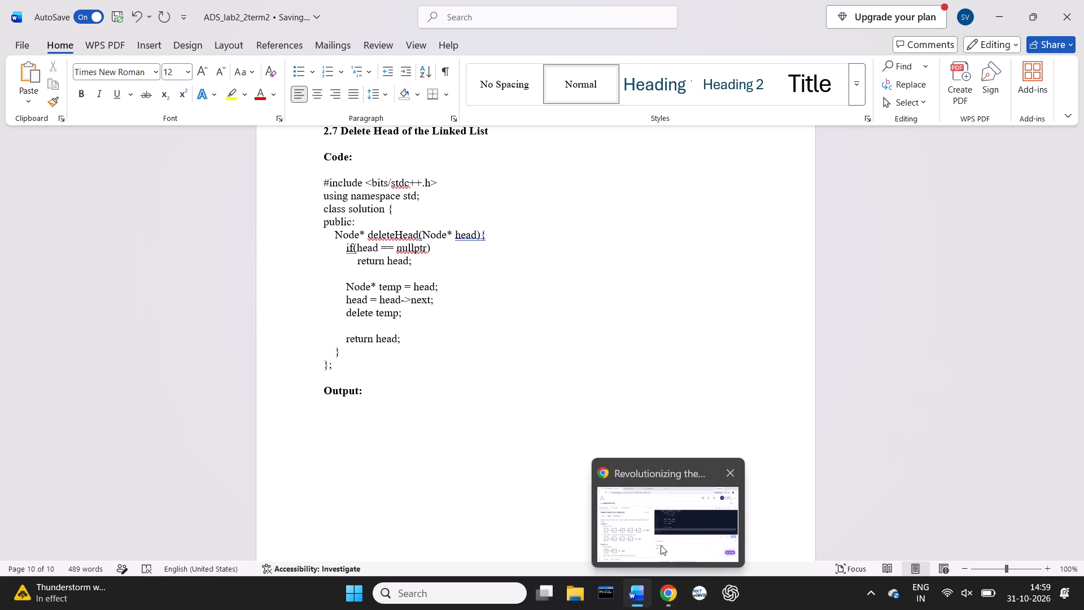
In Chrome, submit the Delete Head solution and run it against the test cases.
left_click(661, 545)
left_click(1035, 381)
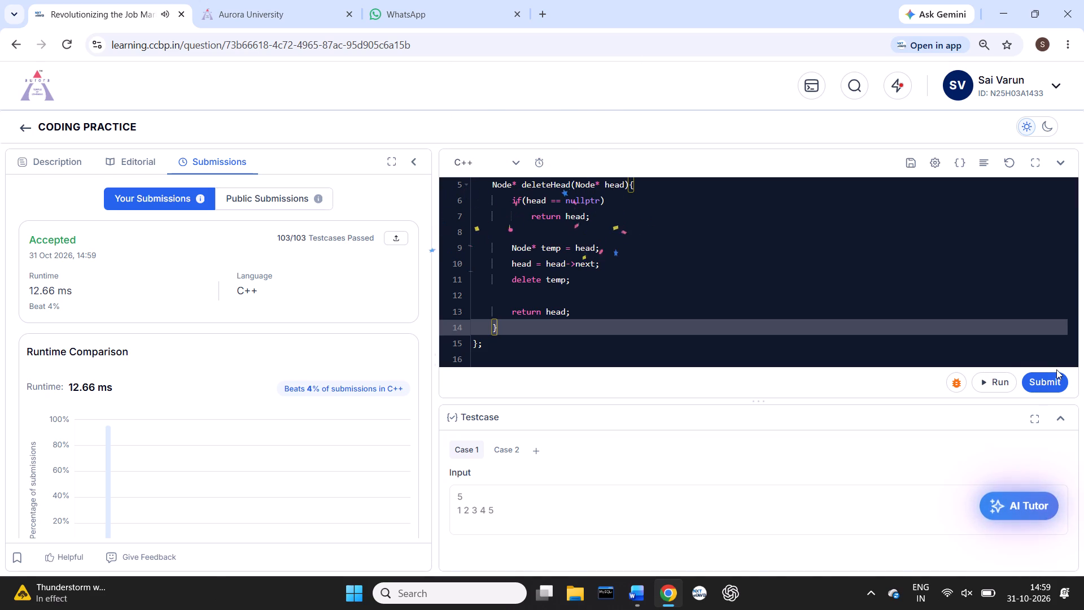
left_click(998, 377)
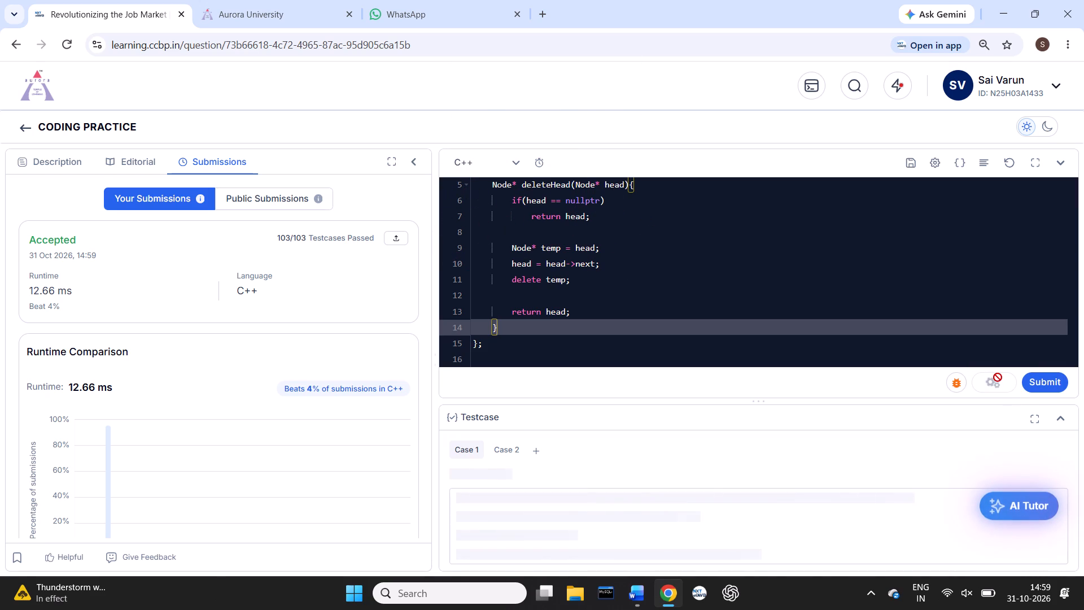
Capture the Delete Head submission page below the browser's address bar and paste the screenshot under "Output:" in section 2.7 of the Word report.
key("Print")
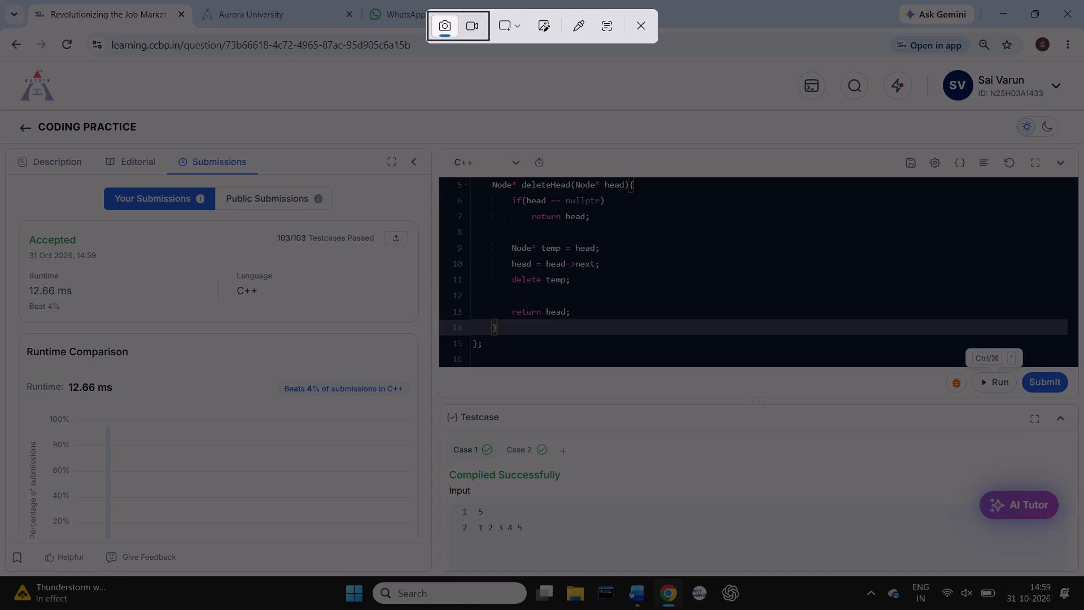
left_click_drag(0, 59, 884, 337)
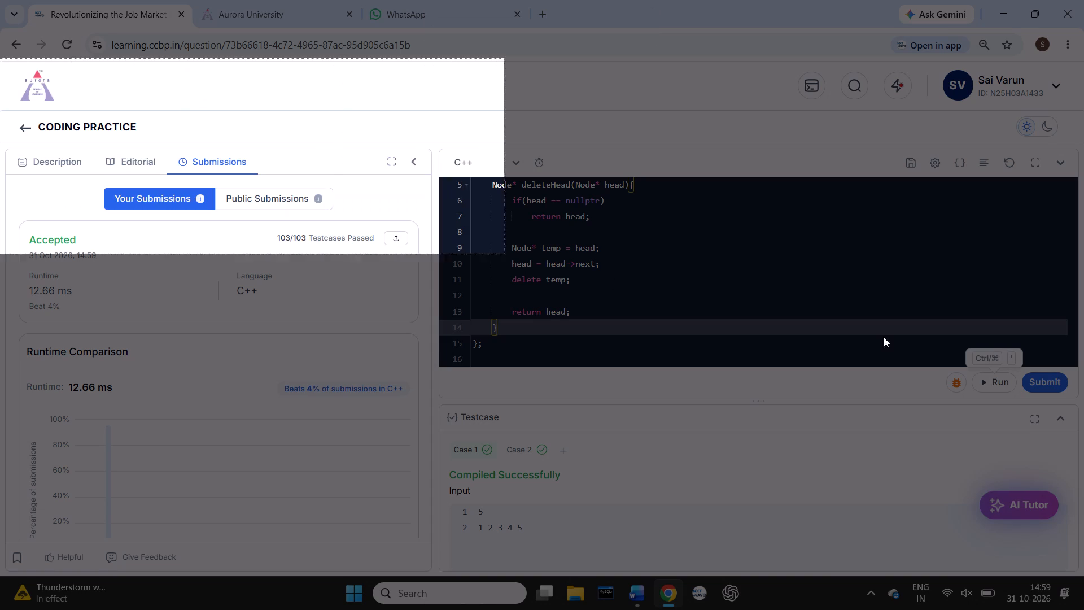
left_click_drag(884, 337, 1080, 573)
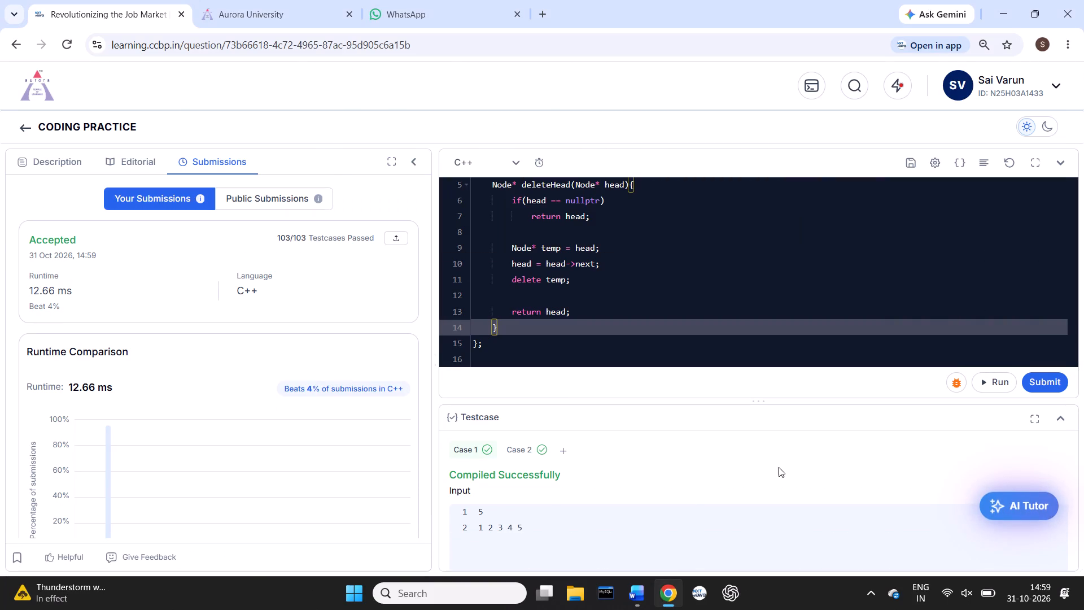
left_click(648, 538)
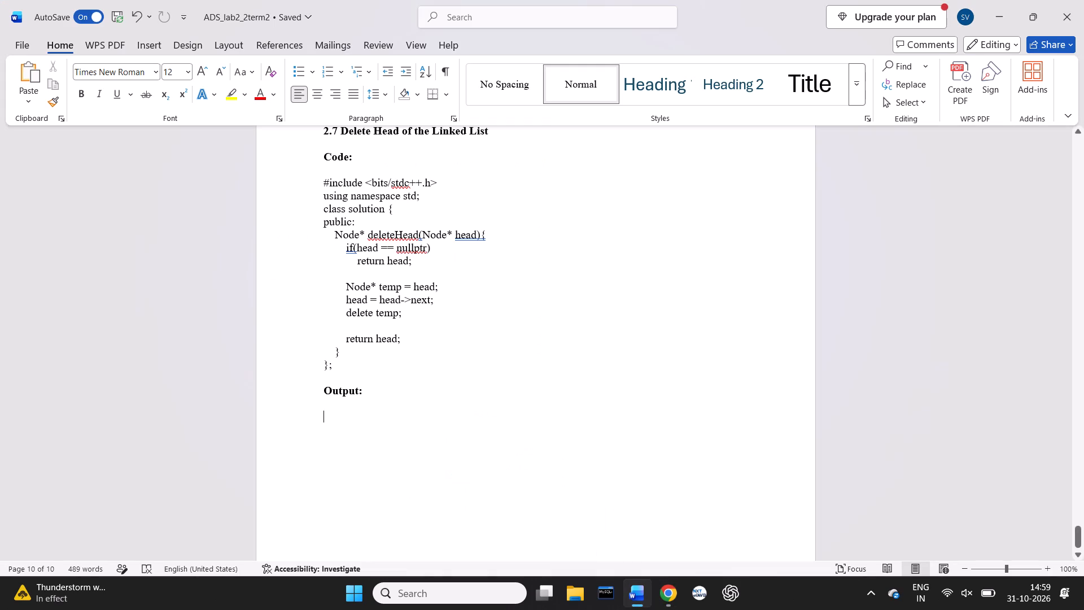
key("ctrl+v")
Insert three blank lines between the section 2.7 code and its "Output:" label.
scroll(648, 538, "up", 2)
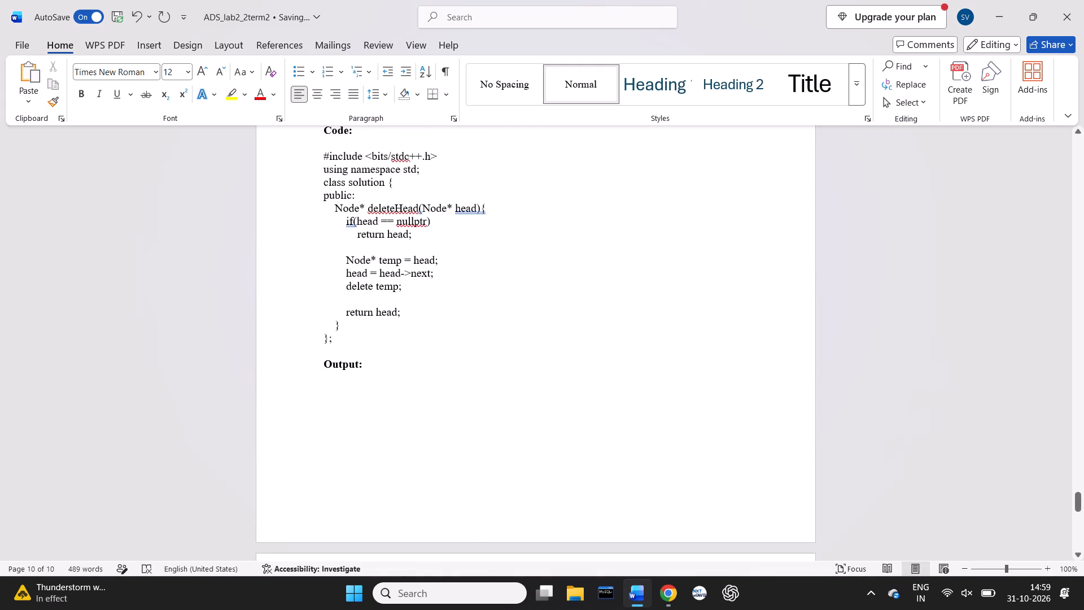
left_click(384, 350)
key("Return")
key("Return")
key("Return")
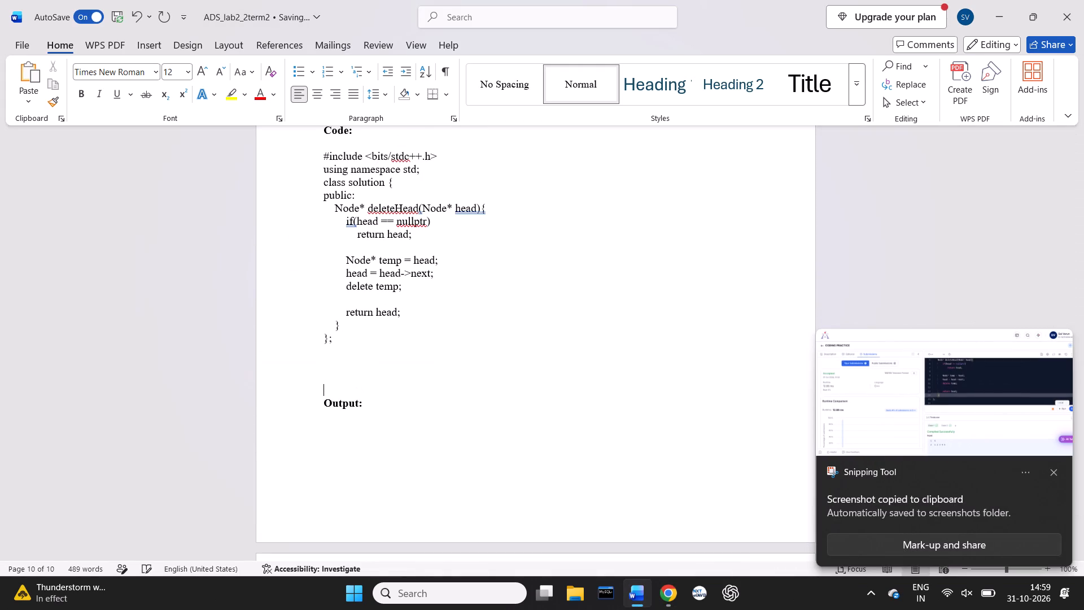
Insert blank lines above the heading "2.7 Delete Head of the Linked List" until it starts at the top of a new page.
scroll(384, 350, "up", 2)
left_click(331, 467)
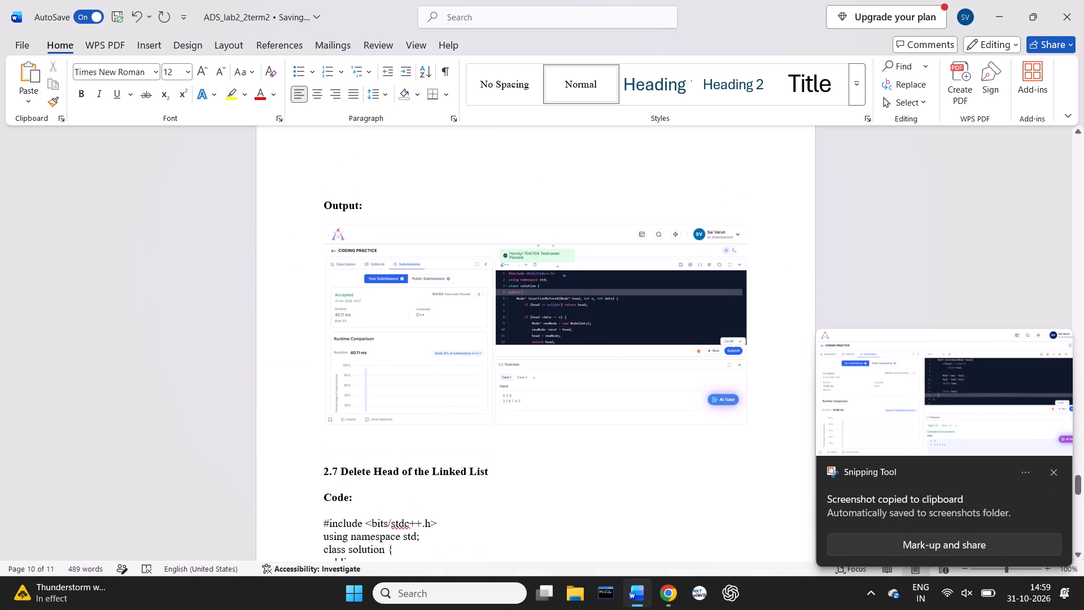
key("Left")
key("Left")
key("Return")
key("Return")
key("Return")
key("Return")
key("Return")
key("Return")
key("Return")
key("Return")
key("Return")
key("Return")
key("Return")
key("Return")
key("Return")
key("Return")
key("Return")
key("Return")
key("Return")
key("Return")
key("Return")
key("Return")
key("Return")
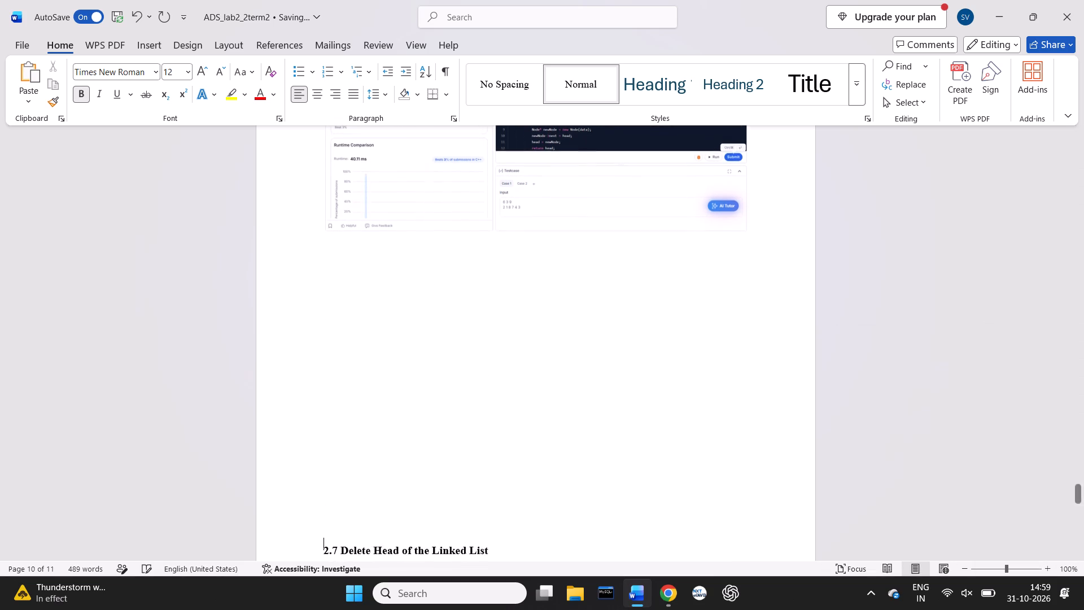
key("Return")
key("Return")
key("Return")
key("Return")
key("Return")
key("Return")
key("Return")
key("Return")
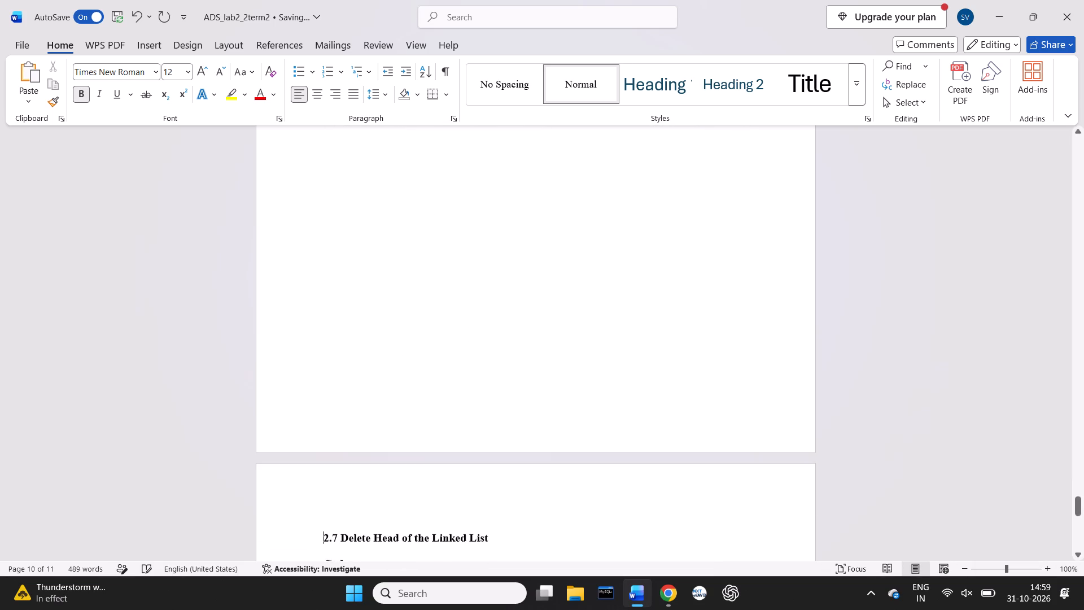
Add blank lines below the section 2.7 output screenshot until the insertion point reaches the top of a new page.
scroll(331, 467, "down", 4)
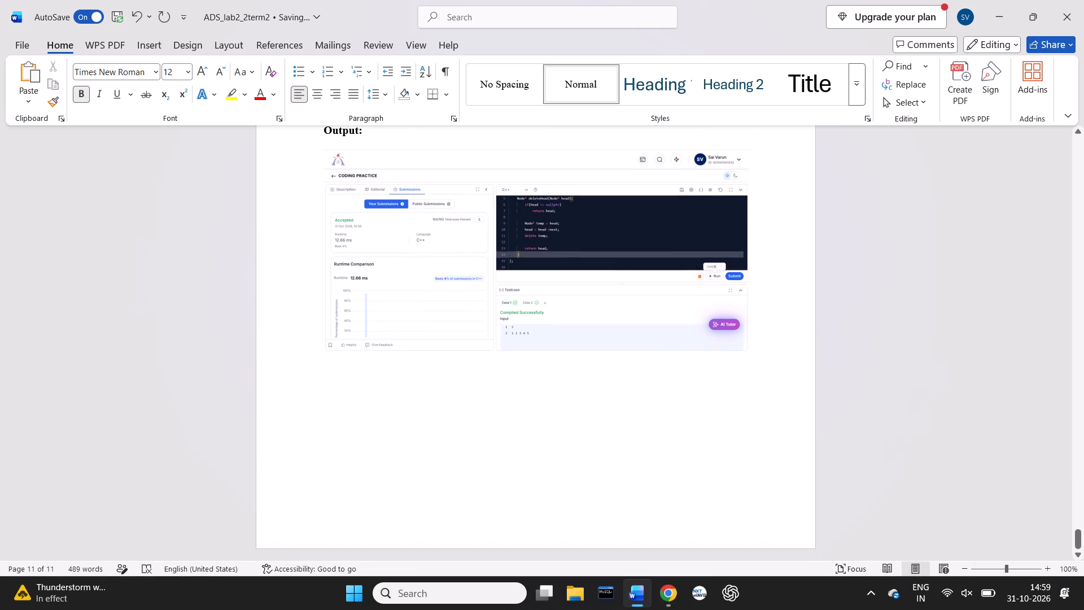
left_click(339, 538)
key("Right")
key("Return")
key("Return")
key("Return")
key("Return")
key("Return")
key("Return")
key("Return")
key("Return")
key("Return")
key("Return")
key("Return")
key("Return")
key("Return")
key("Return")
key("Return")
key("Return")
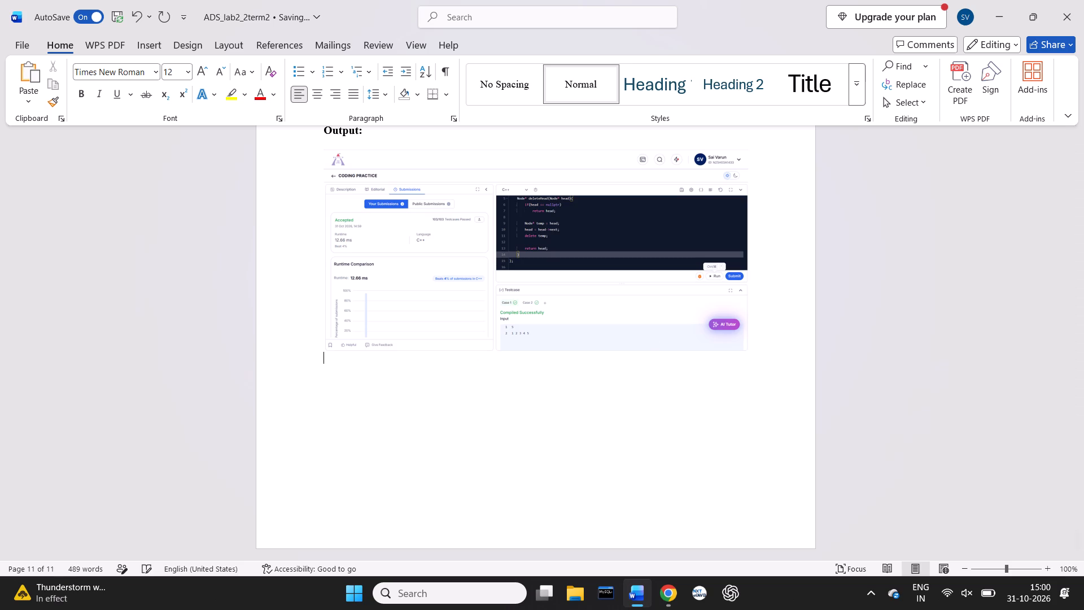
key("BackSpace")
key("BackSpace")
key("BackSpace")
key("BackSpace")
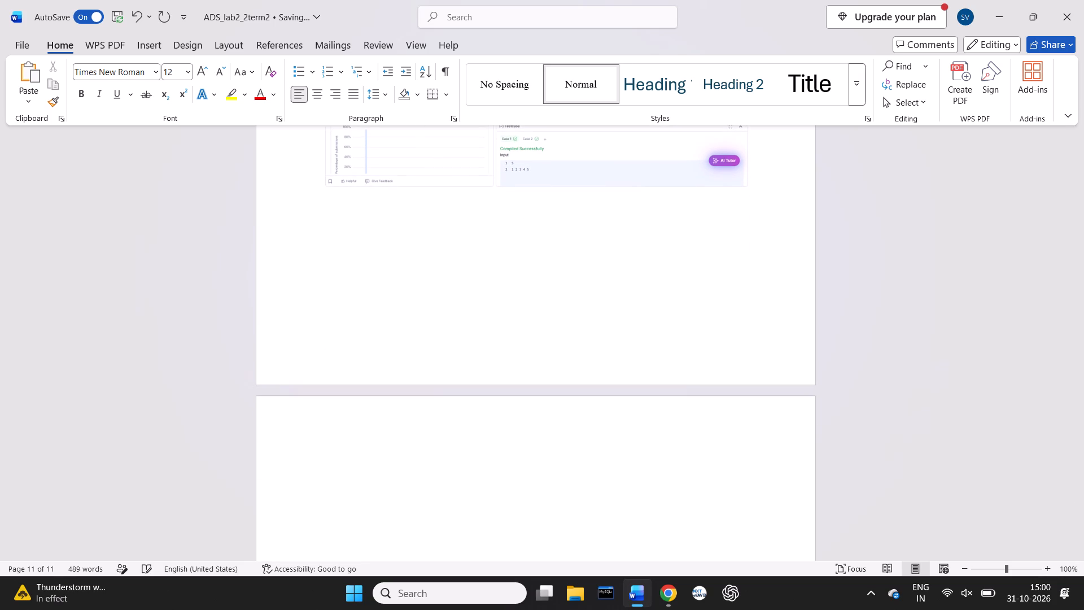
key("BackSpace")
key("BackSpace")
key("Return")
Add the bold heading "2.8 Delete Kth Node of the Linked List" on the new page, copying the title from the question list in Chrome.
type("2.")
key("8")
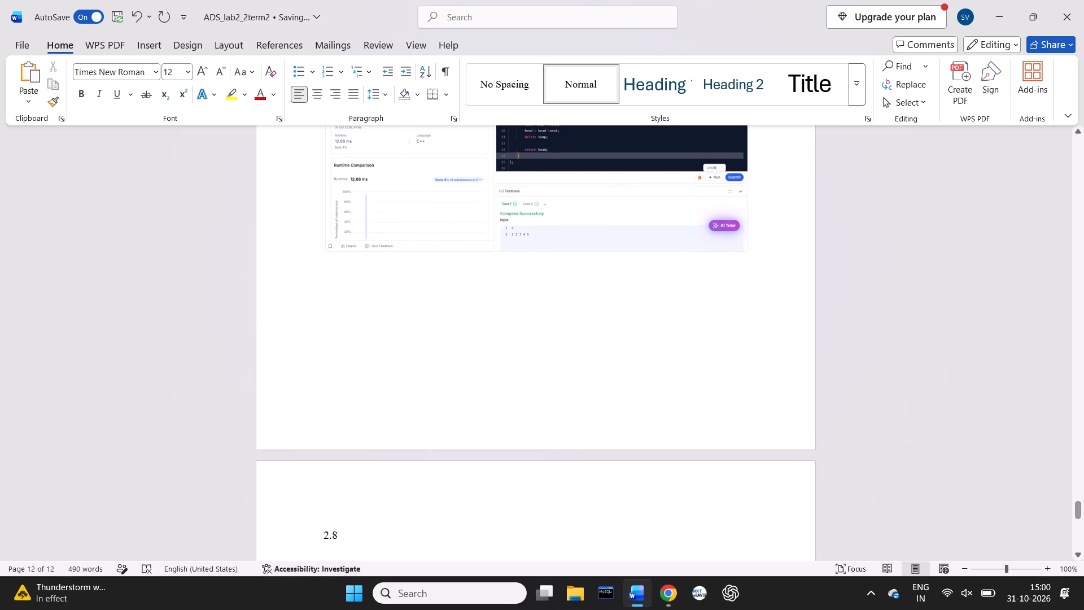
left_click_drag(322, 532, 359, 543)
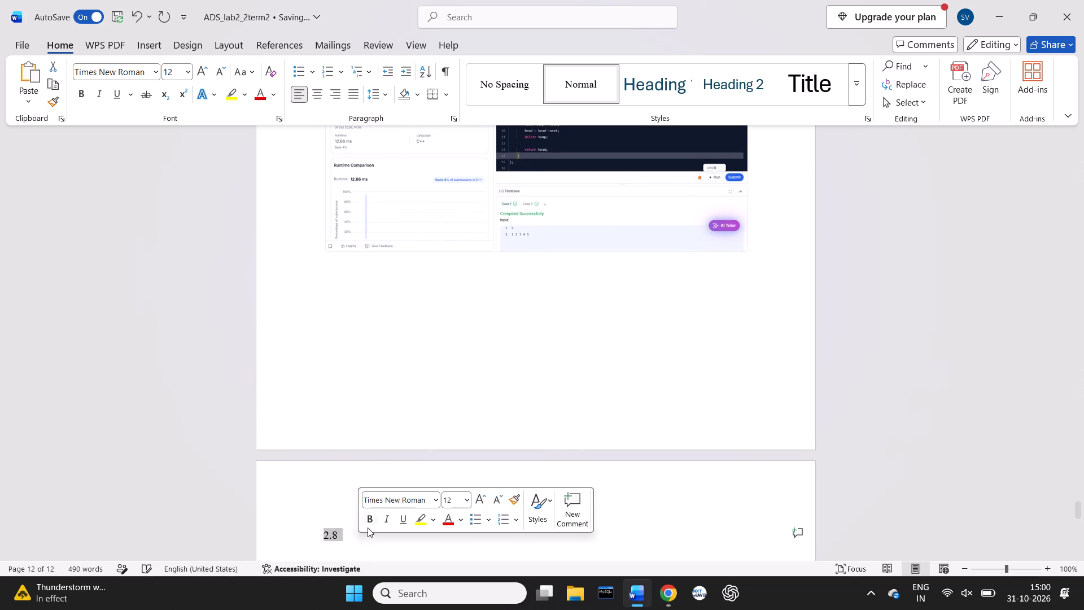
left_click(368, 524)
left_click(359, 535)
key("space")
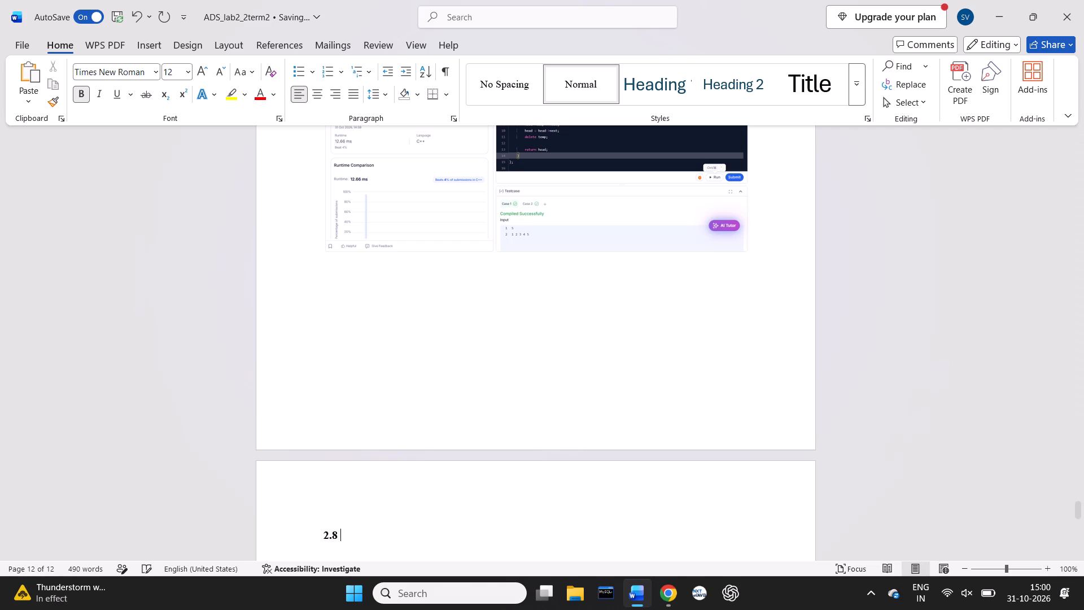
key("space")
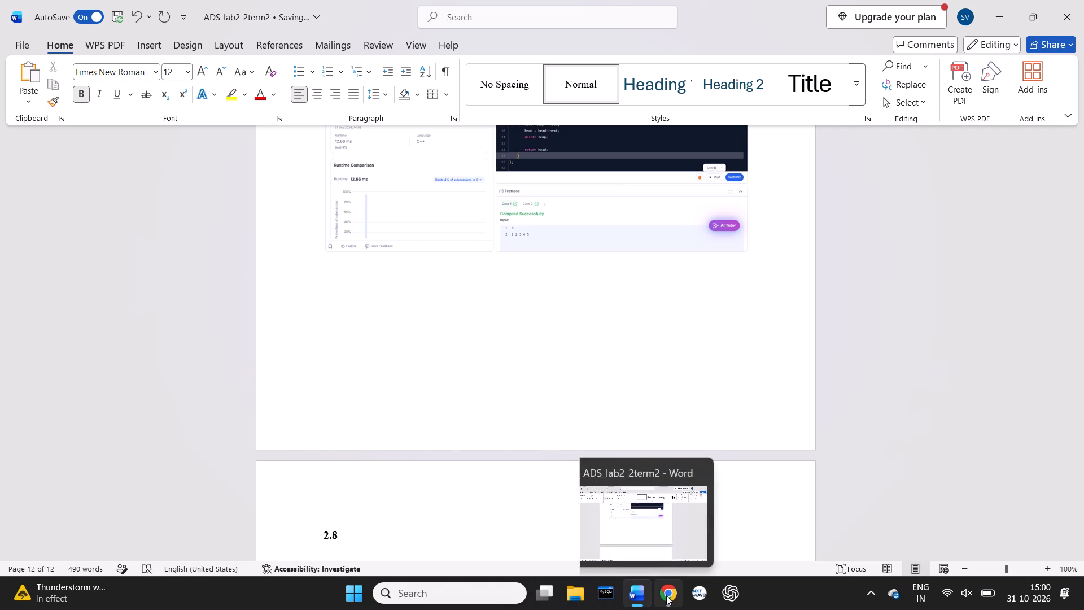
left_click(671, 522)
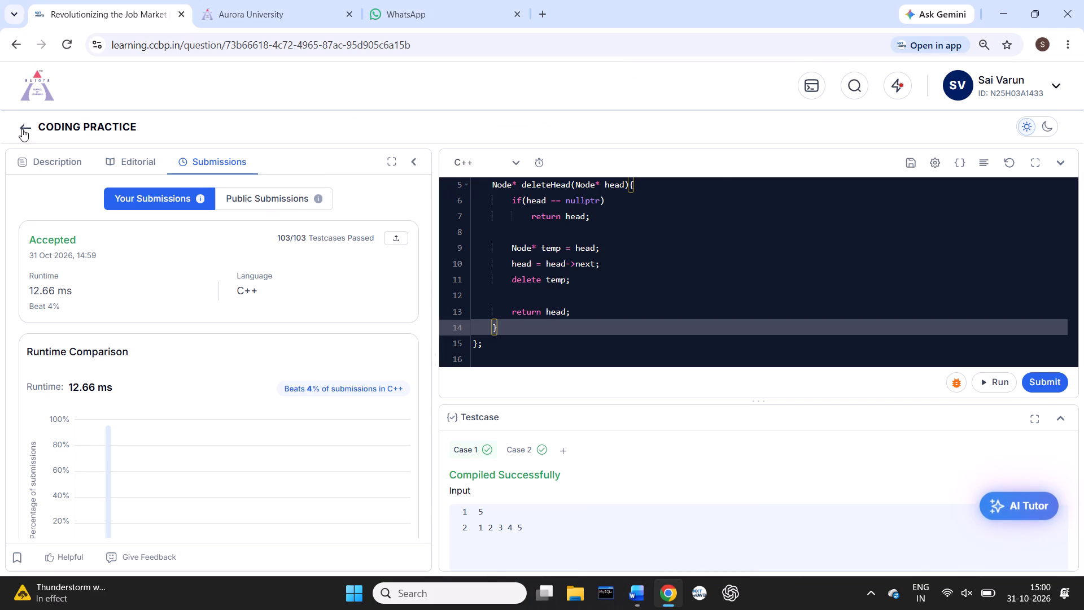
left_click(23, 129)
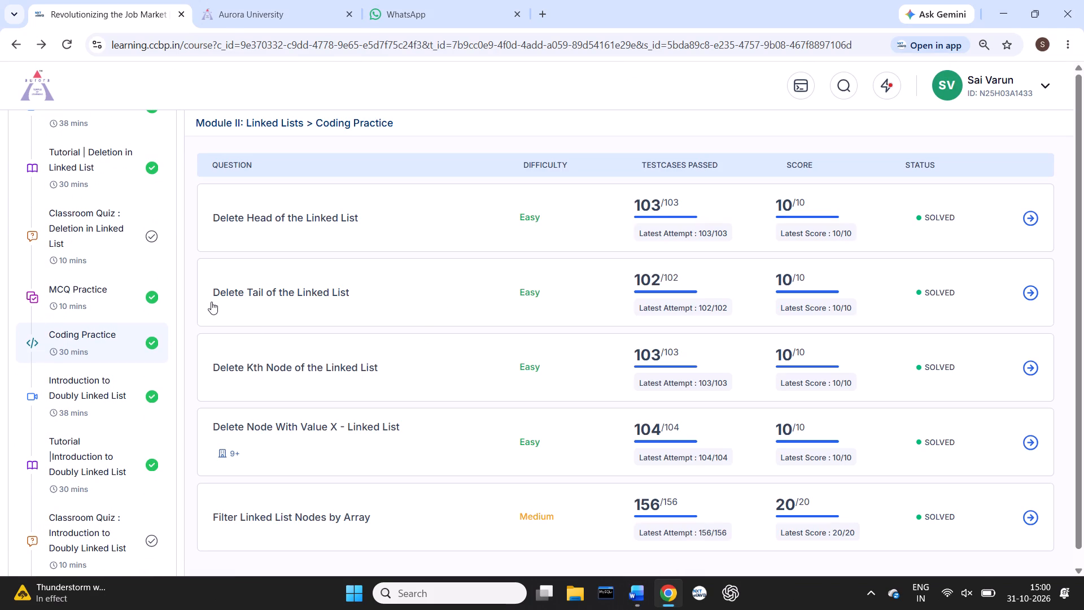
left_click_drag(213, 366, 397, 370)
key("ctrl+c")
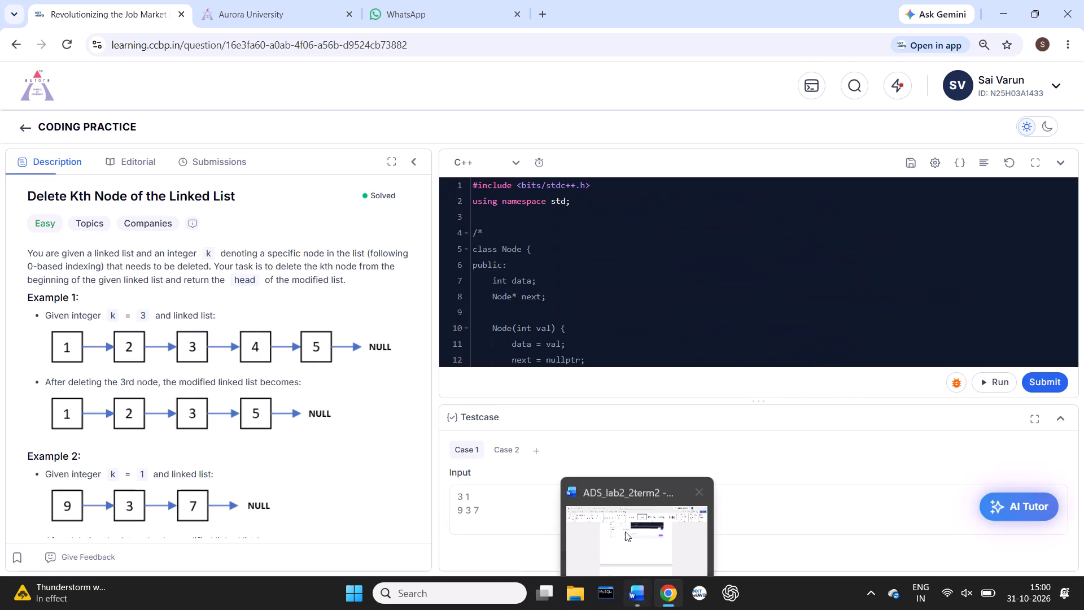
left_click(624, 524)
key("ctrl+v")
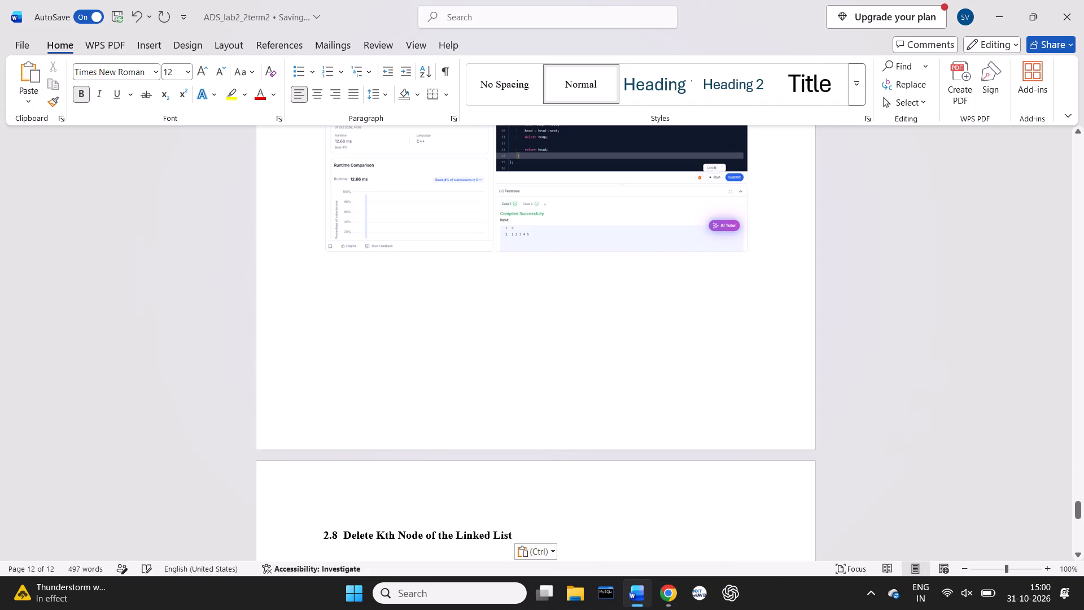
Add the bold label "Code:" under the 2.8 heading, with a blank line before and after it.
key("Return")
key("Return")
type("Code:")
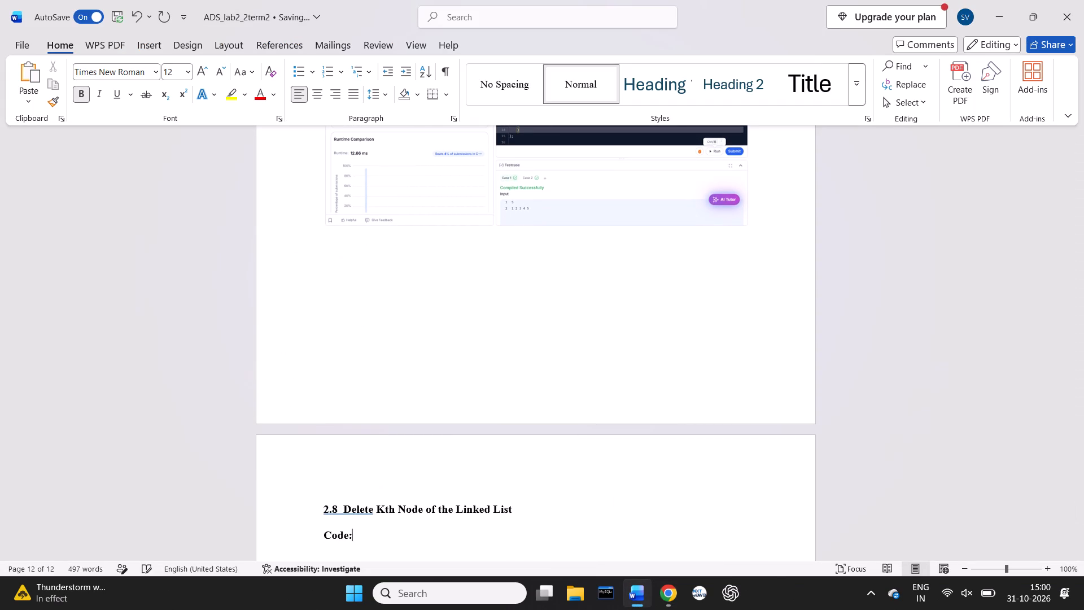
key("Return")
key("Return")
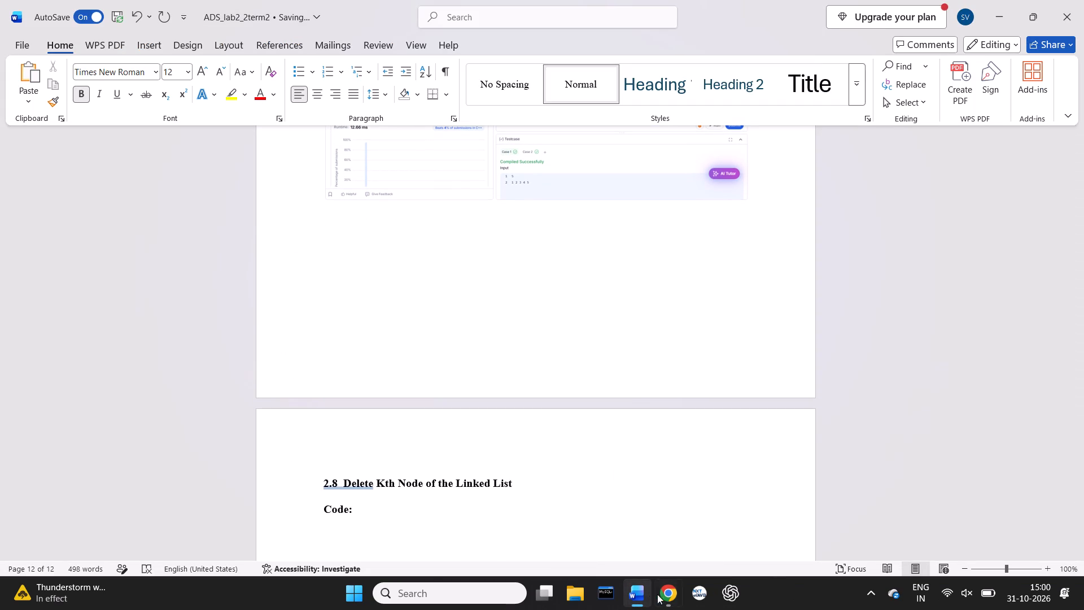
In Chrome, delete the commented-out block with the Node class and helper functions above class solution in the Delete Kth Node code.
left_click(652, 546)
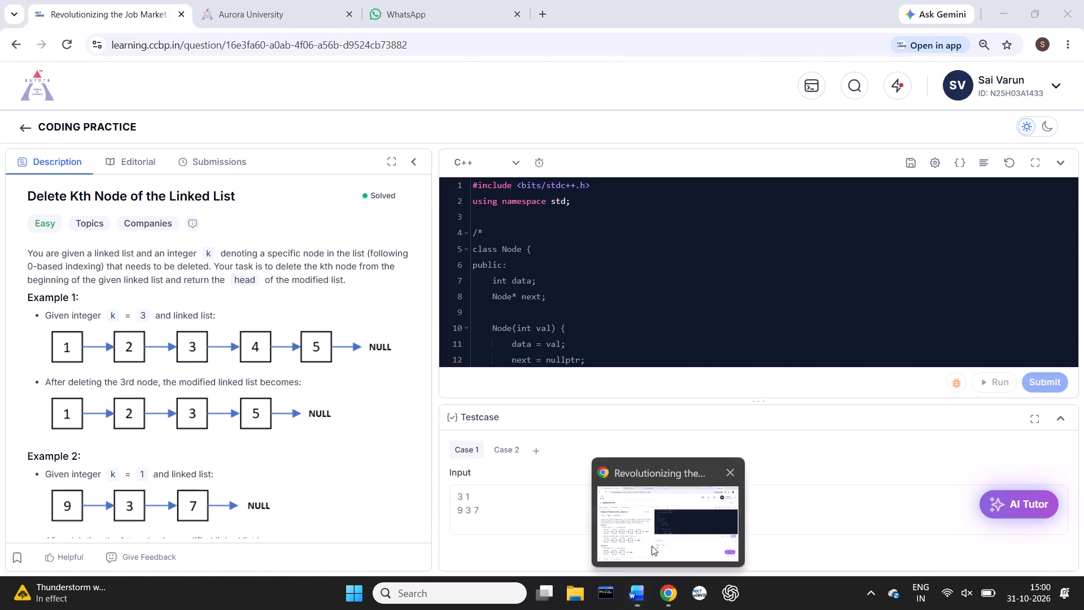
scroll(622, 294, "down", 3)
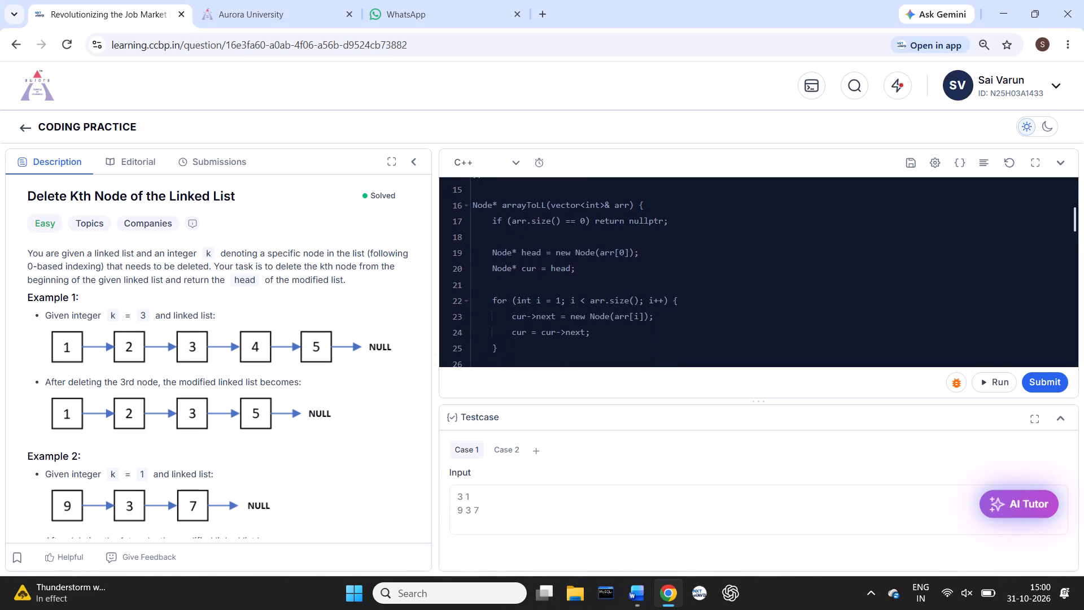
scroll(622, 294, "down", 4)
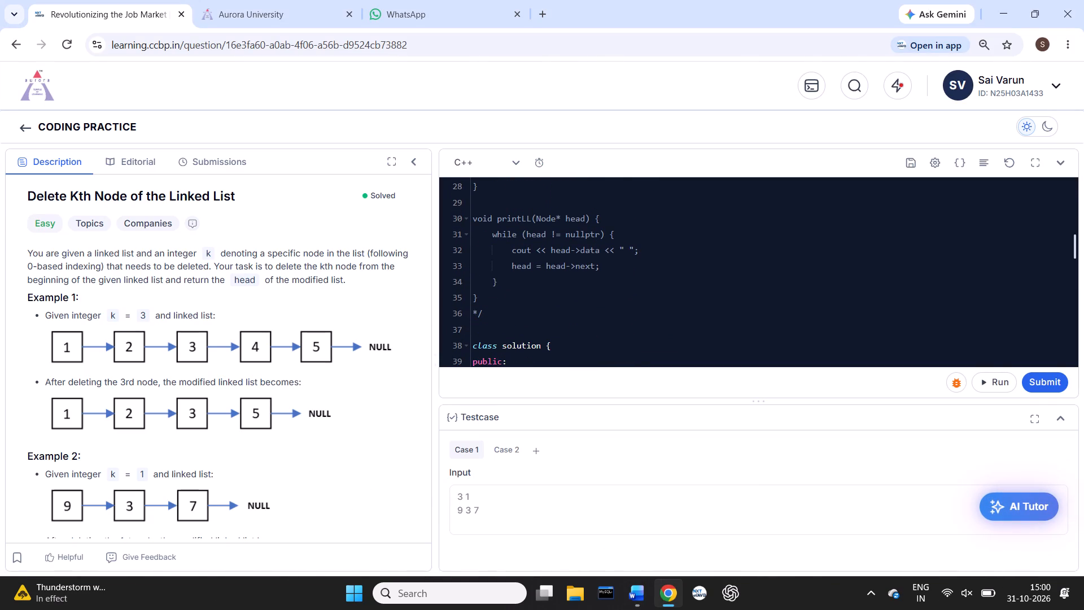
left_click_drag(484, 329, 473, 228)
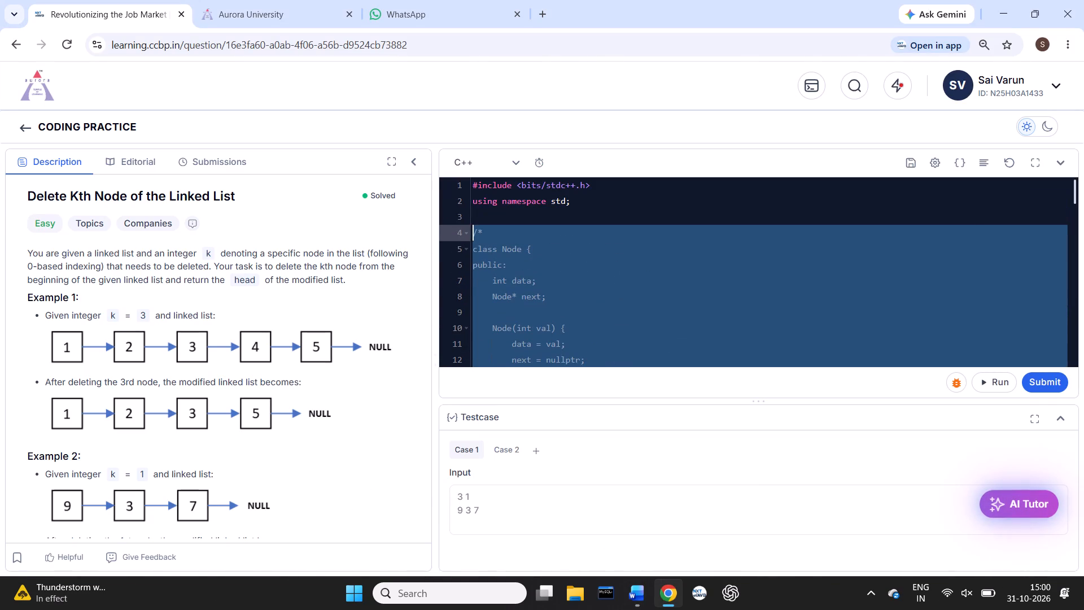
left_click_drag(473, 228, 473, 217)
key("BackSpace")
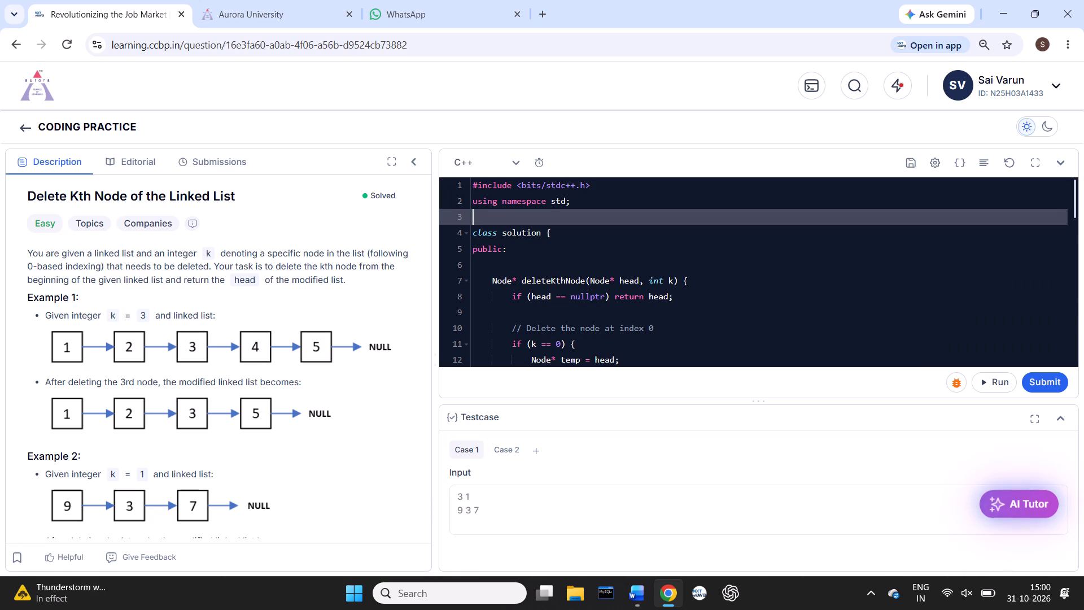
Delete the code comments "Move to the node at index k - 1", "k is out of range" and "Delete the node at index k".
scroll(473, 217, "down", 2)
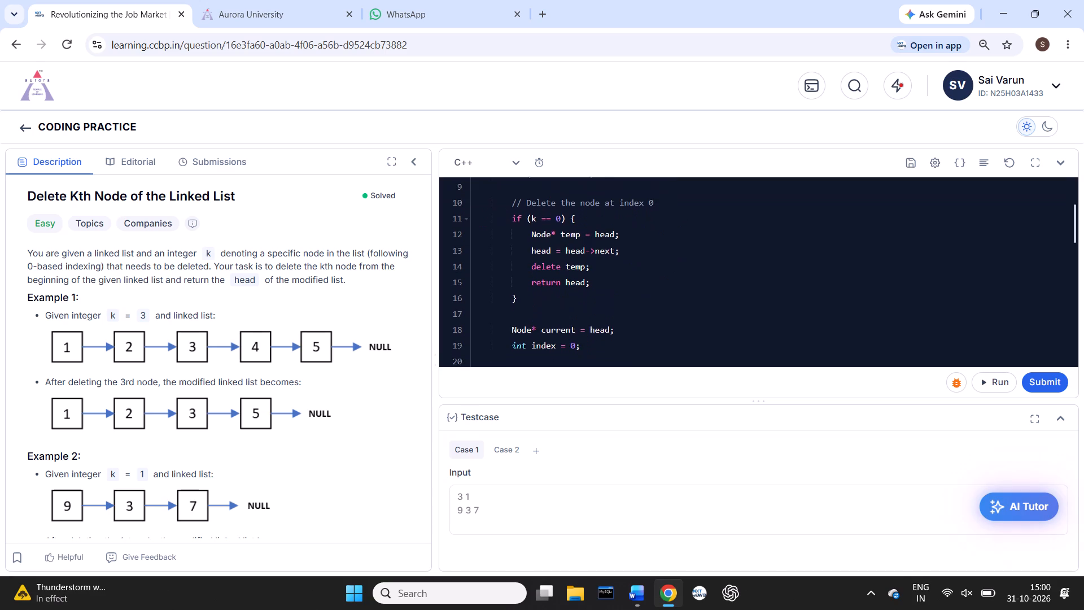
scroll(473, 217, "down", 1)
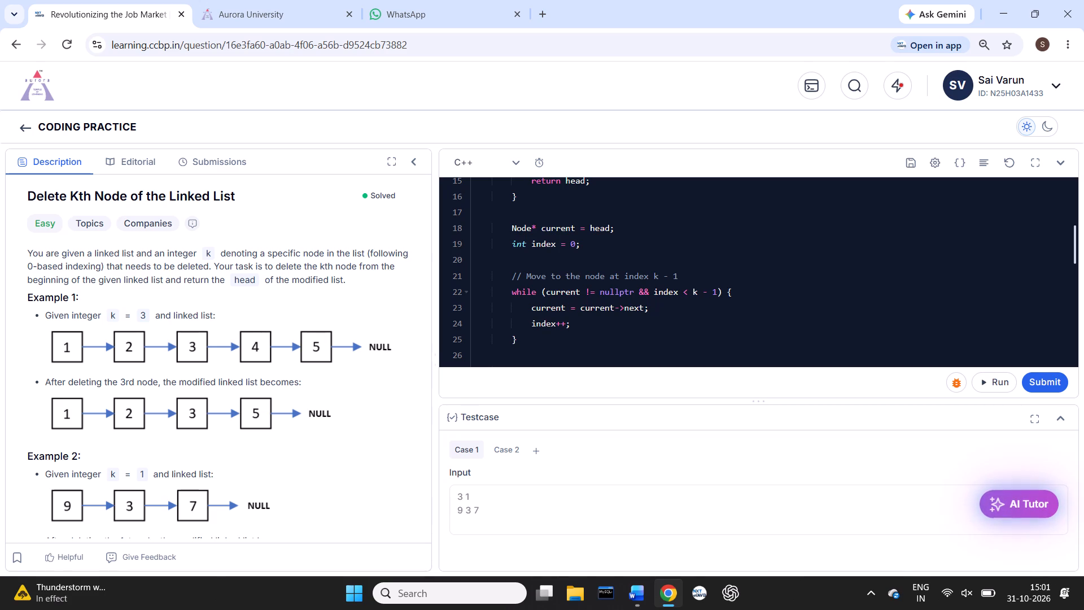
left_click_drag(692, 274, 493, 287)
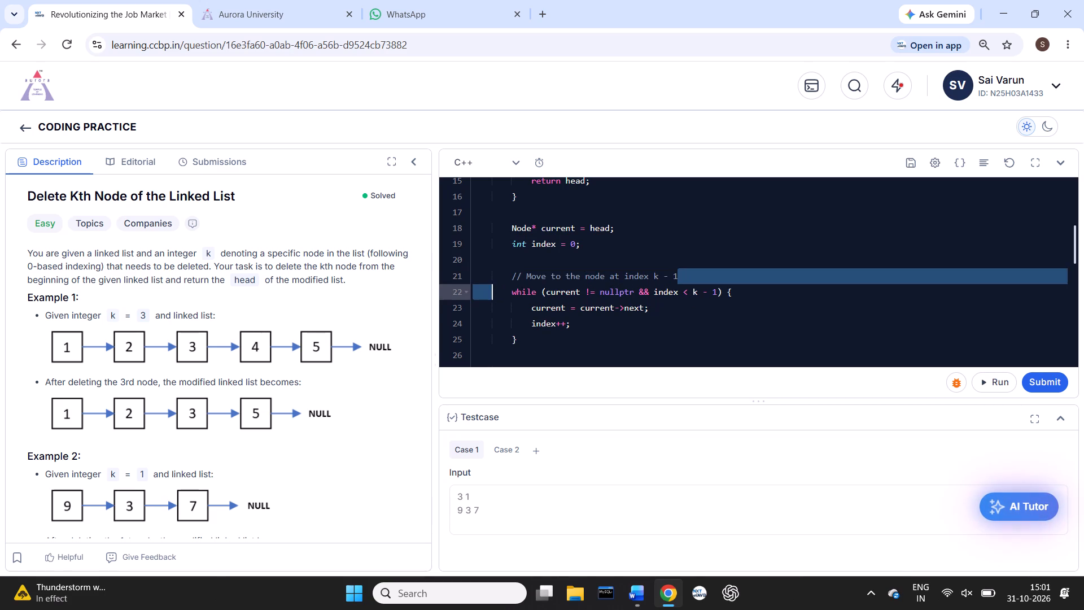
left_click_drag(493, 287, 492, 273)
key("BackSpace")
scroll(492, 273, "down", 1)
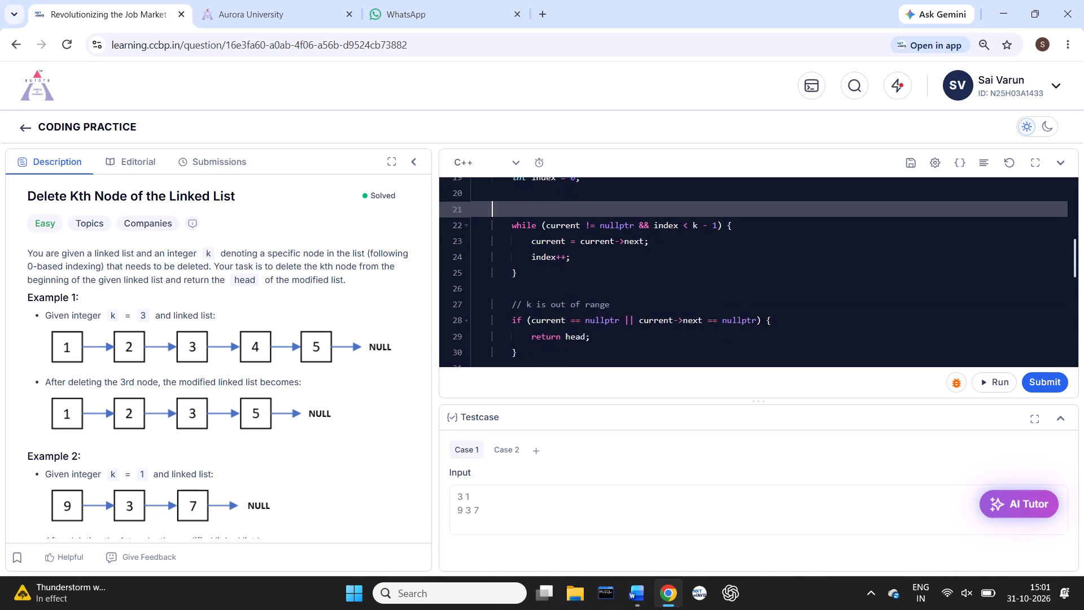
scroll(492, 273, "down", 1)
left_click_drag(614, 254, 484, 262)
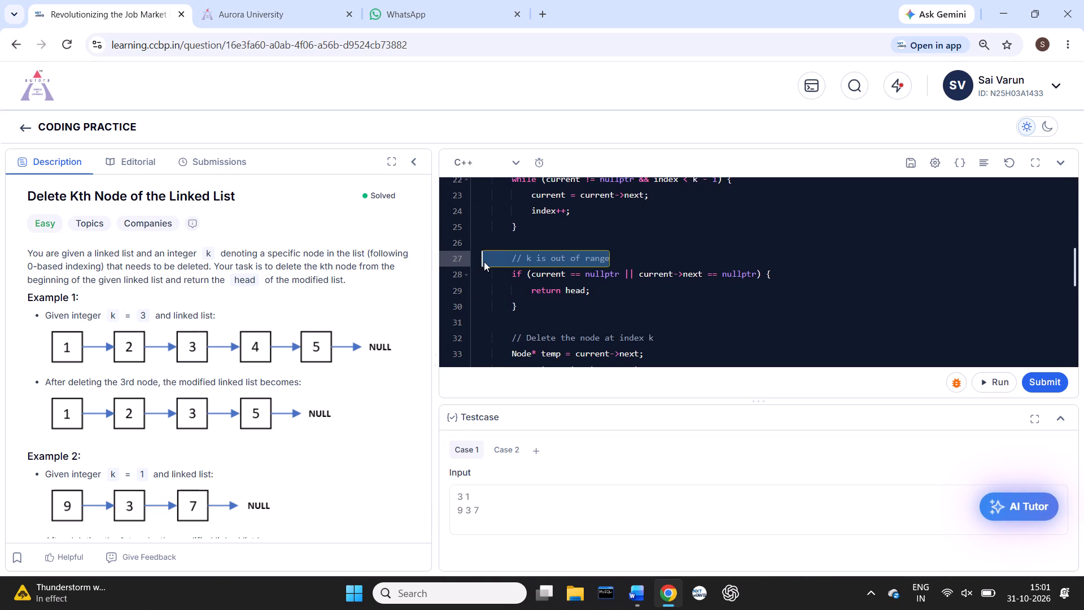
key("BackSpace")
left_click_drag(668, 343, 566, 345)
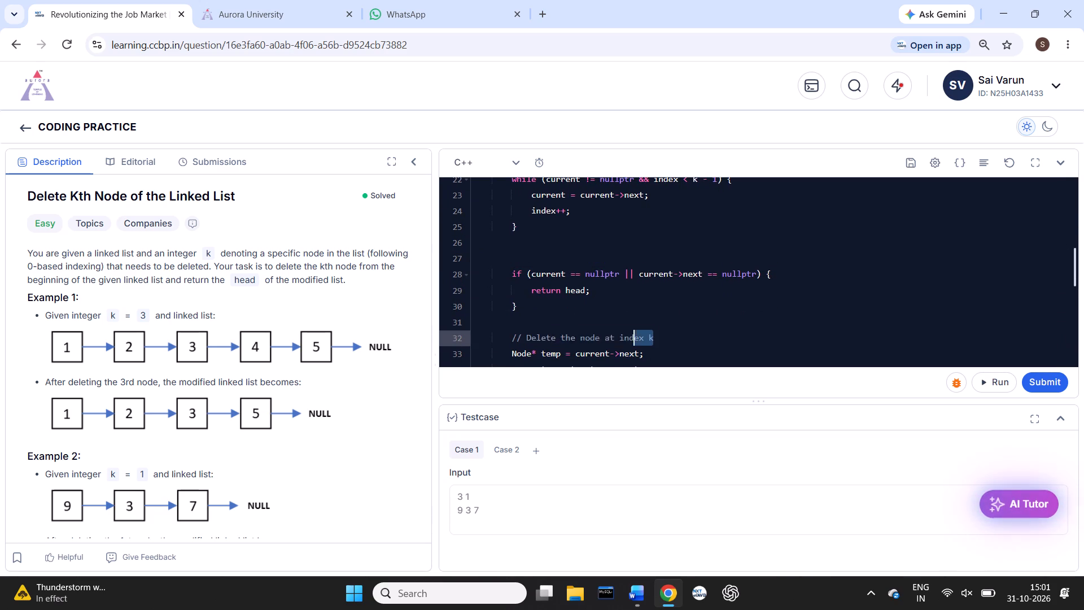
left_click_drag(566, 345, 513, 343)
key("BackSpace")
Delete the commented-out main function below the end of class solution.
scroll(513, 343, "down", 1)
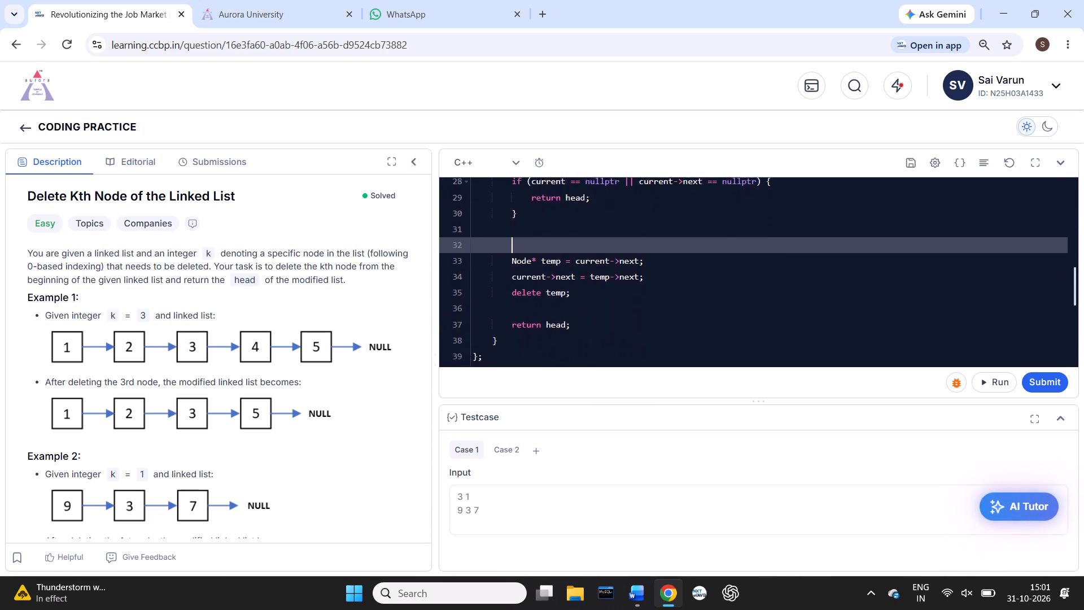
scroll(513, 343, "down", 2)
scroll(513, 343, "up", 5)
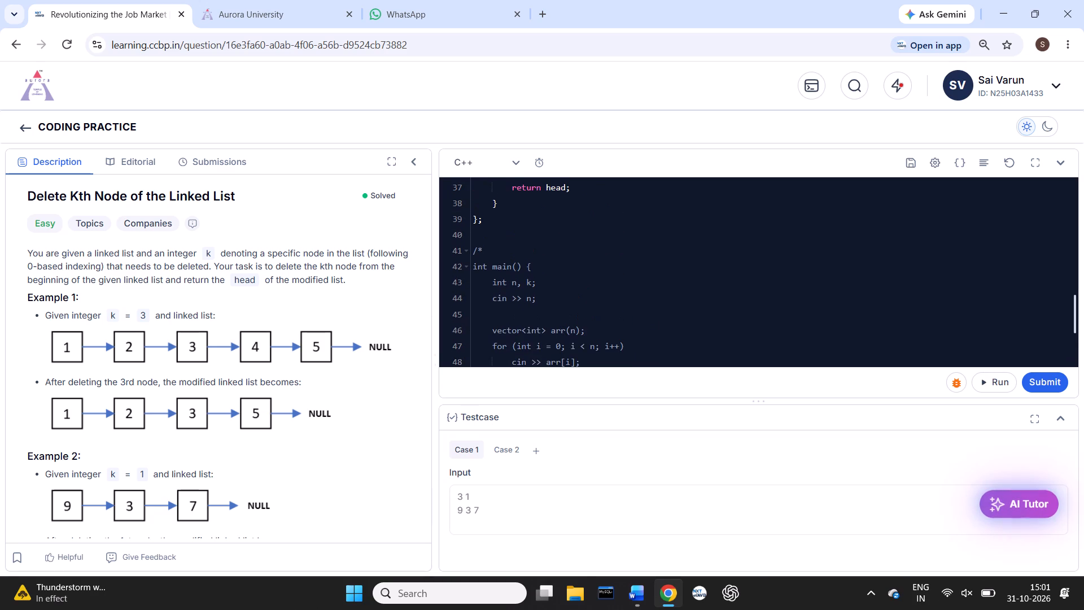
left_click_drag(490, 219, 540, 460)
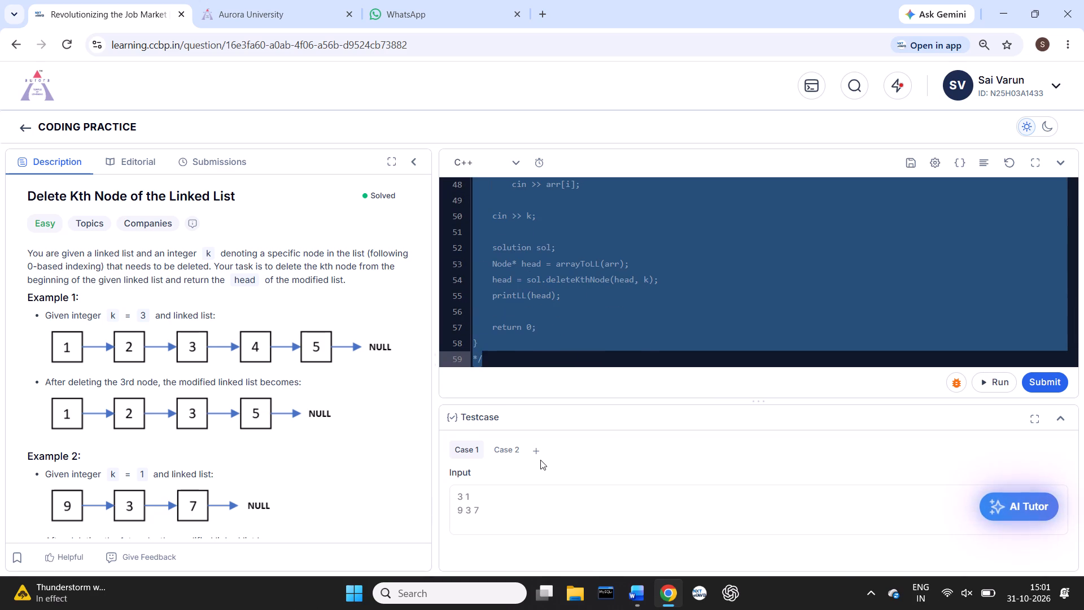
key("BackSpace")
Delete the extra blank line above "Node* temp = current->next;" in the solution code.
scroll(540, 460, "up", 5)
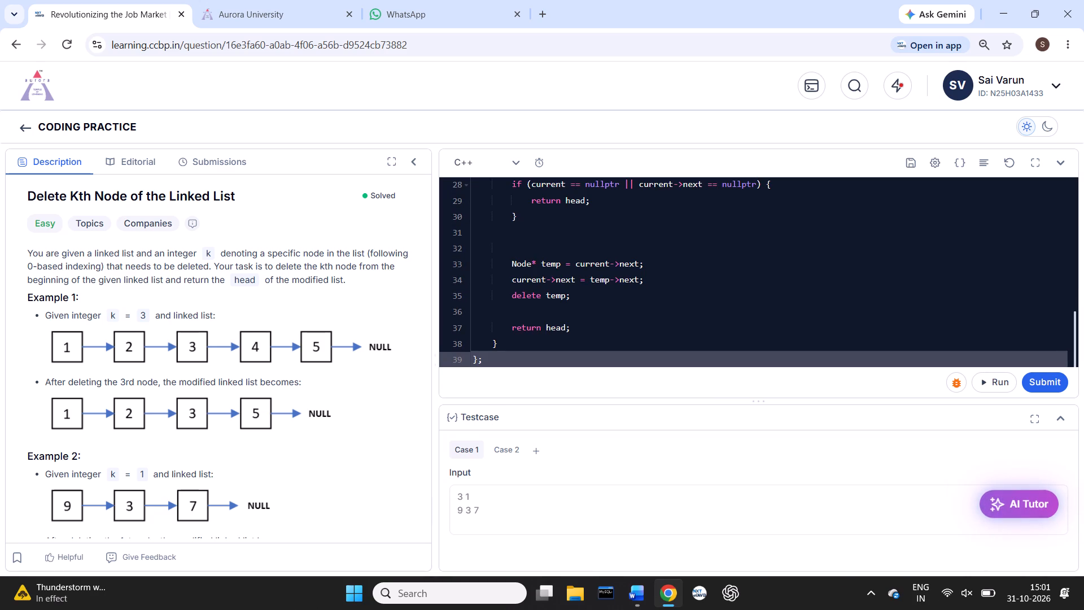
scroll(565, 297, "up", 1)
left_click_drag(532, 284, 509, 264)
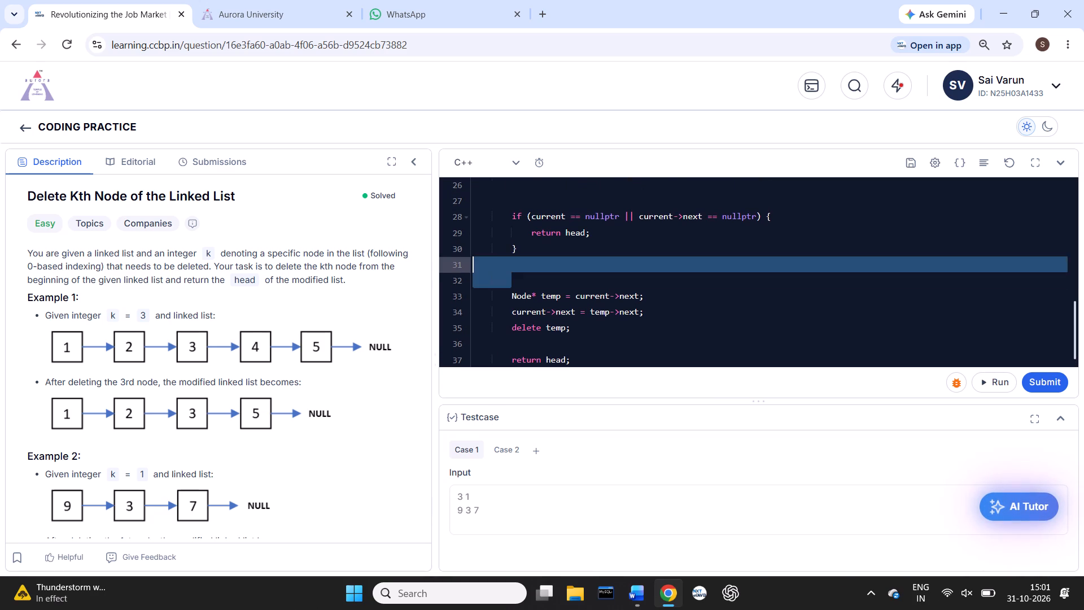
left_click_drag(509, 264, 507, 263)
key("BackSpace")
Delete the comment text "Delete the node at index 0" above the k == 0 check.
scroll(572, 289, "up", 2)
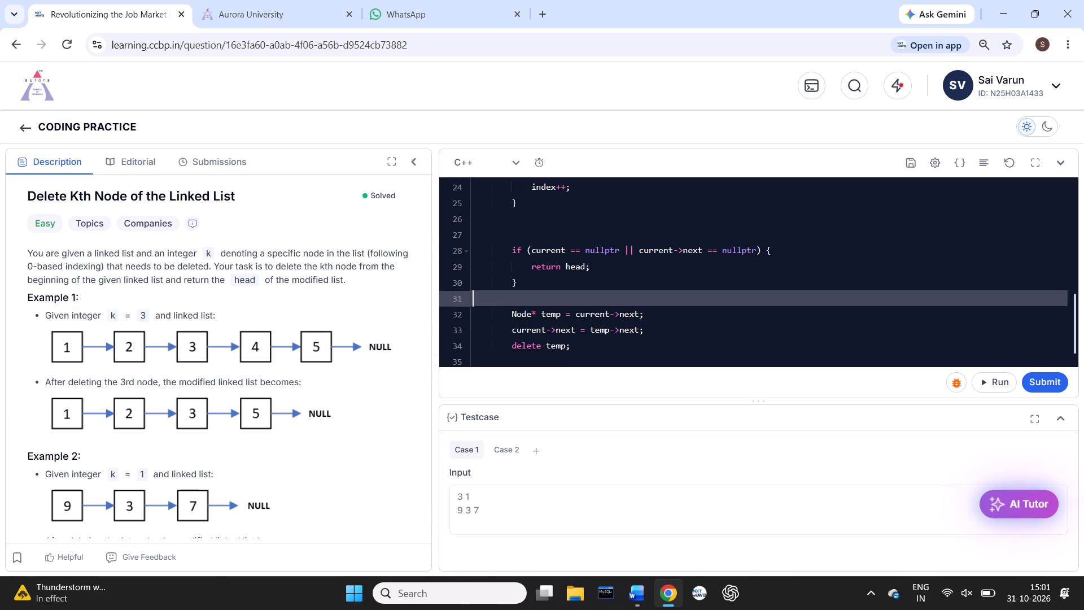
scroll(572, 289, "up", 5)
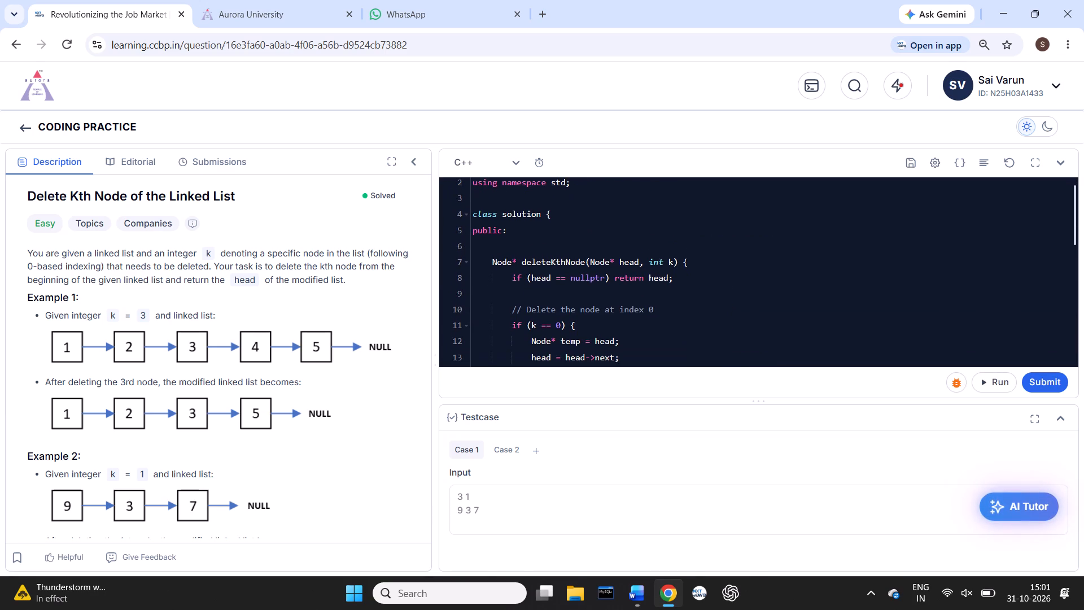
left_click_drag(672, 307, 514, 304)
key("BackSpace")
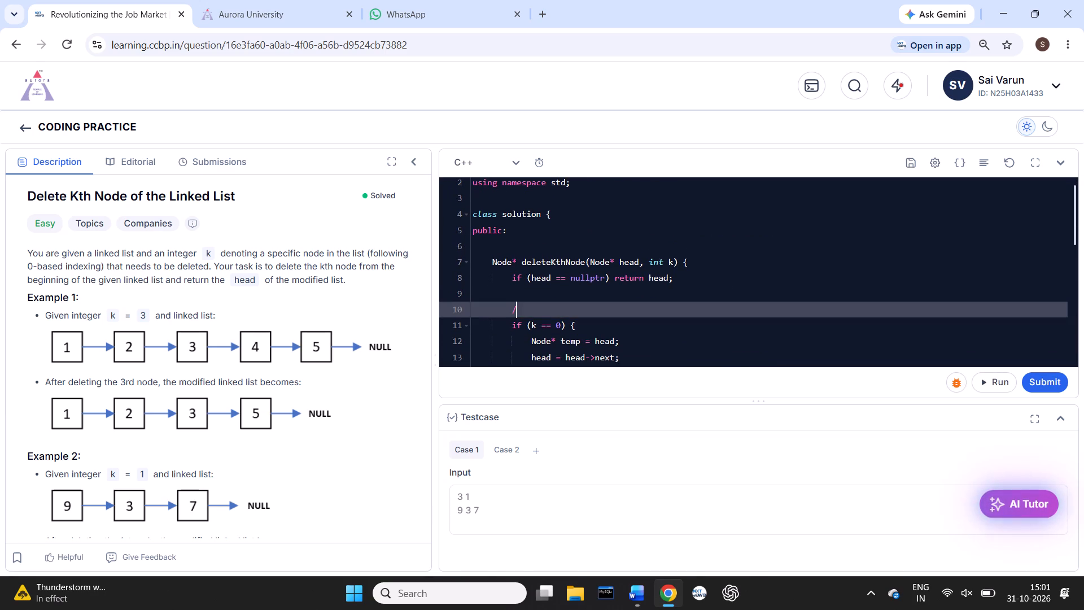
scroll(514, 304, "up", 2)
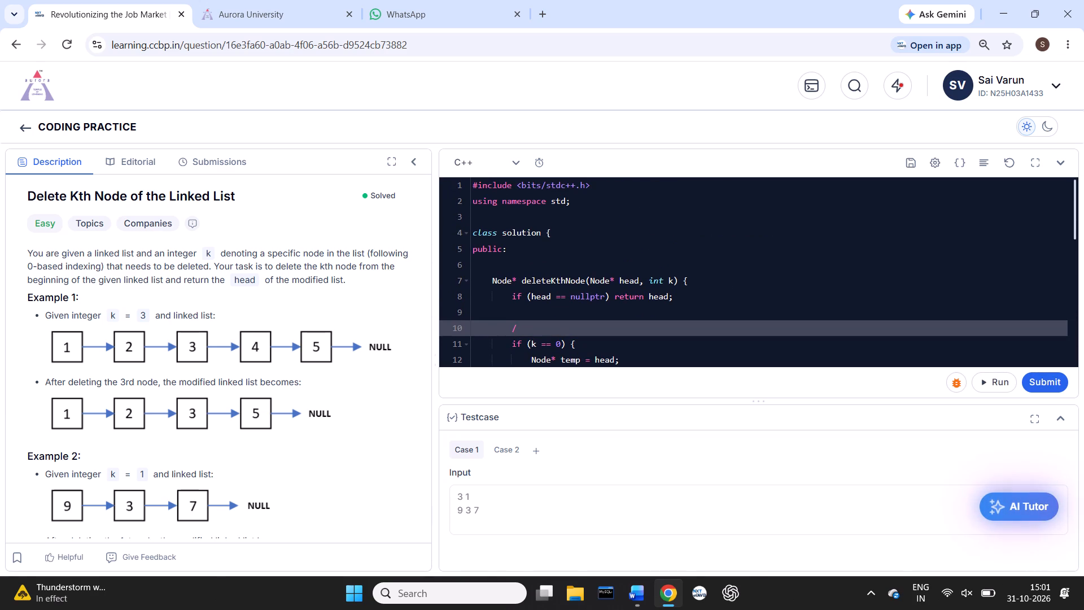
Copy the entire cleaned-up solution code and paste it below the 2.8 "Code:" label in Word.
left_click(529, 306)
key("ctrl+a")
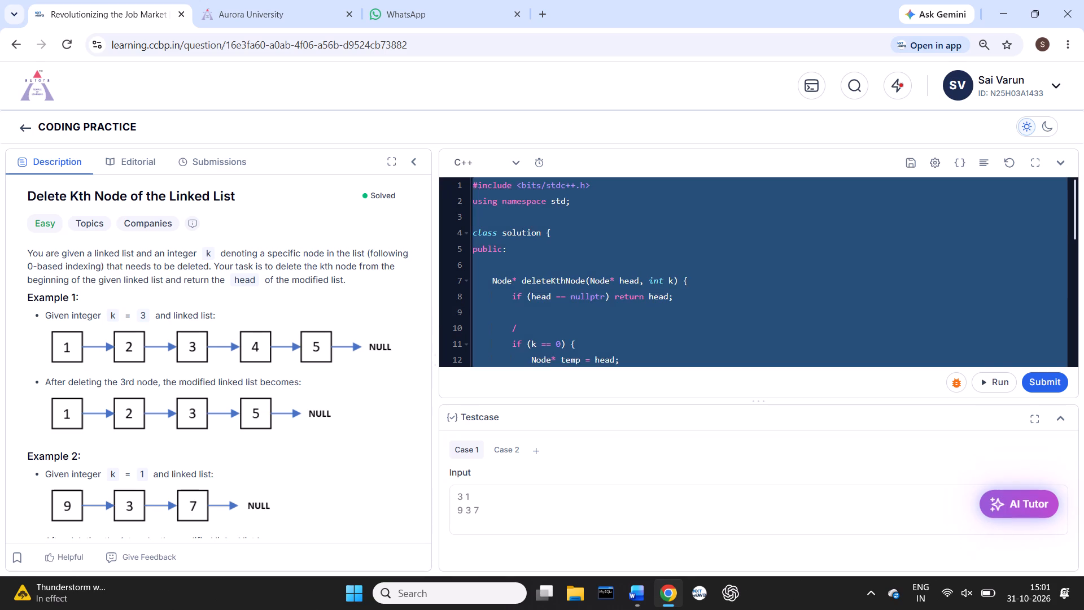
key("ctrl+c")
left_click(529, 306, "ctrl")
left_click(630, 547)
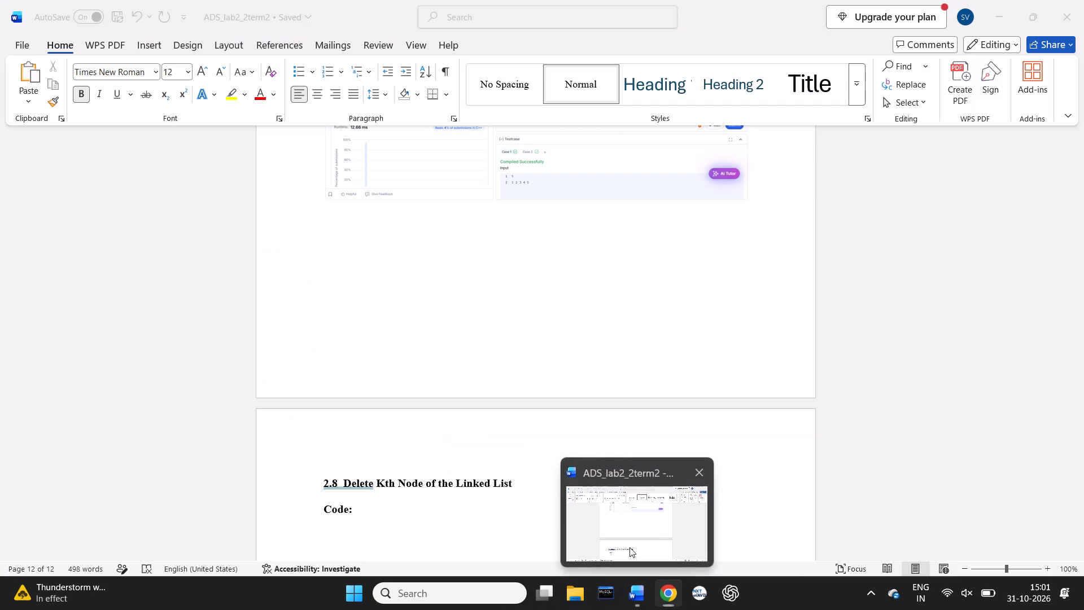
key("ctrl+v")
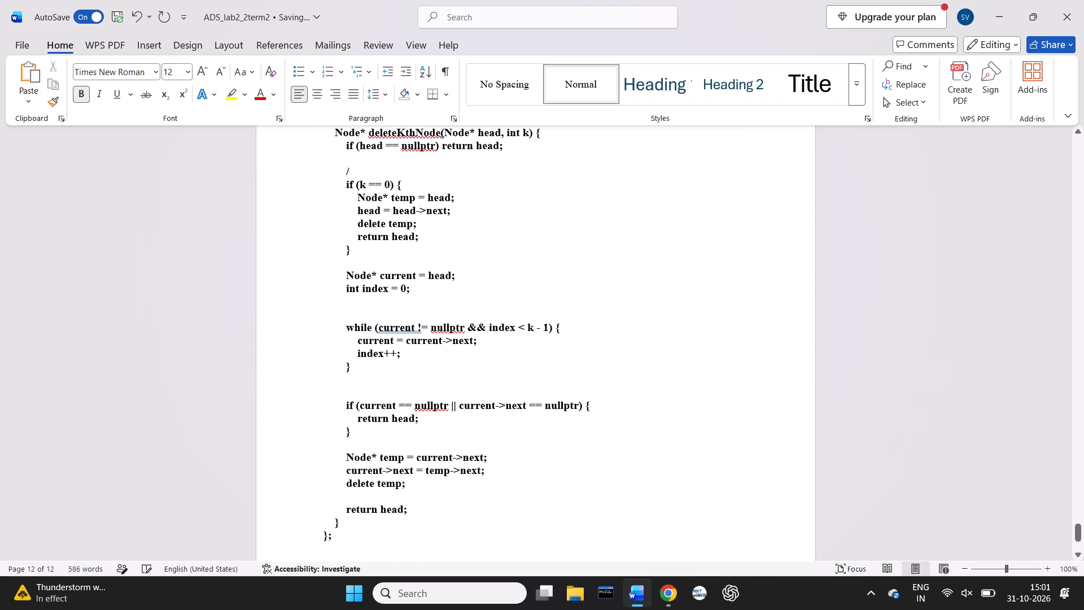
Remove the bold formatting from the whole pasted code of section 2.8, from the #include line to the closing brace.
left_click_drag(346, 537, 343, 136)
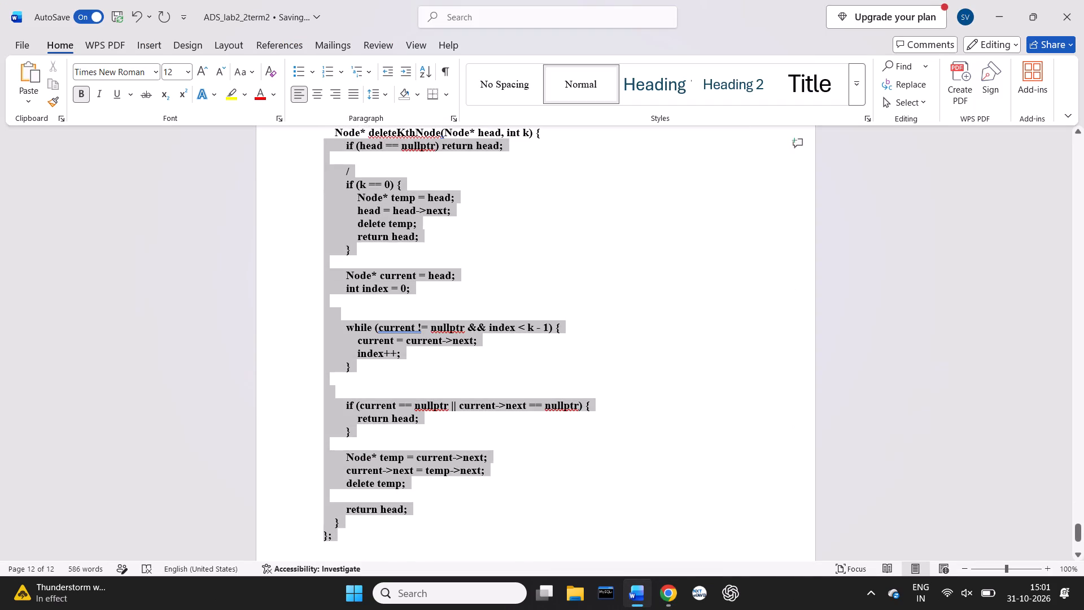
left_click_drag(343, 136, 328, 148)
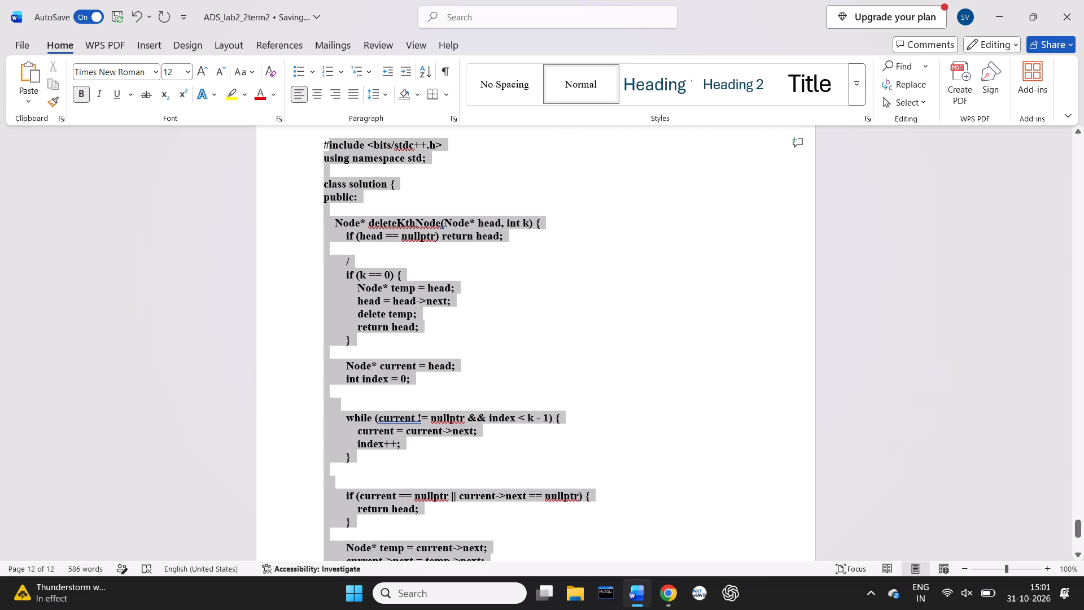
left_click_drag(328, 148, 322, 149)
left_click(332, 126)
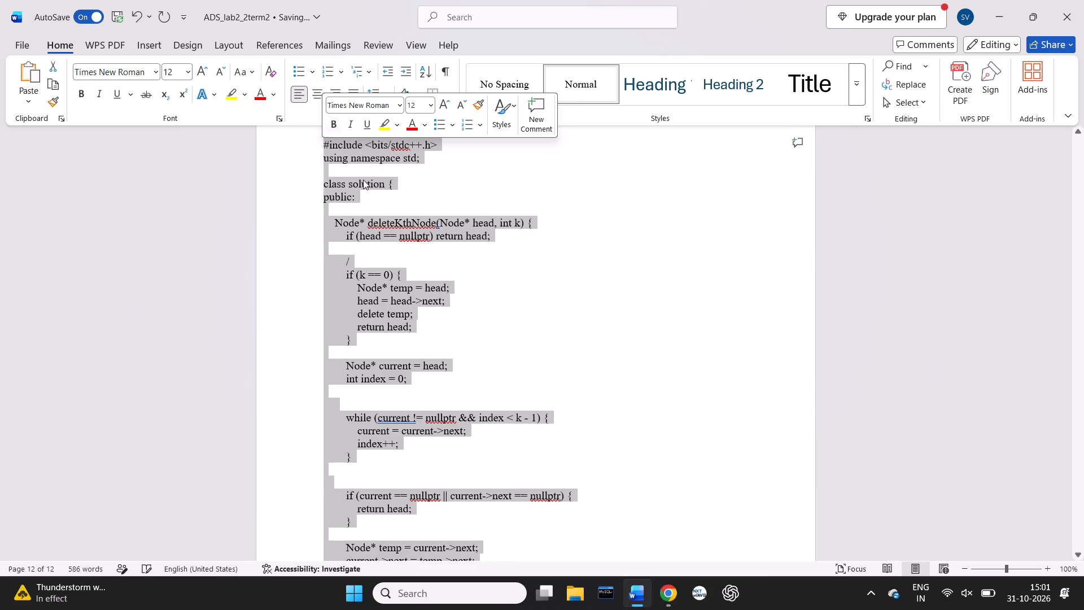
left_click(460, 303)
Add the bold label "Output:" below the section 2.8 code, separated from it by a blank line.
scroll(460, 303, "down", 2)
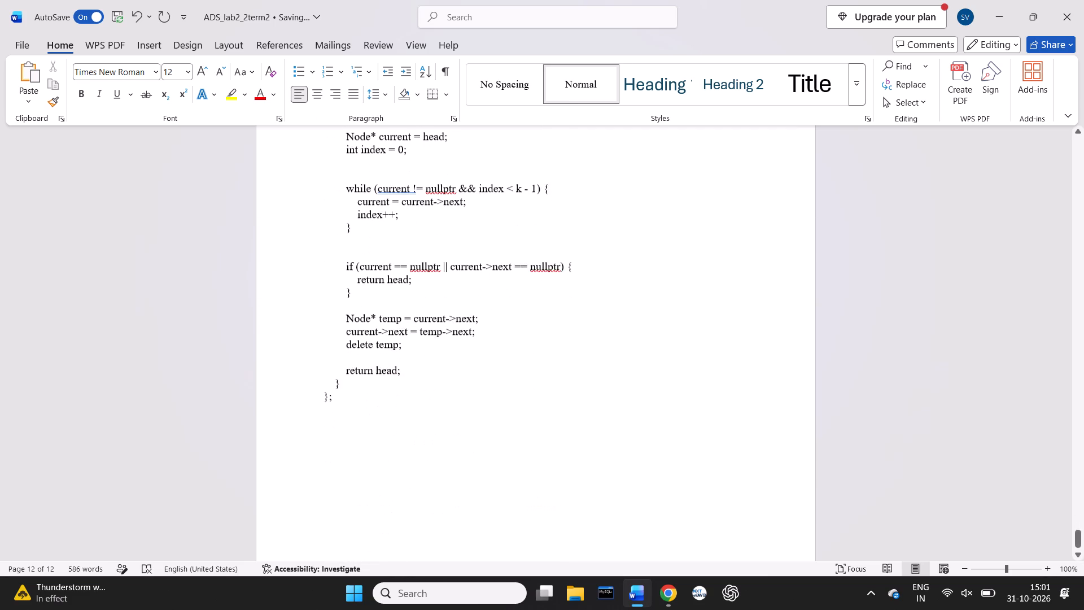
scroll(460, 303, "down", 1)
left_click(416, 440)
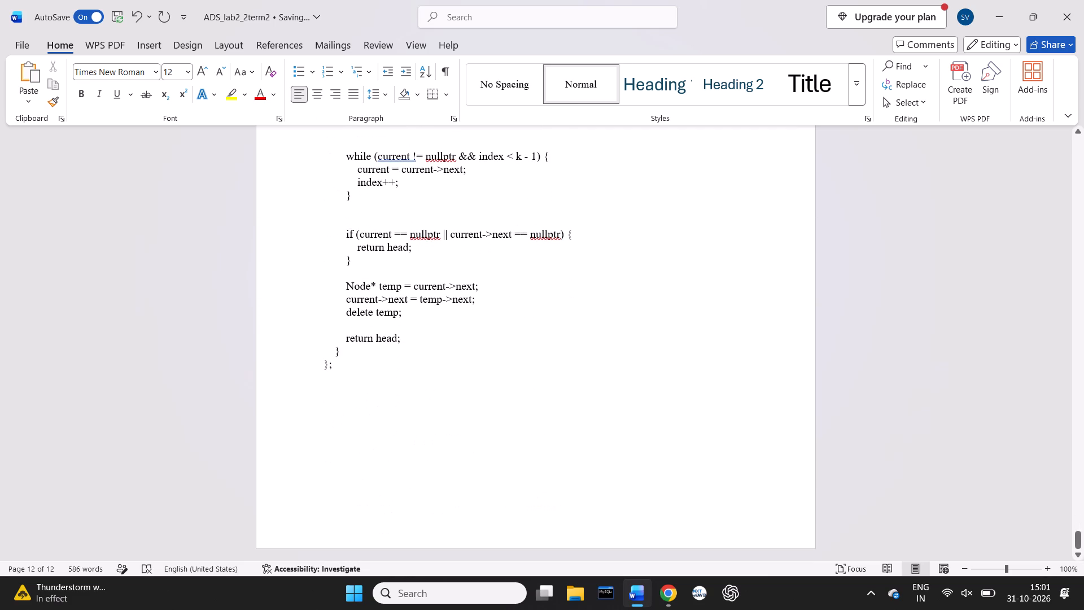
key("Down")
key("Return")
key("Return")
type("Oup")
key("BackSpace")
type("tput:")
key("Return")
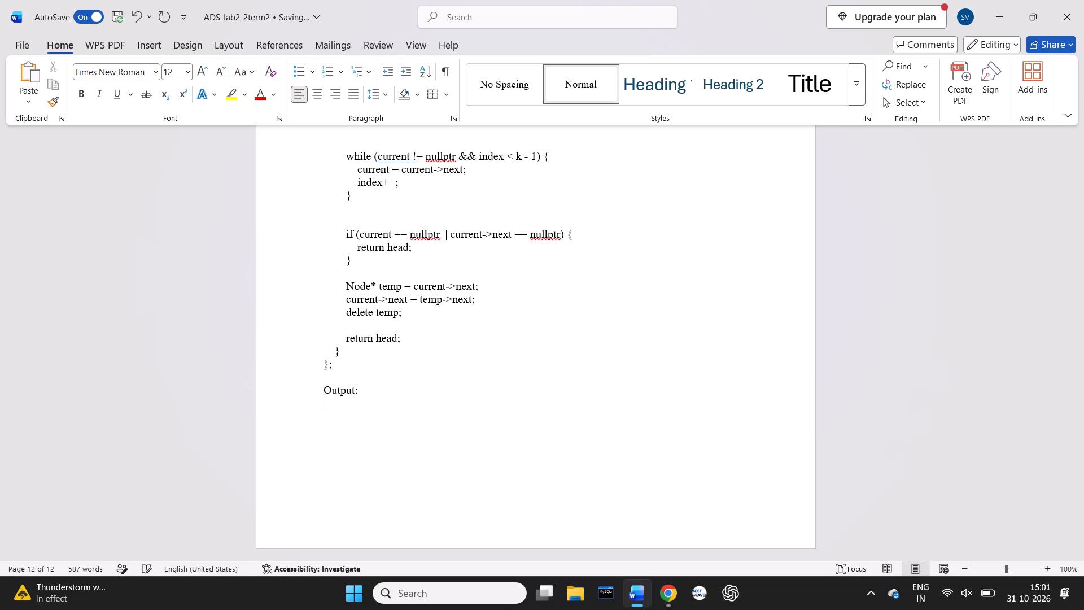
left_click_drag(354, 422, 320, 390)
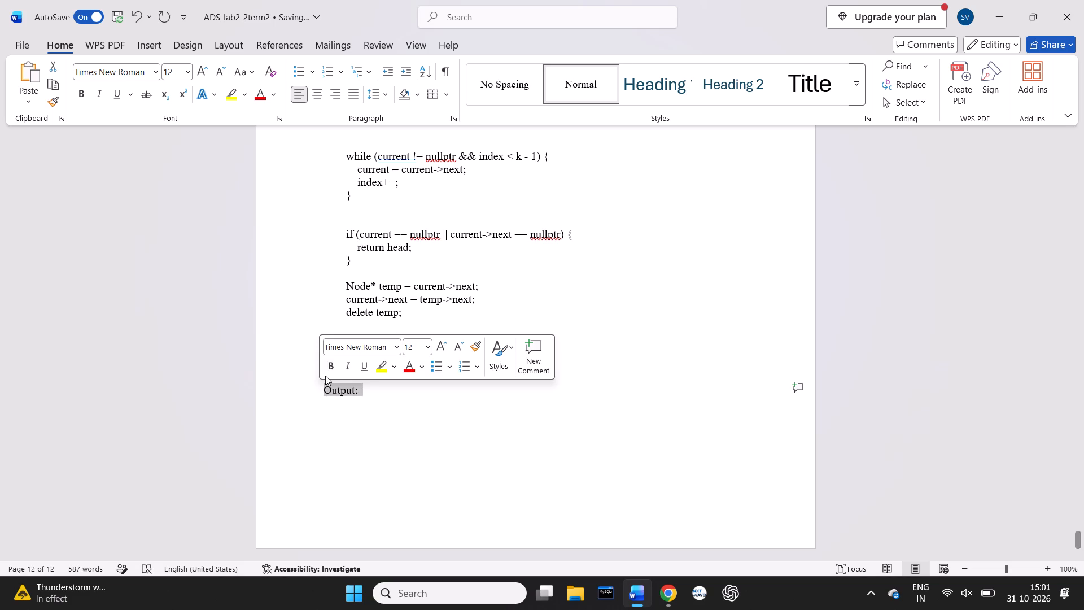
left_click(327, 371)
Insert blank lines above the section 2.8 "Output:" label until it starts at the top of a new page.
left_click(323, 388)
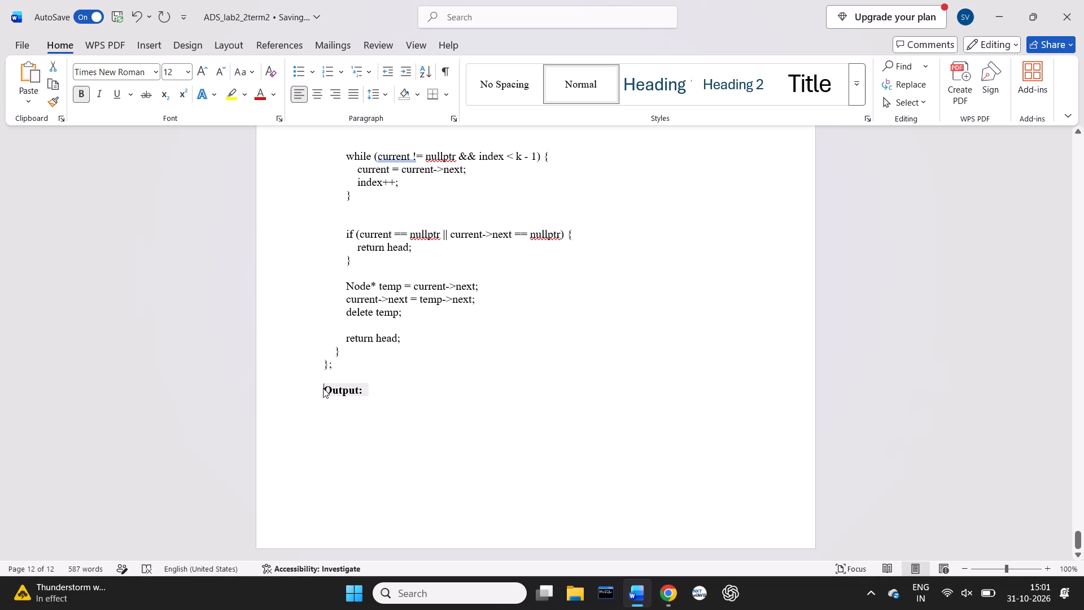
key("Return")
key("Return")
key("Return")
key("Return")
key("Return")
key("Return")
key("Return")
key("Return")
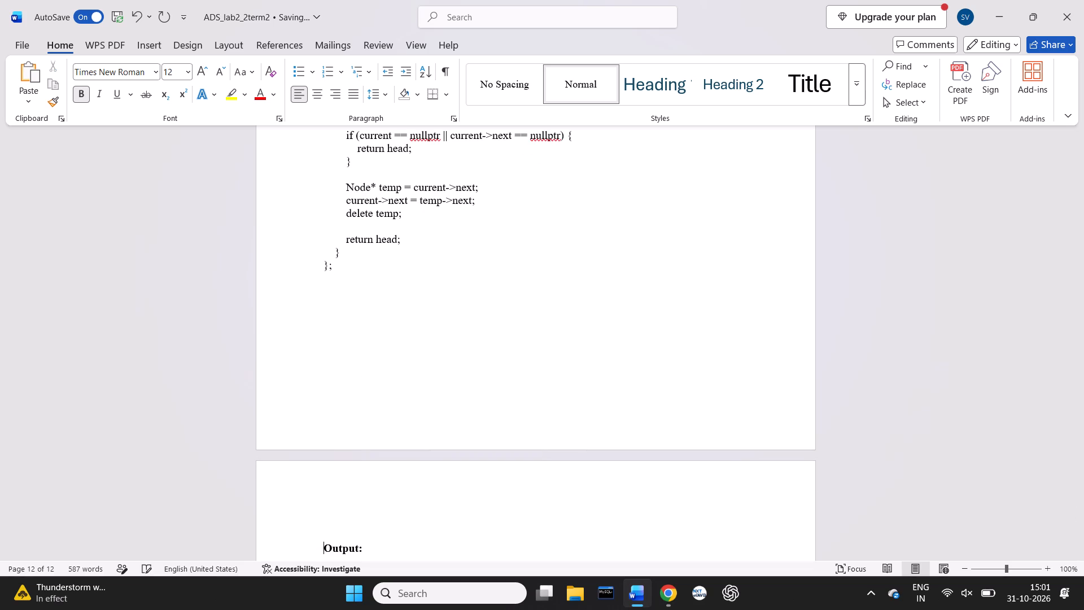
key("BackSpace")
key("BackSpace")
key("Return")
Add a blank line directly after the section 2.8 "Output:" label.
key("Right")
key("Right")
key("Right")
key("Right")
key("Right")
key("Right")
key("Right")
key("Right")
key("Return")
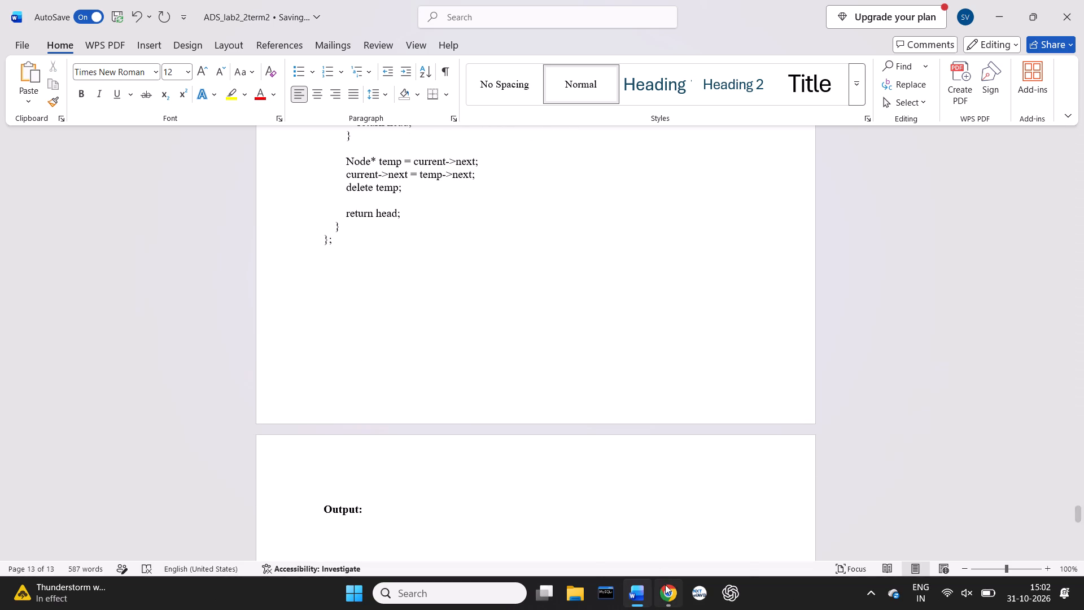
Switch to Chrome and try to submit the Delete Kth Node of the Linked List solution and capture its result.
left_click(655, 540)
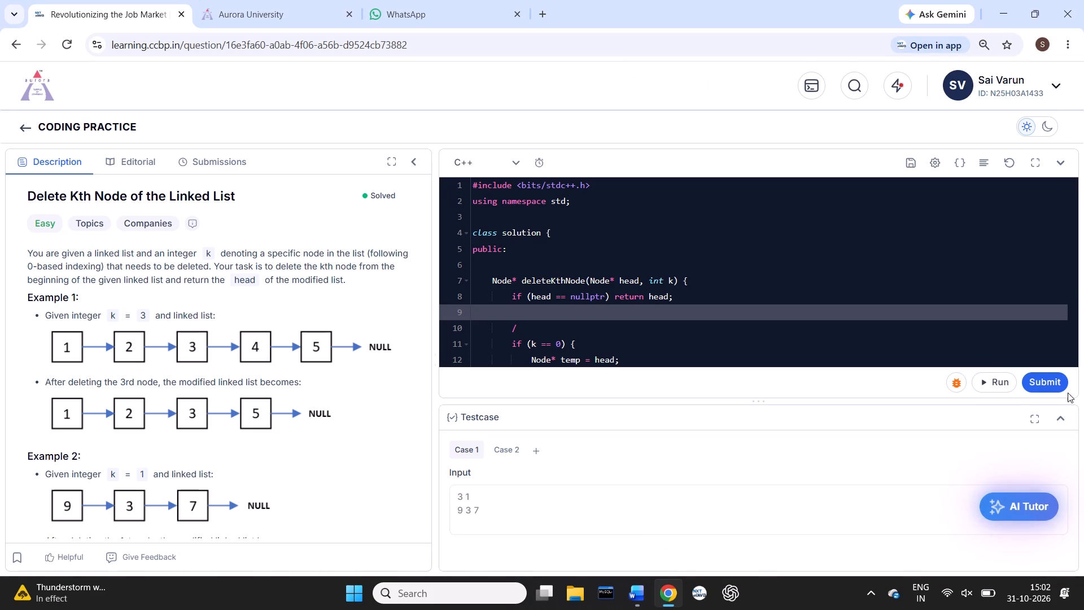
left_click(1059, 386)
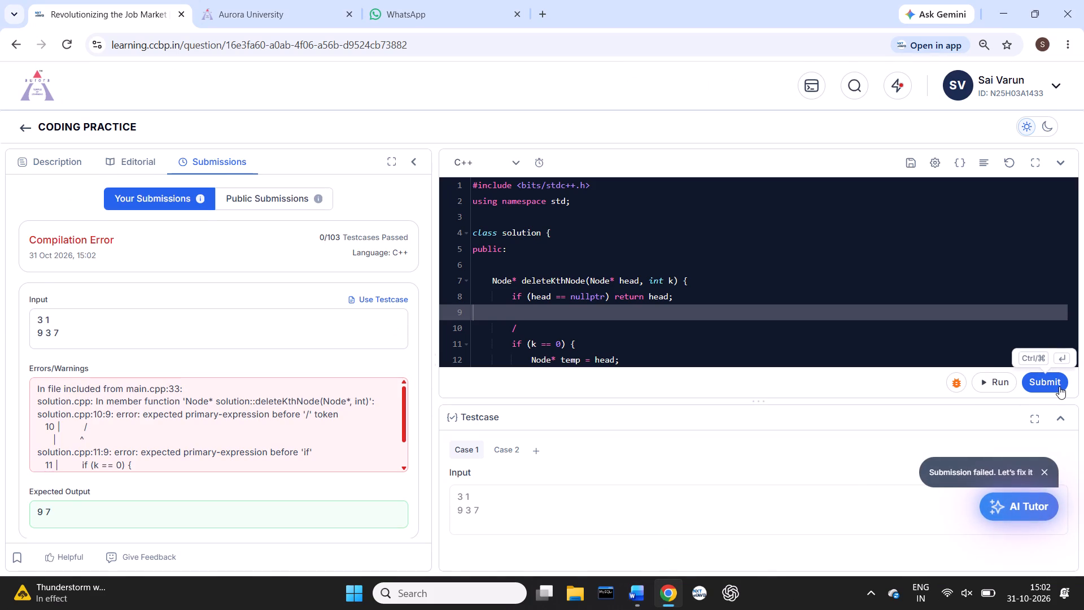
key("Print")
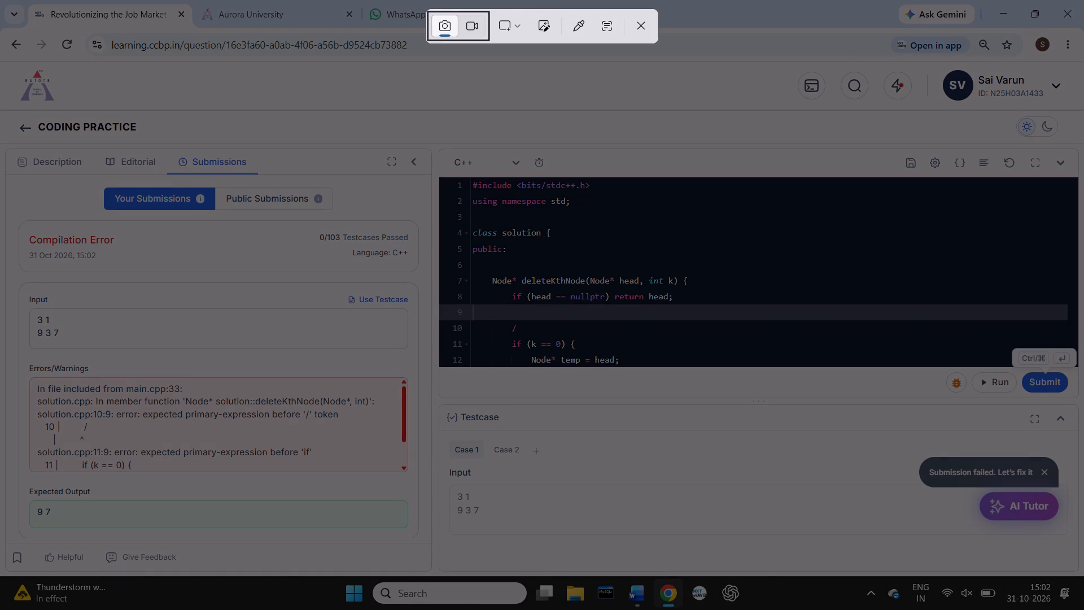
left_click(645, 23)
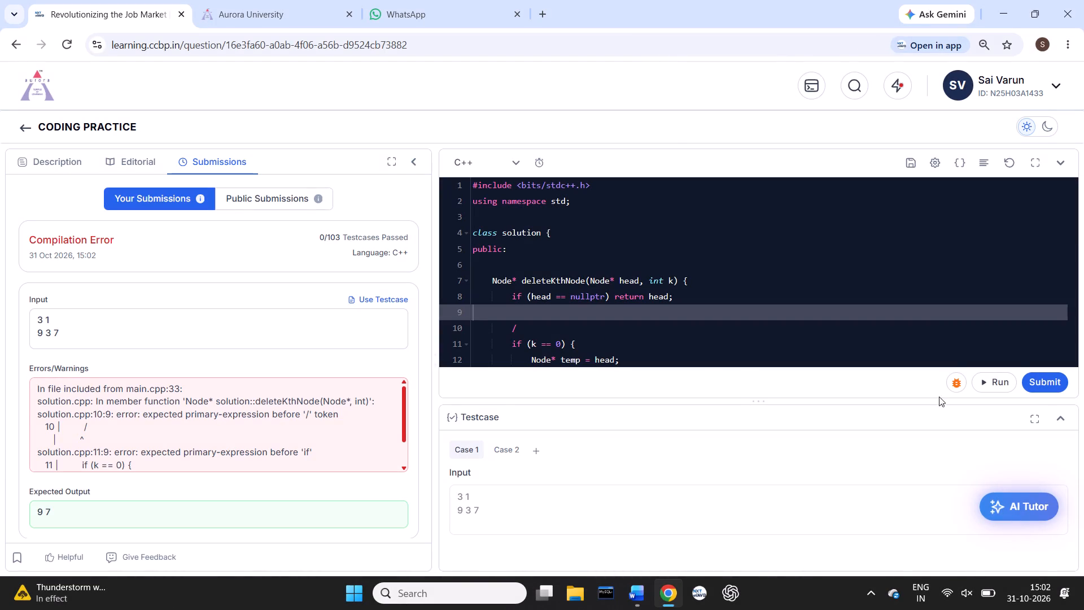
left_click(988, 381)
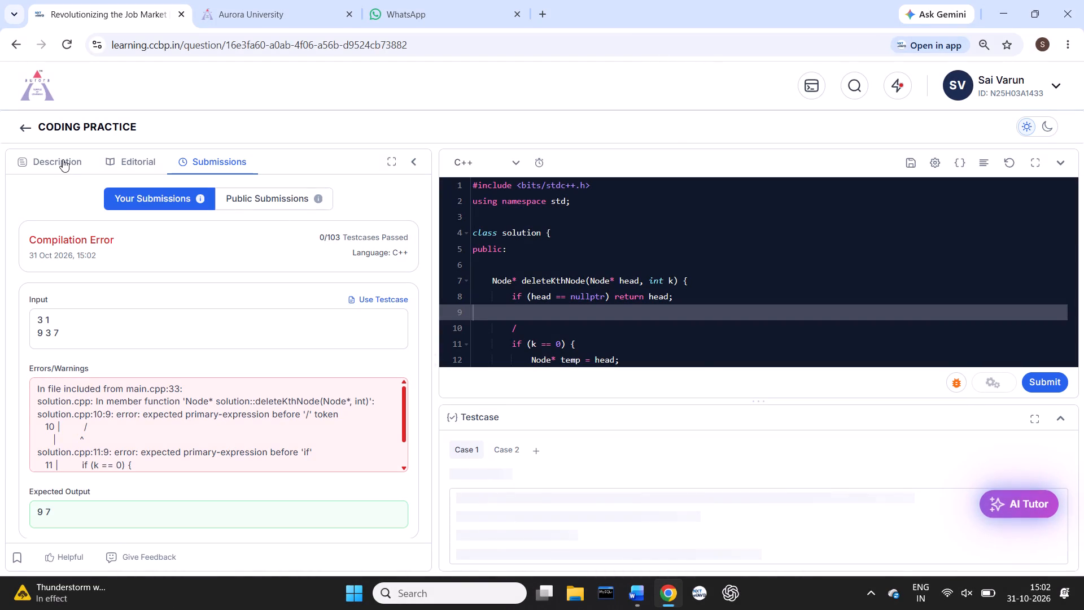
Remove the stray "/" on line 10 of the Delete Kth Node solution, run its test cases and submit it.
left_click(58, 161)
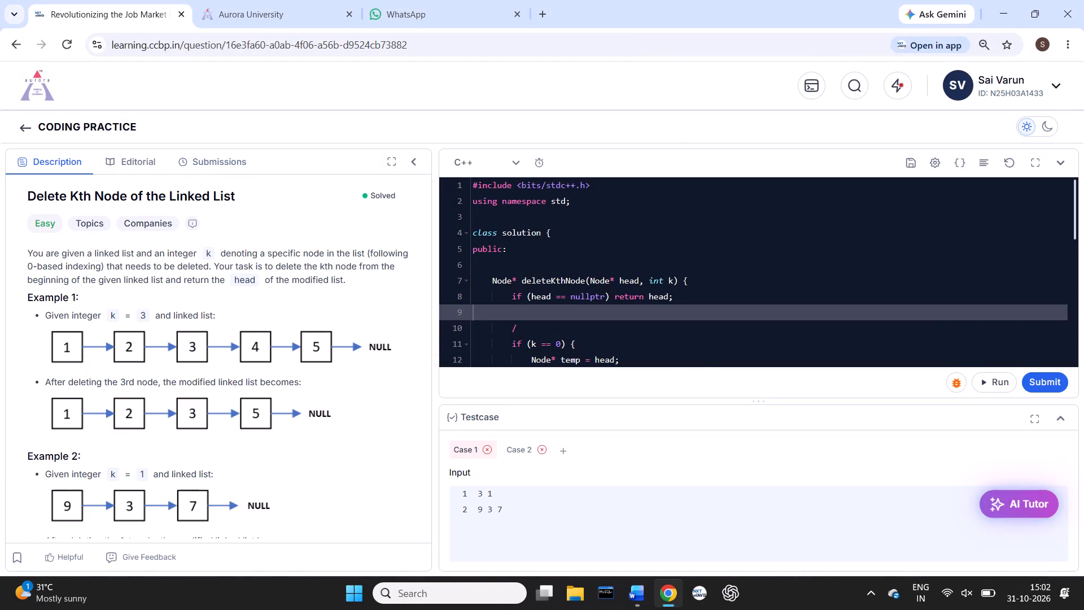
left_click_drag(539, 335, 515, 334)
key("BackSpace")
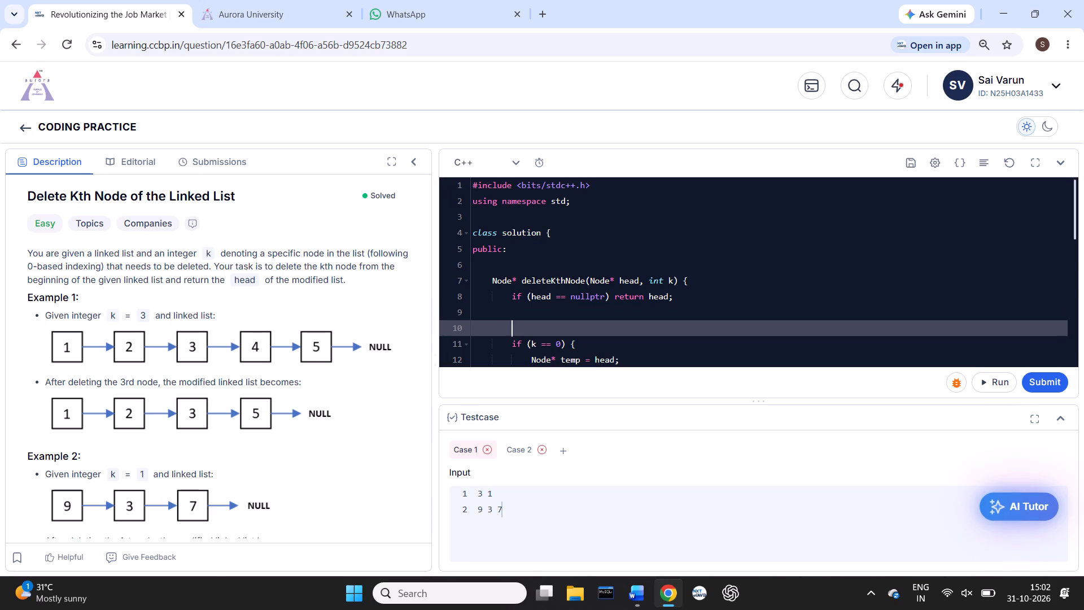
left_click(985, 389)
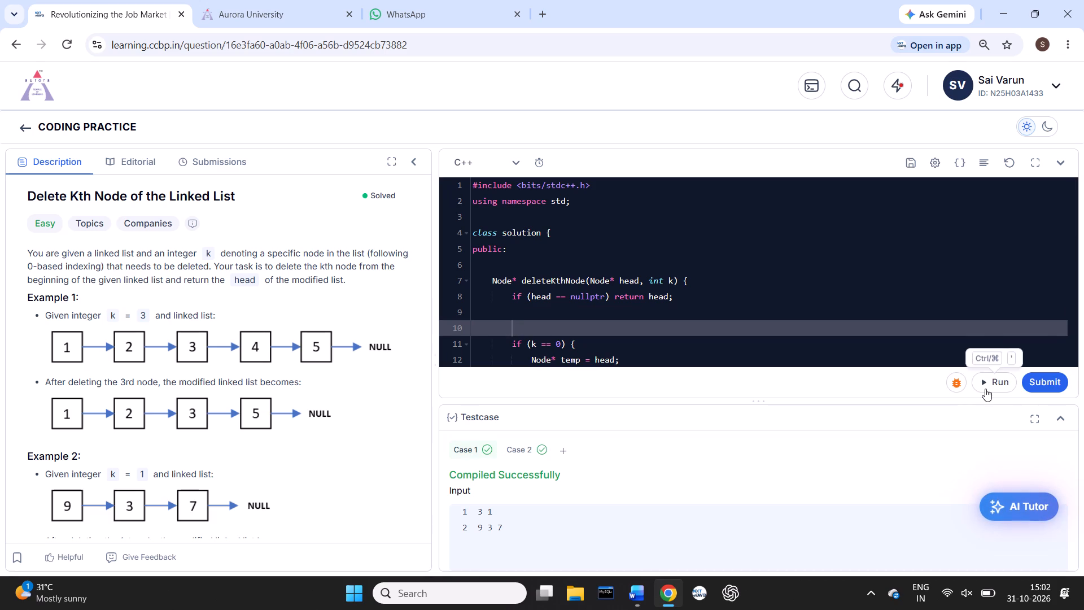
left_click(1058, 372)
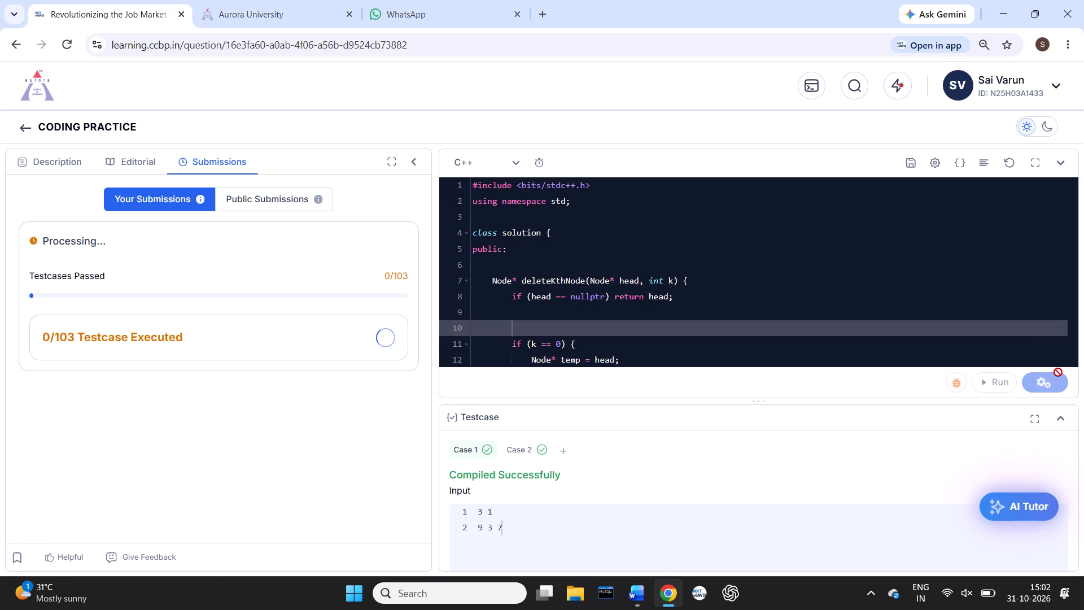
Capture the Delete Kth Node submission page and paste the screenshot in Word below the section 2.8 "Output:" label.
key("Print")
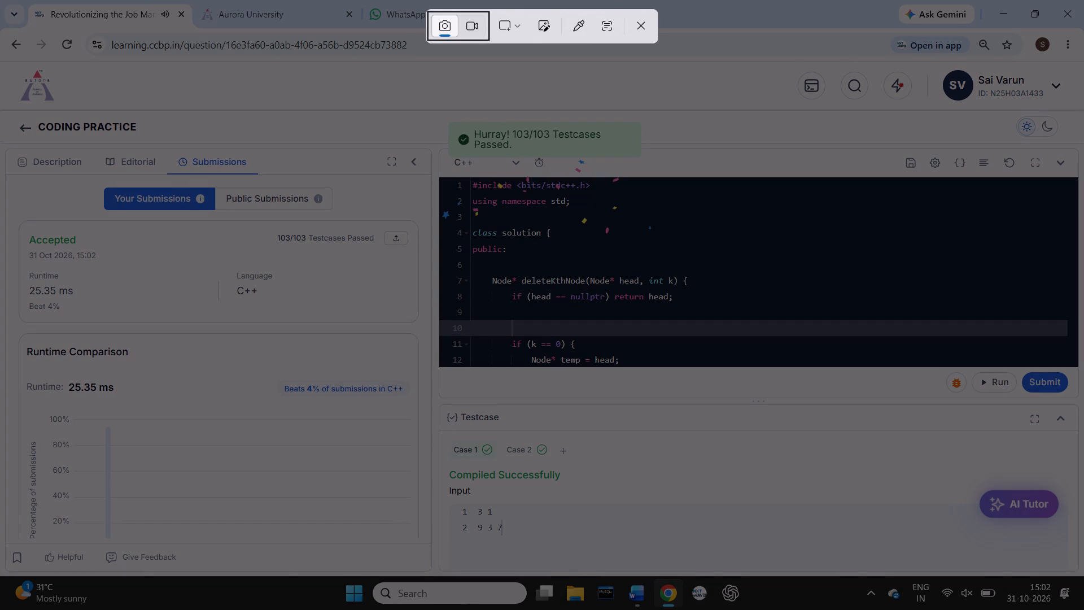
left_click_drag(0, 60, 1083, 575)
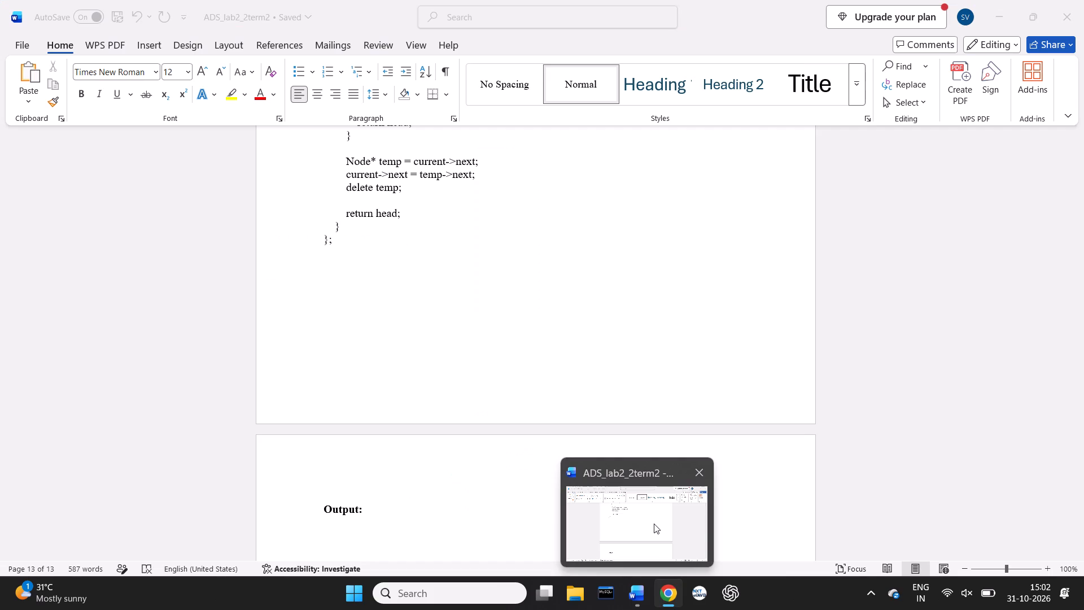
left_click(654, 524)
key("ctrl+v")
Insert blank lines below the section 2.8 output screenshot until the text position moves onto a new page.
scroll(654, 524, "down", 1)
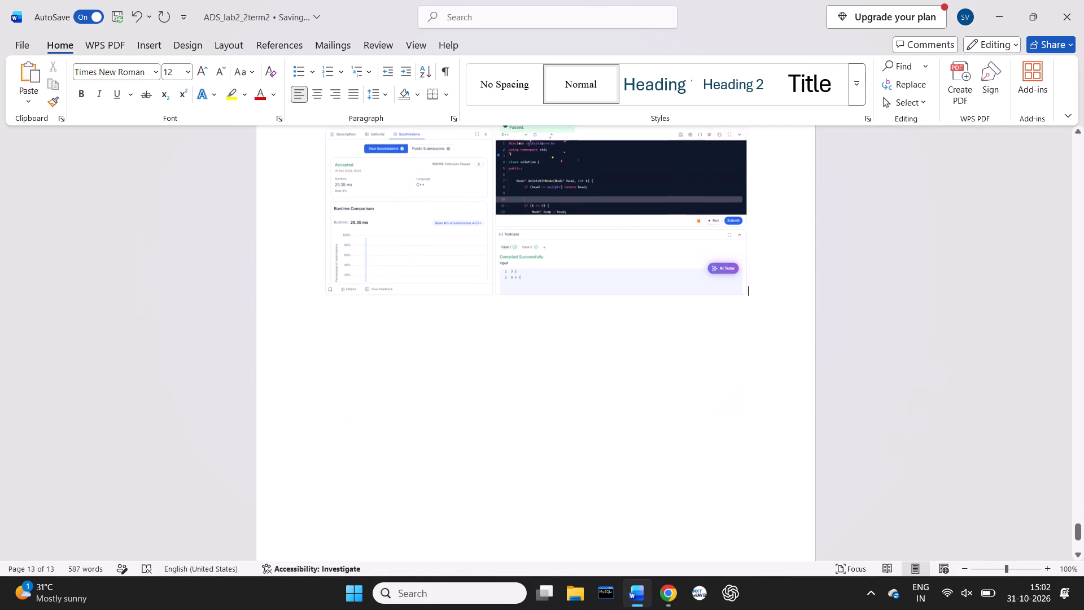
scroll(654, 524, "up", 3)
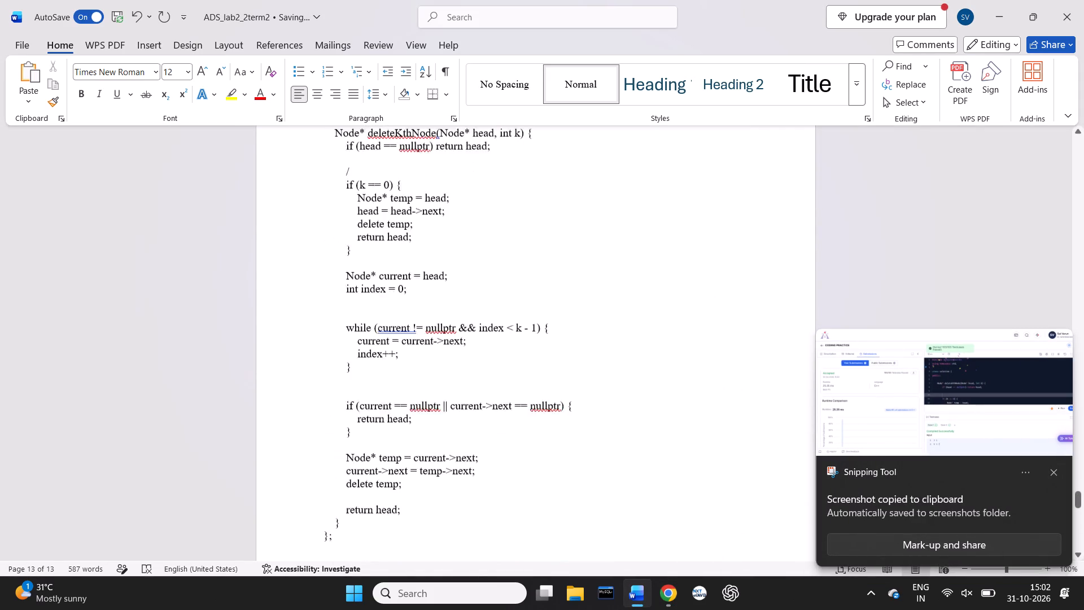
scroll(654, 524, "up", 1)
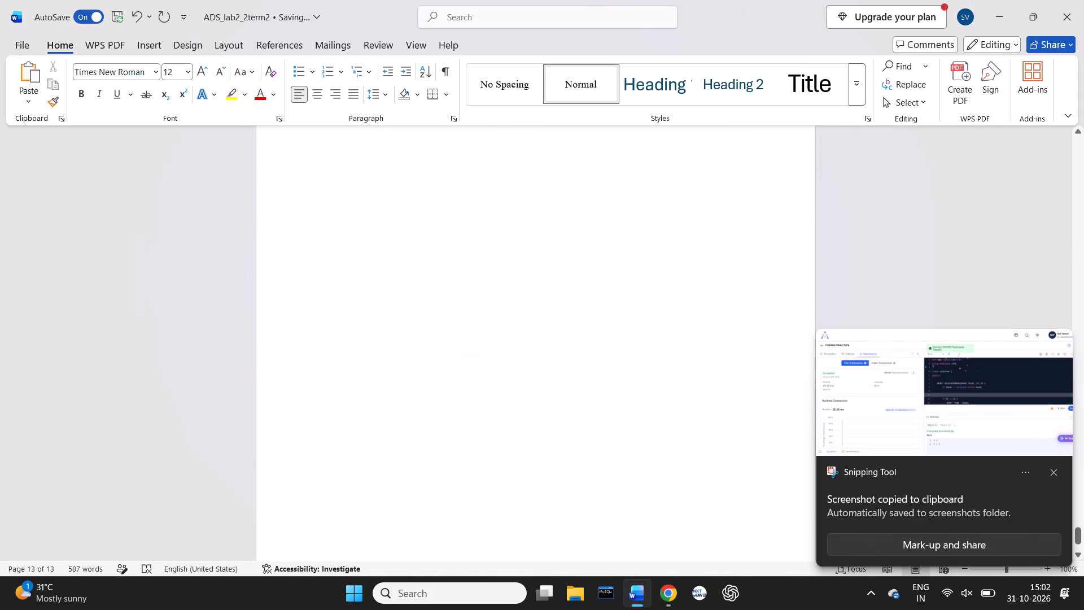
scroll(654, 524, "up", 1)
key("Return")
key("Return")
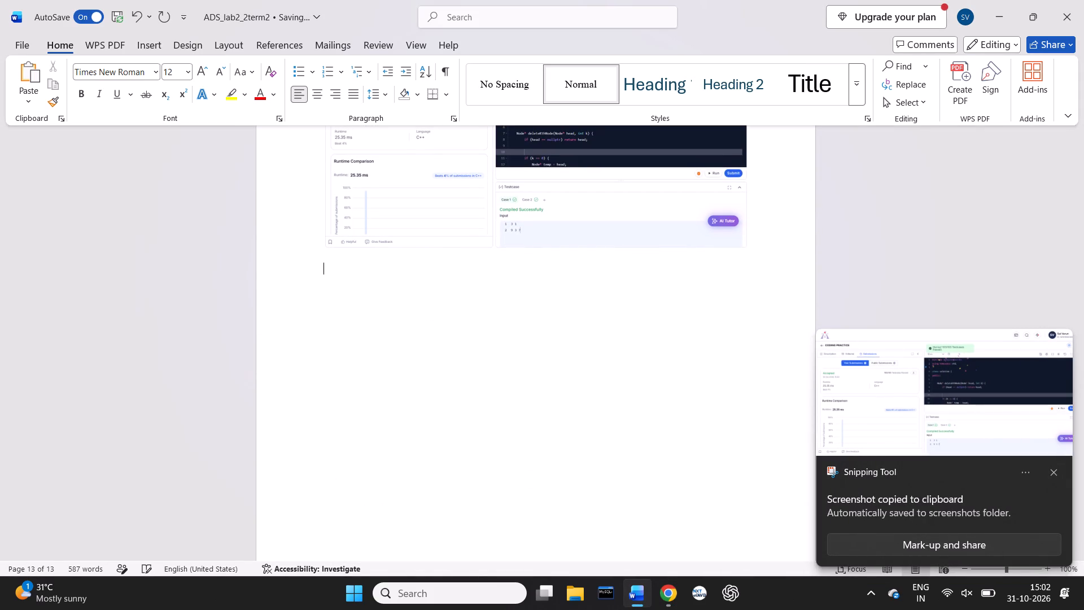
key("Return")
key("Return")
key("Return")
key("Return")
key("Return")
key("Return")
key("Return")
key("Return")
key("Return")
key("Return")
key("Return")
key("Return")
key("Return")
key("Return")
key("Return")
key("Return")
key("Return")
key("Return")
key("Return")
key("Return")
key("Return")
key("Return")
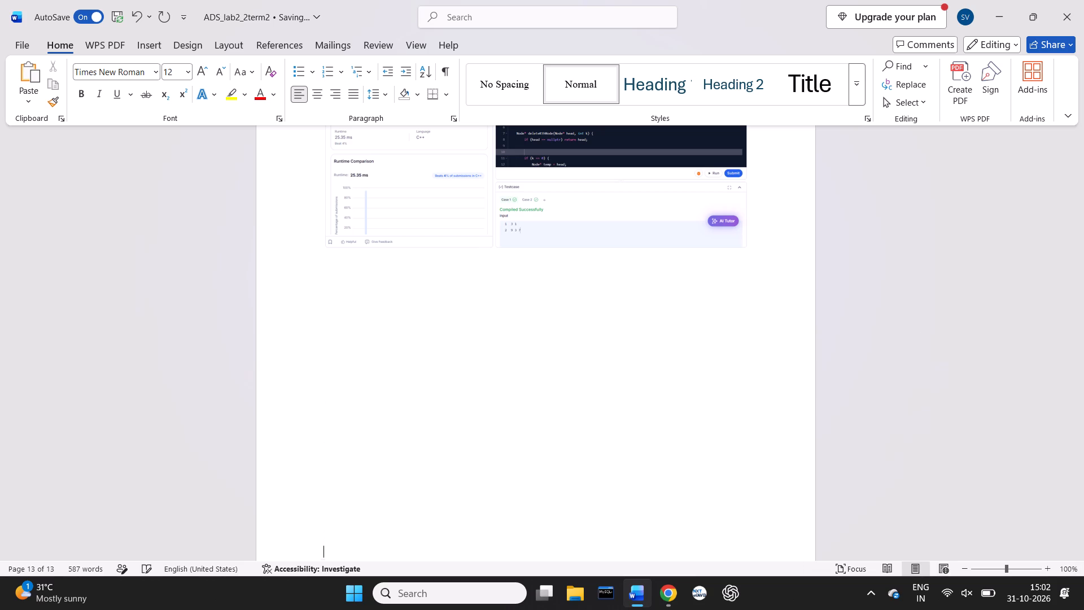
key("Return")
key("Return")
key("Return")
key("Return")
key("Return")
key("Return")
key("Return")
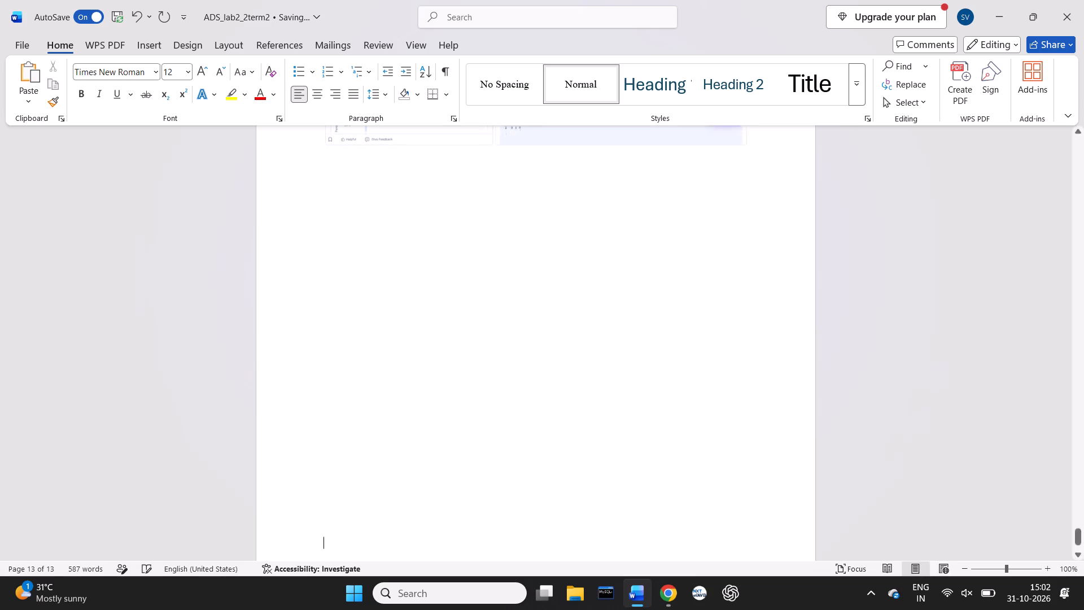
key("Return")
key("Return")
key("Return")
Add the bold section number "2.9" followed by spaces at the top of the new page.
type("2.9")
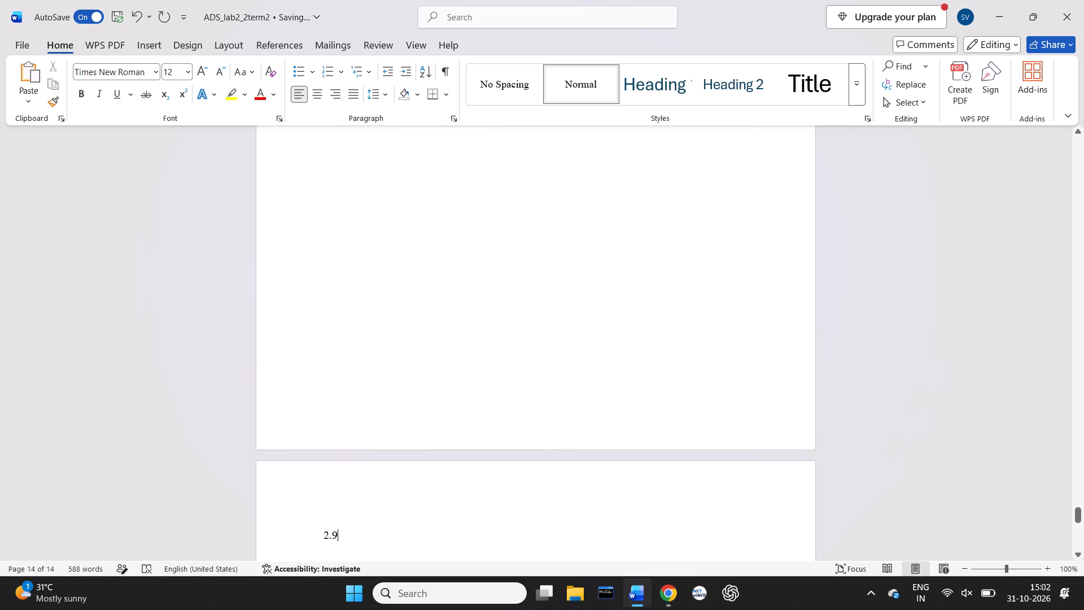
left_click_drag(318, 533, 345, 537)
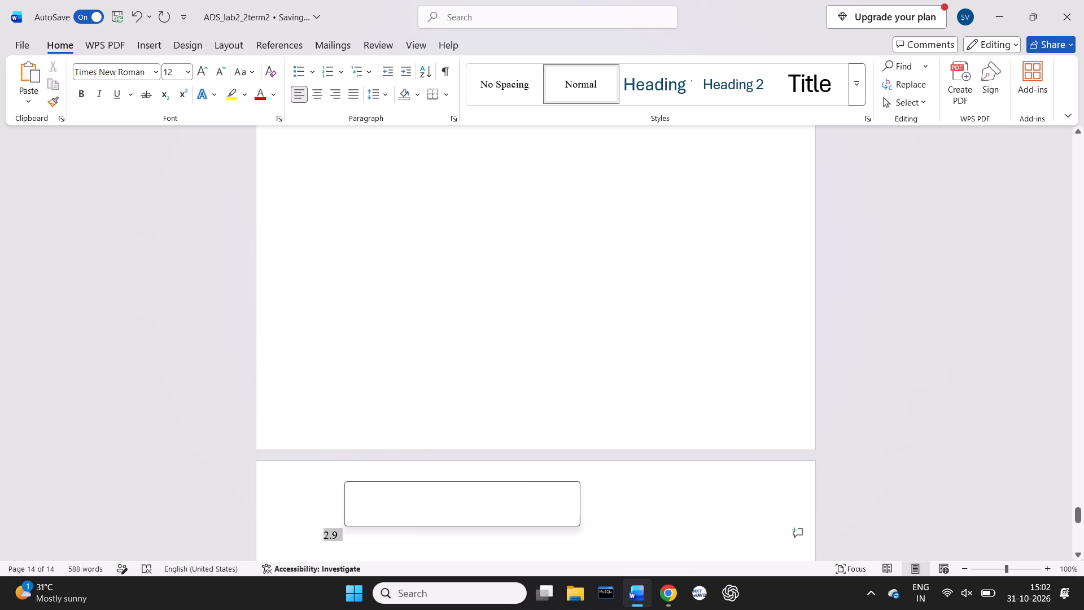
left_click(348, 512)
key("space")
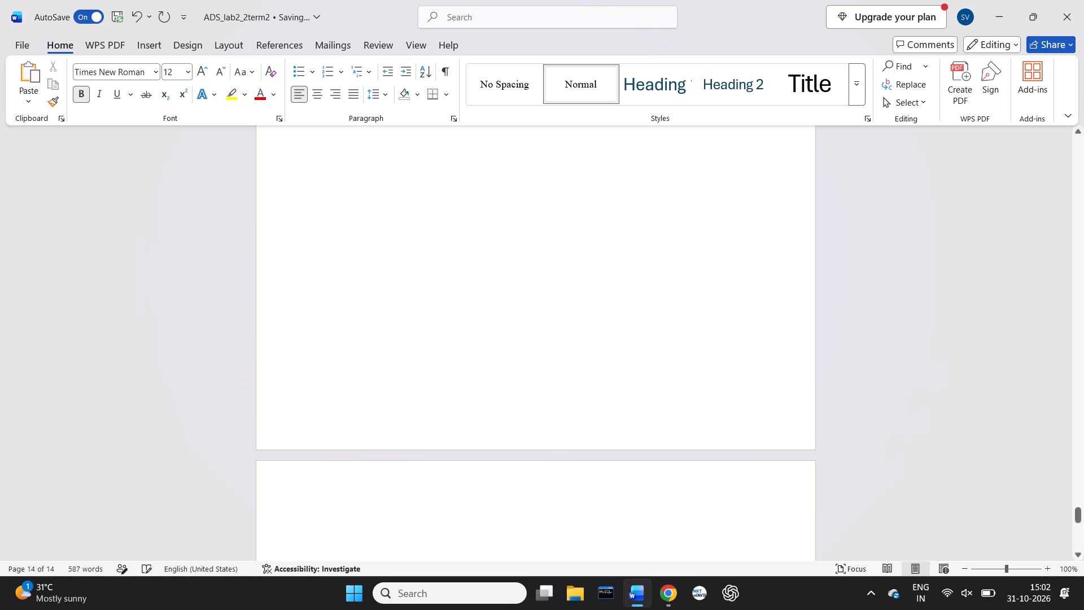
key("ctrl+z")
left_click_drag(347, 568, 353, 555)
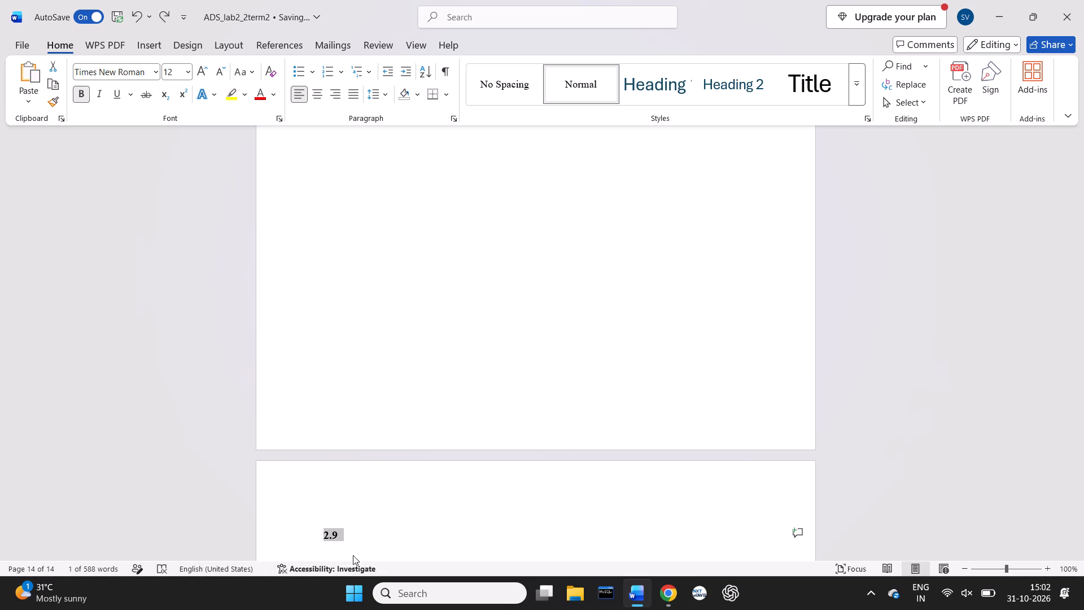
left_click_drag(353, 555, 358, 540)
left_click(358, 540)
key("space")
key("space")
key("space")
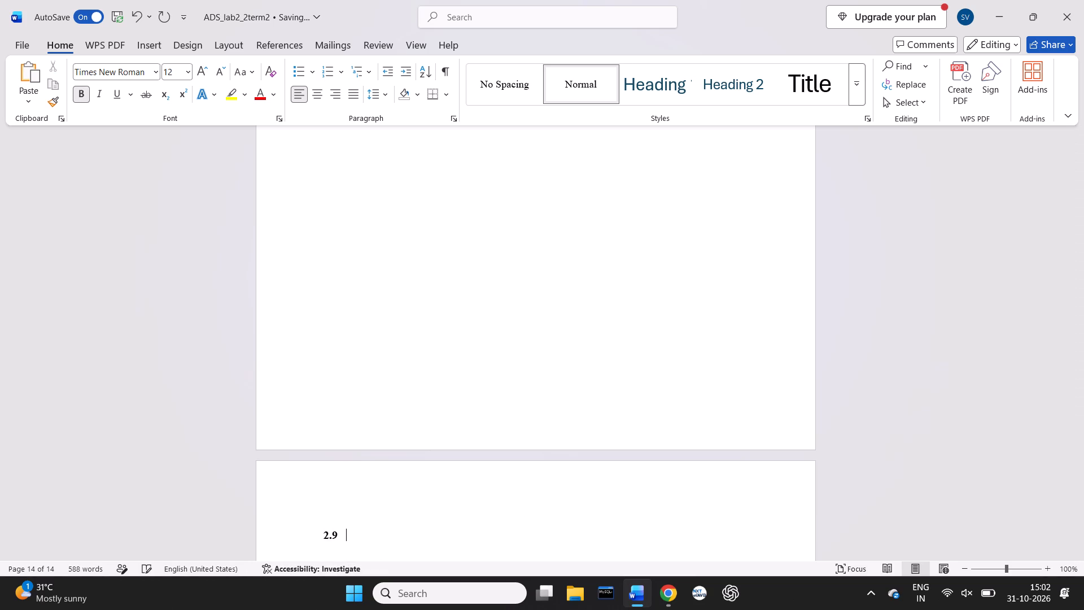
Copy the title "Convert Array To Doubly Linked List" from the Introduction to Doubly Linked List coding practice in Chrome into Word's 2.9 heading.
left_click(671, 531)
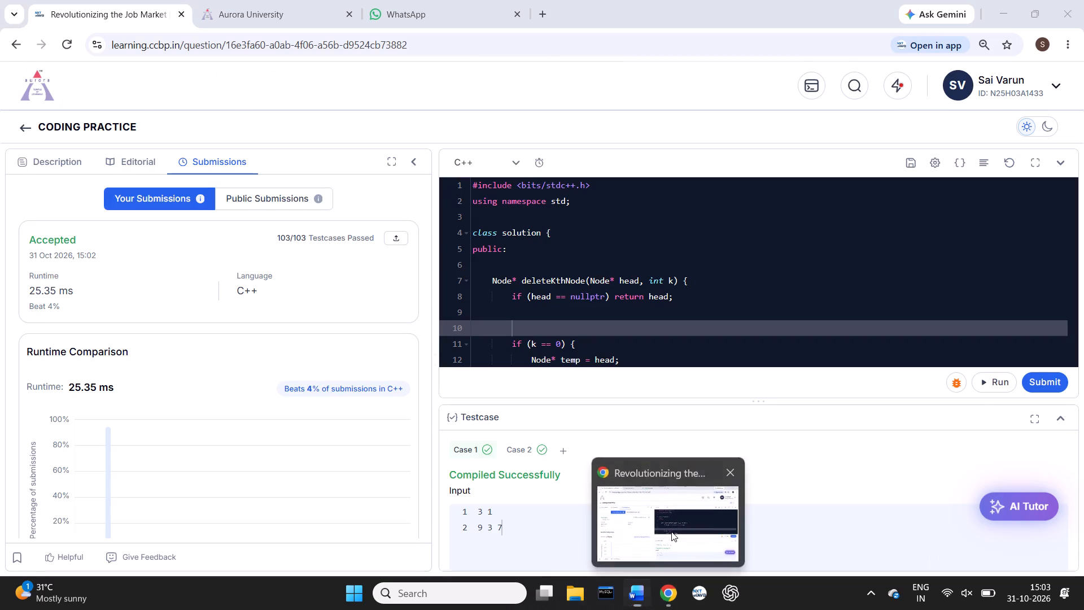
left_click(23, 127)
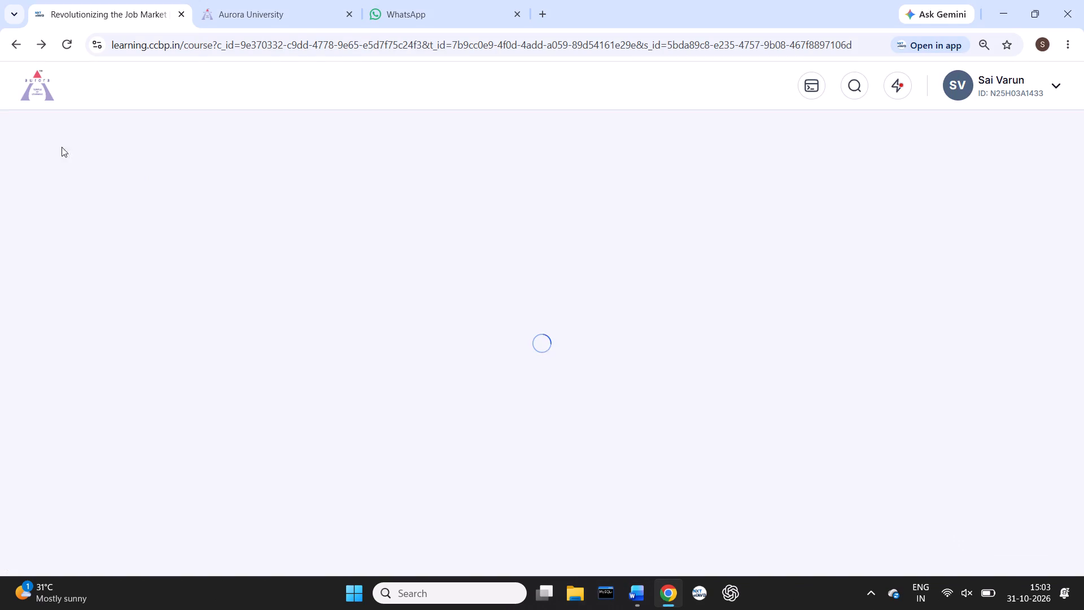
scroll(343, 276, "down", 4)
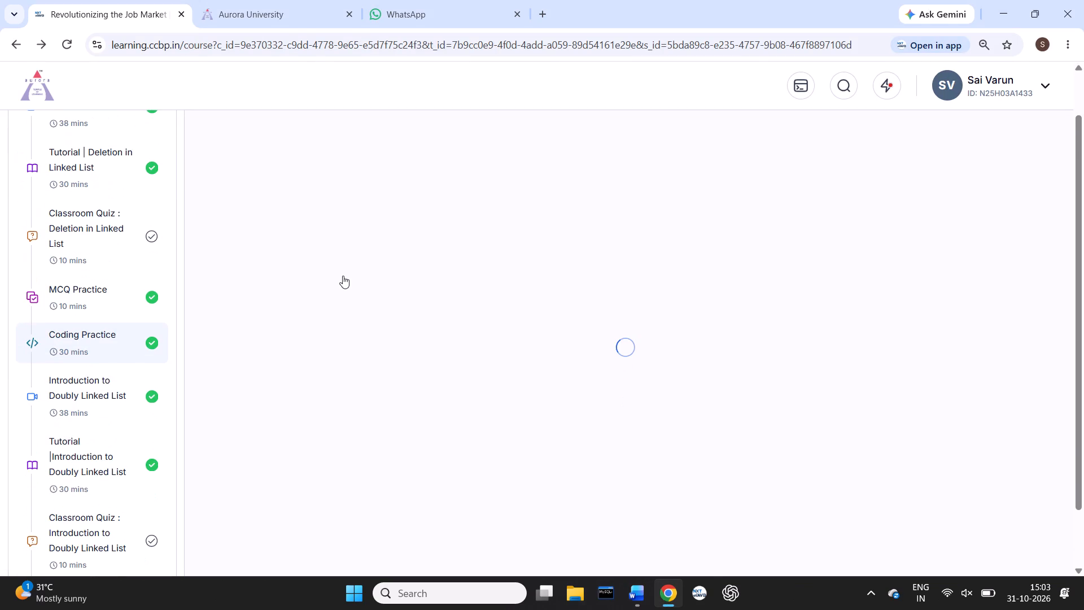
scroll(343, 276, "down", 1)
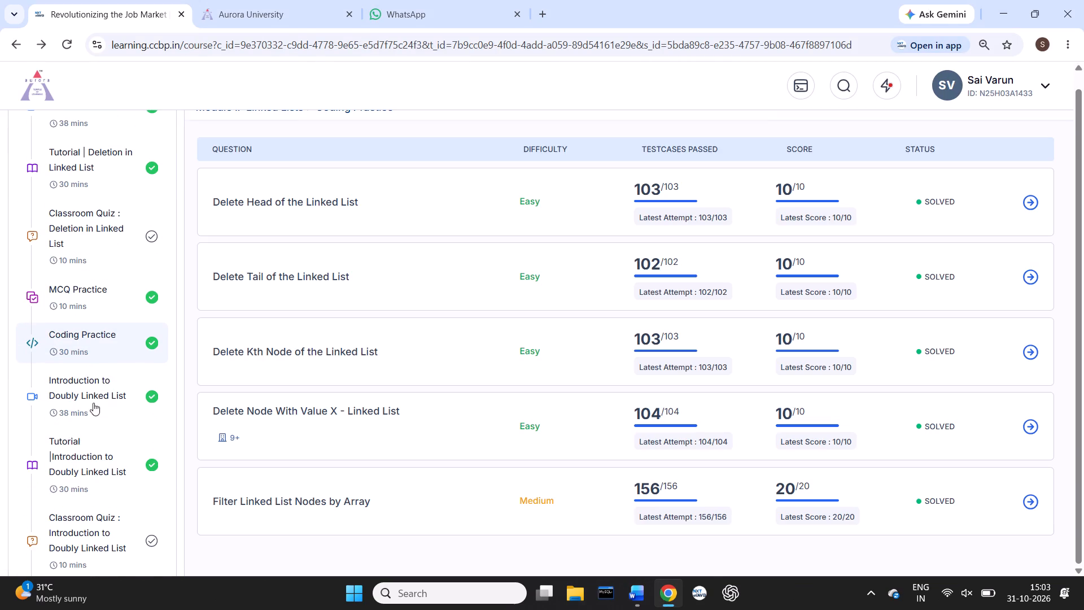
scroll(89, 398, "down", 4)
left_click(83, 430)
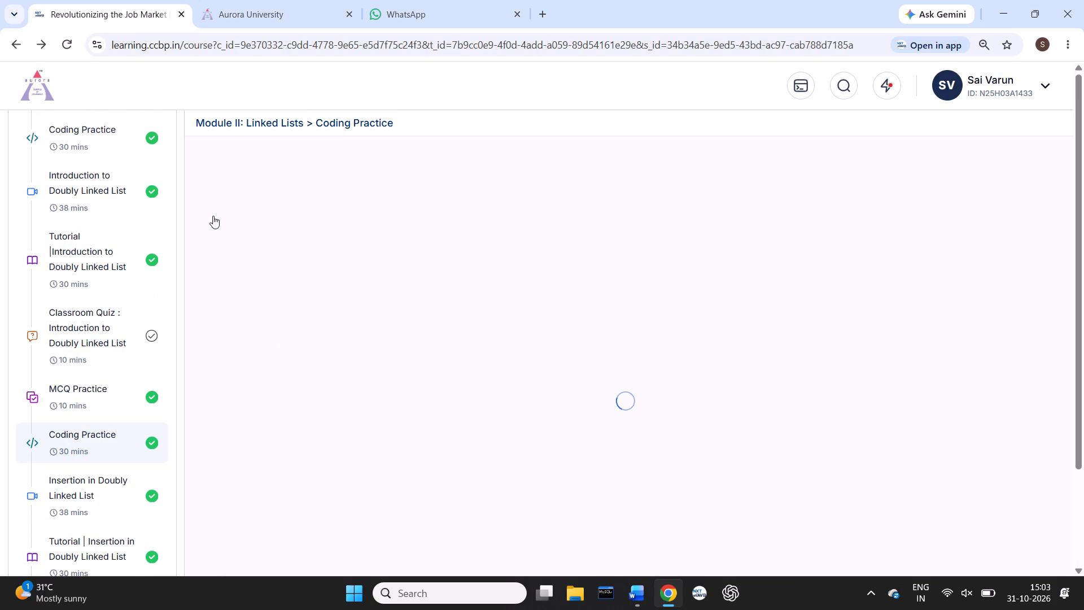
left_click_drag(212, 216, 421, 229)
key("ctrl+c")
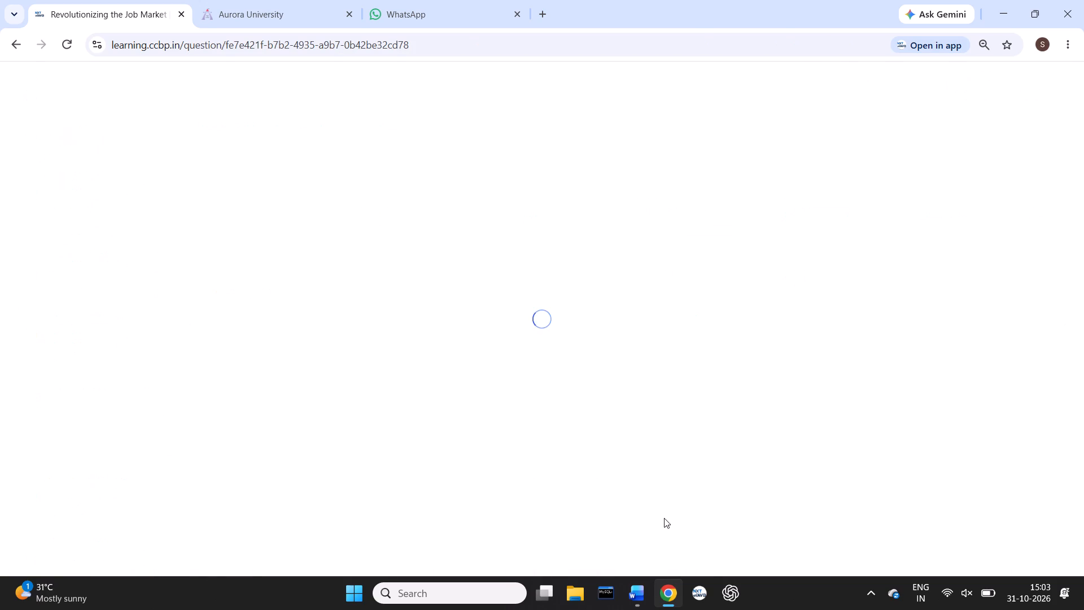
left_click(645, 530)
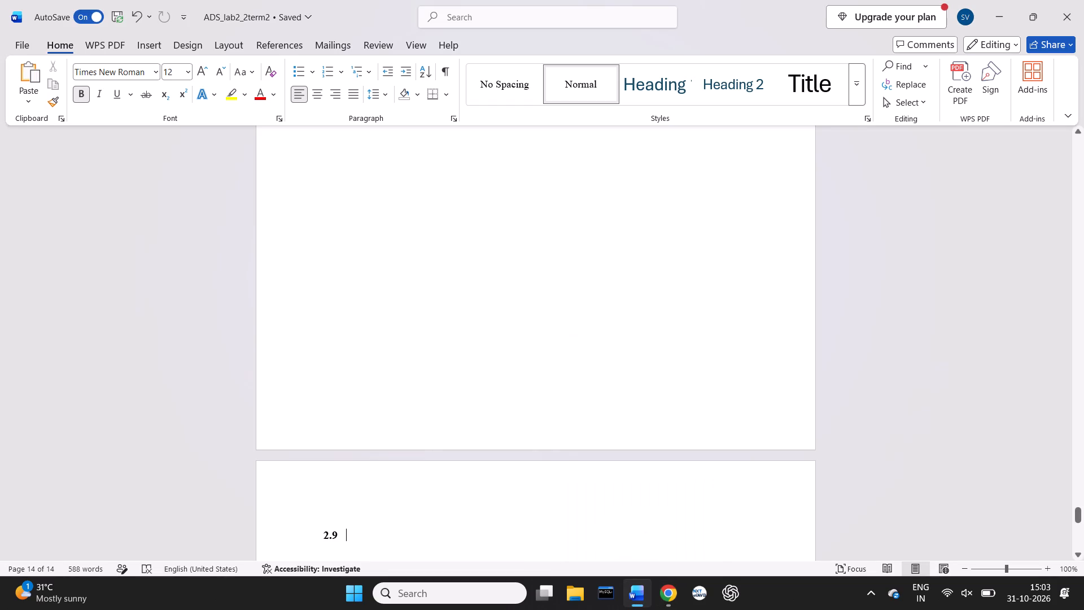
key("ctrl+v")
Add the label "Code:" below the 2.9 heading, with a blank line before and after it.
key("Return")
key("Return")
type("Code:")
key("Return")
key("Return")
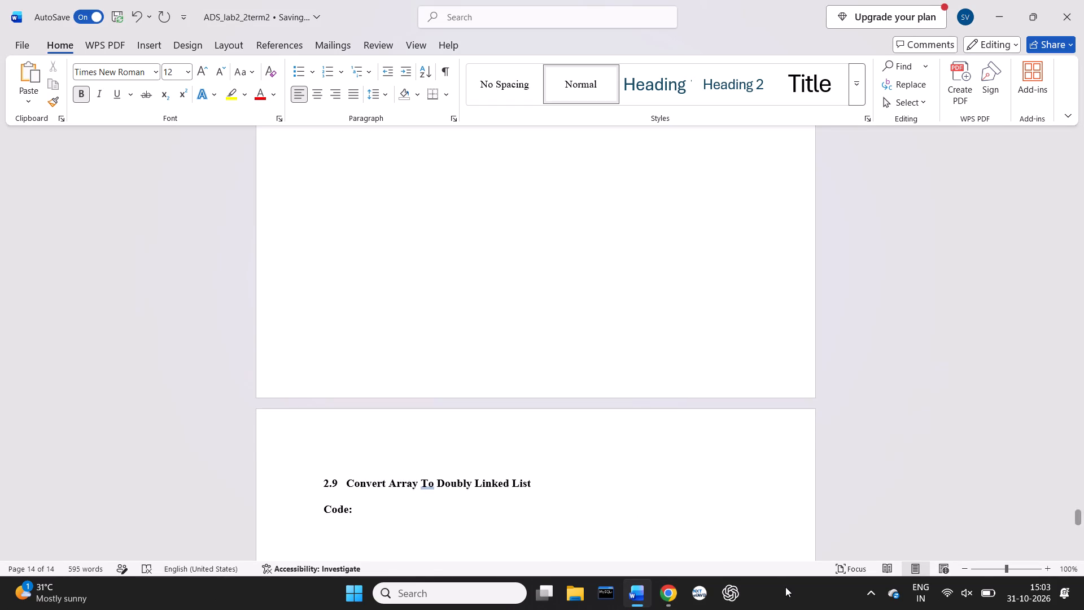
In Chrome, delete the commented-out Node class block and its leftover blank line from the Convert Array To Doubly Linked List solution.
left_click(667, 554)
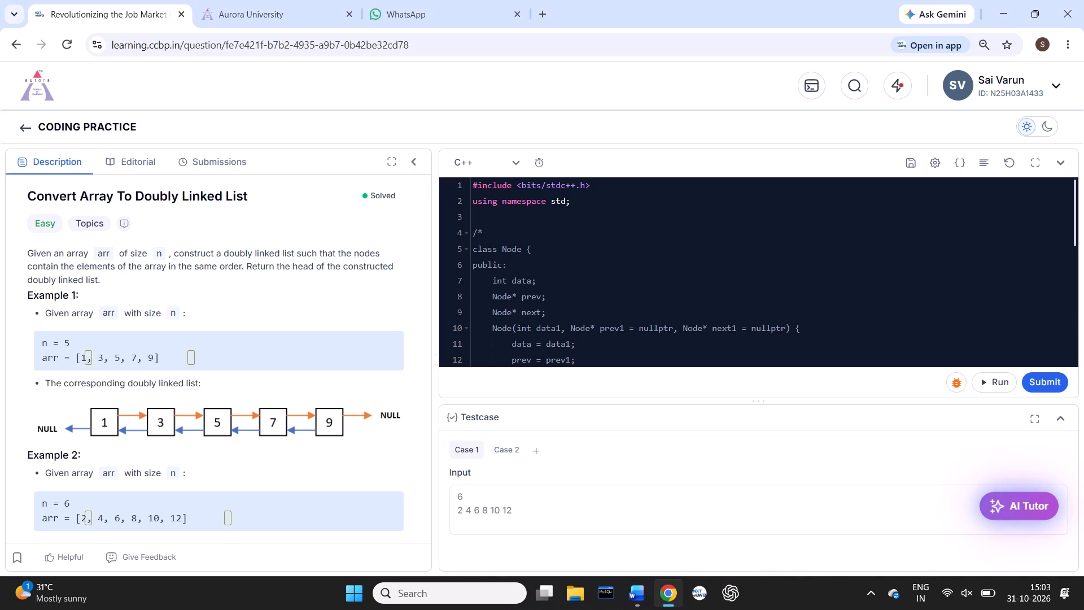
left_click(632, 333)
scroll(632, 333, "down", 2)
left_click_drag(498, 342, 471, 217)
key("BackSpace")
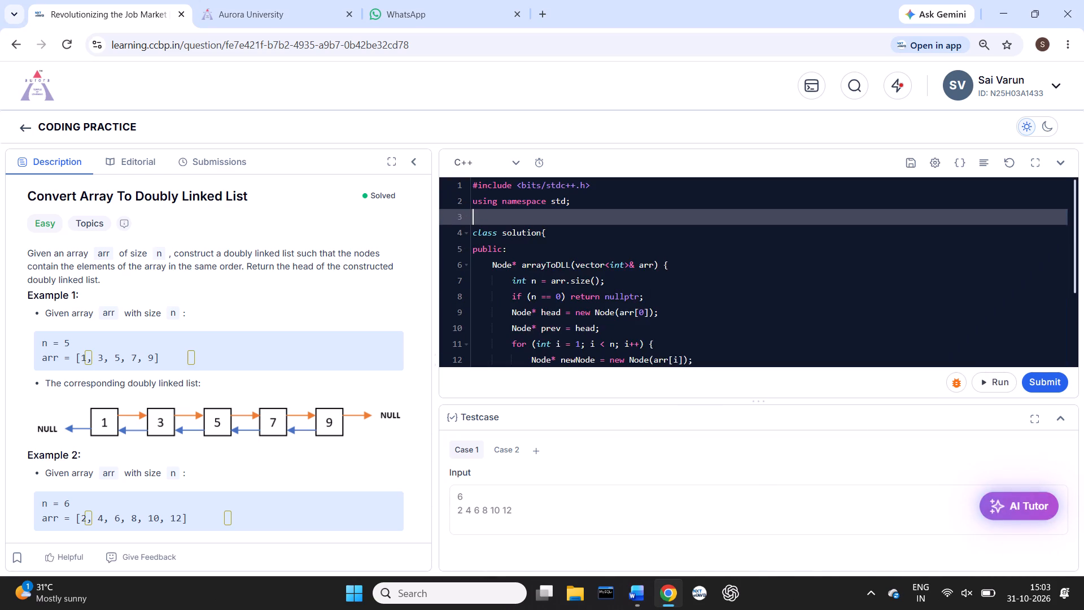
key("BackSpace")
Copy the full Convert Array To Doubly Linked List solution from Chrome into Word below the 2.9 "Code:" label.
scroll(471, 217, "down", 6)
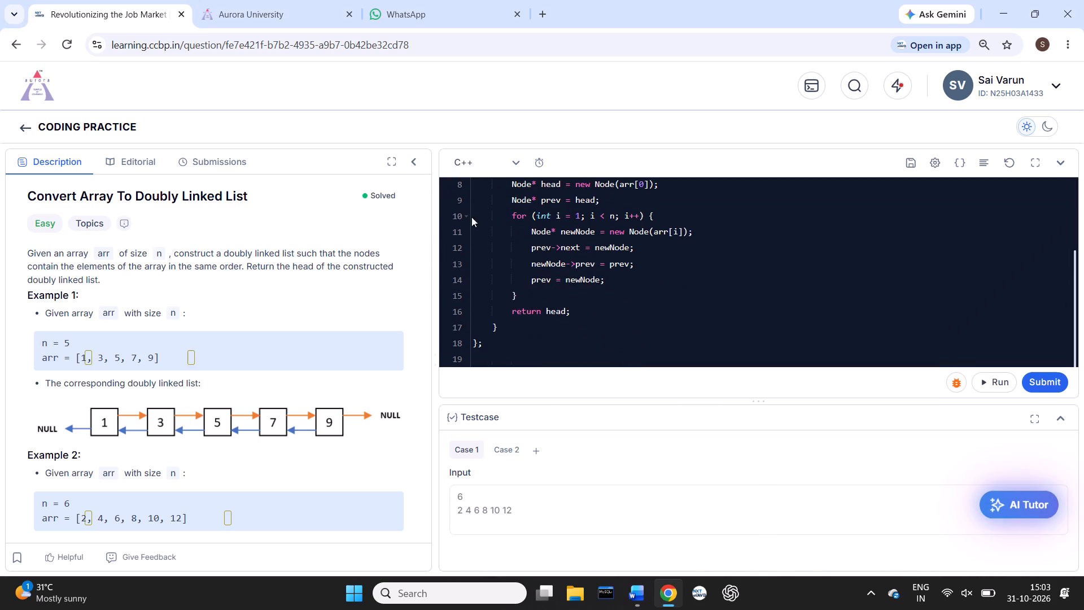
left_click(562, 267)
key("ctrl+a")
key("ctrl+c")
left_click(562, 267)
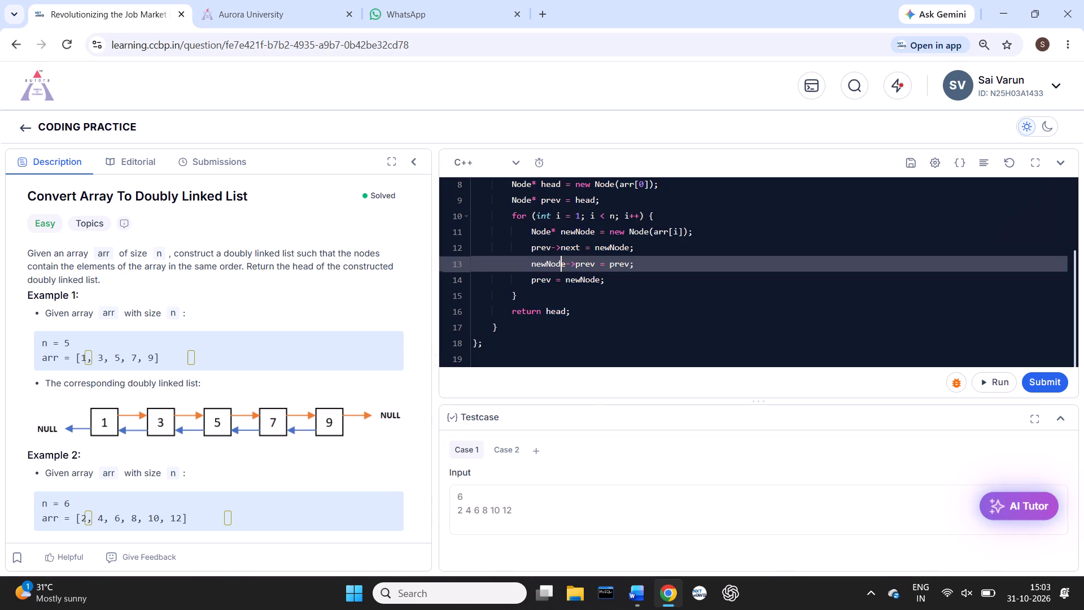
left_click(640, 517)
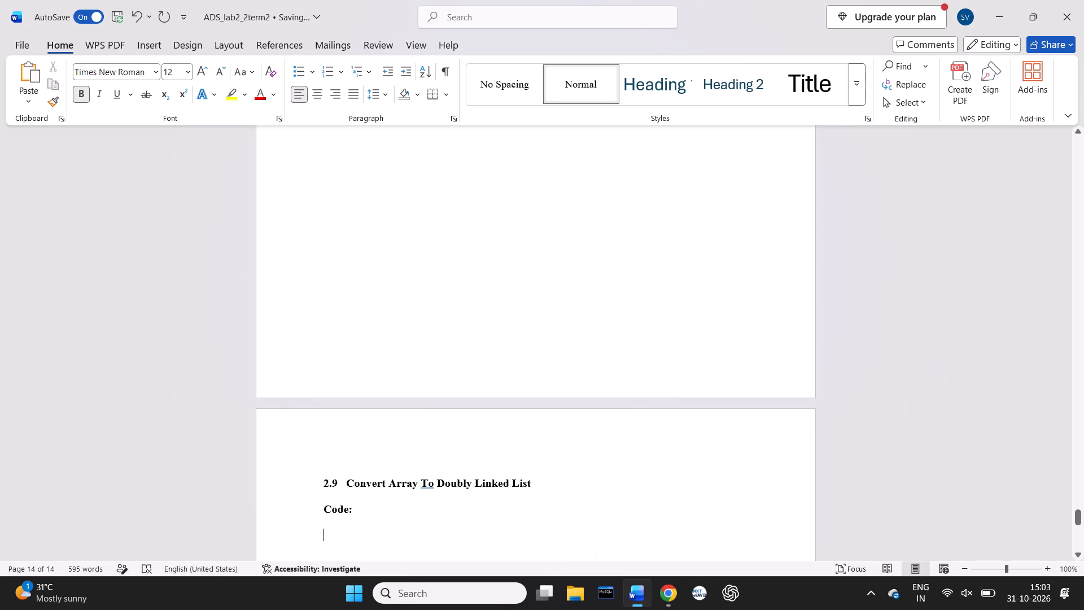
key("ctrl+v")
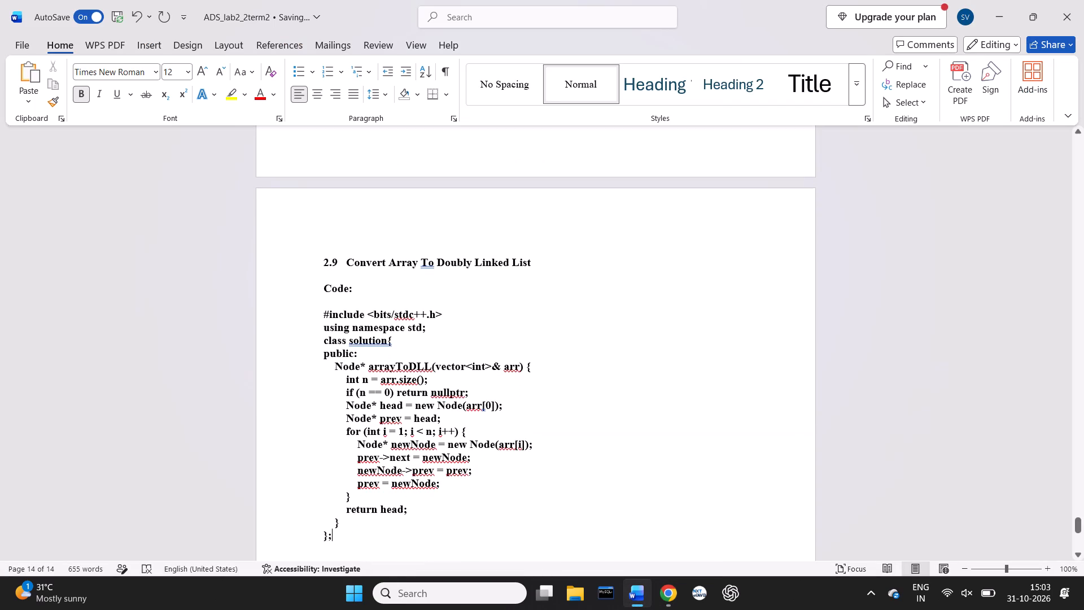
Remove the bold formatting from the pasted 2.9 solution code.
left_click_drag(341, 537, 320, 315)
left_click(332, 301)
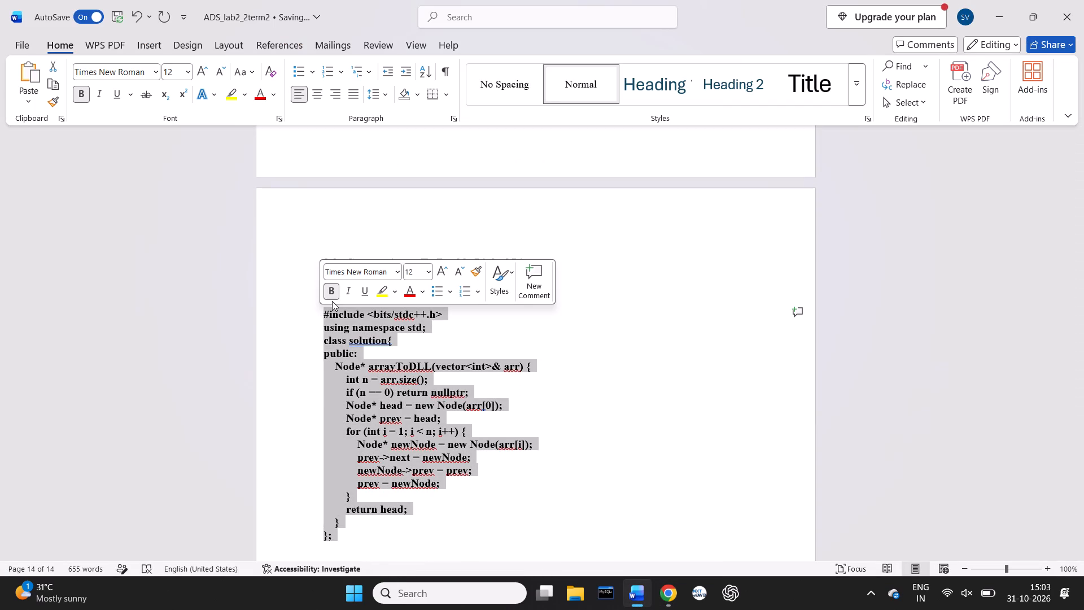
left_click(332, 299)
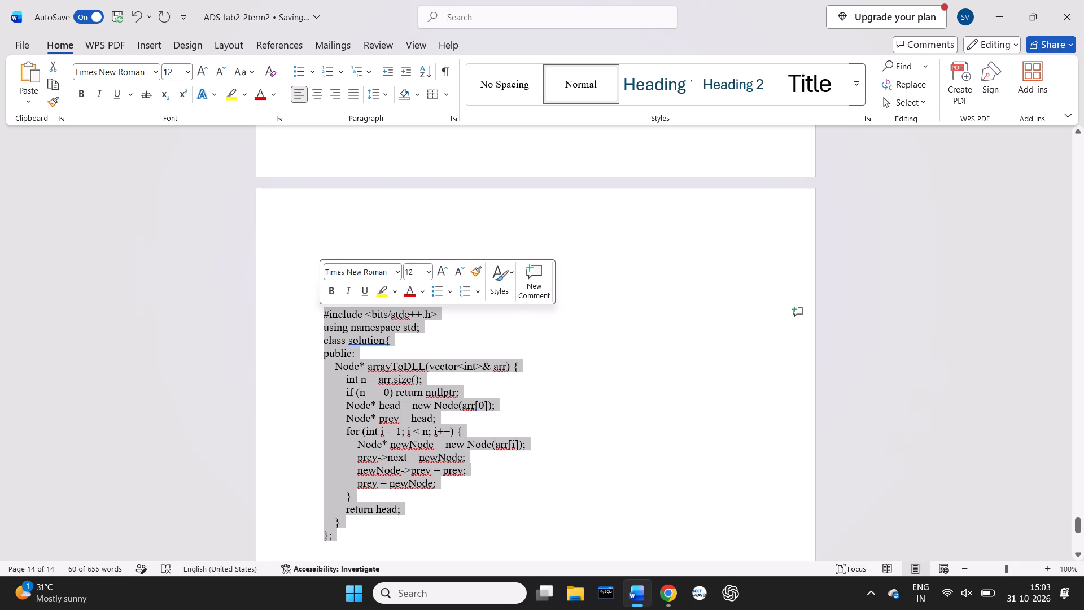
Add a bold "Output:" label below the 2.9 code, with a blank line before and after it.
left_click(378, 551)
key("Return")
key("Return")
type("Ou")
type("tput:")
key("Return")
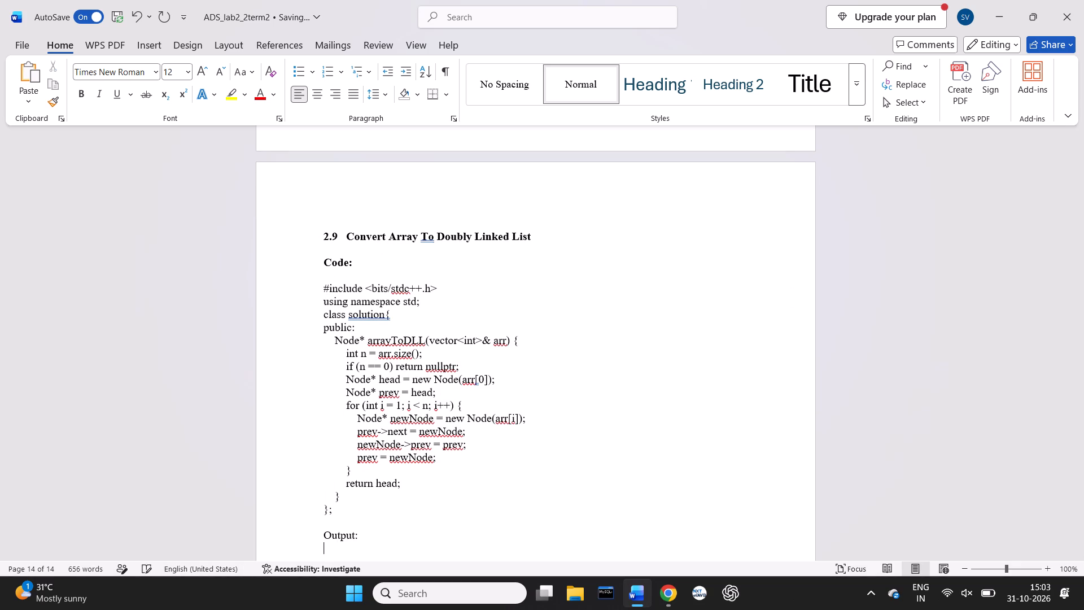
left_click_drag(355, 544, 323, 542)
left_click_drag(323, 542, 325, 538)
left_click(334, 520)
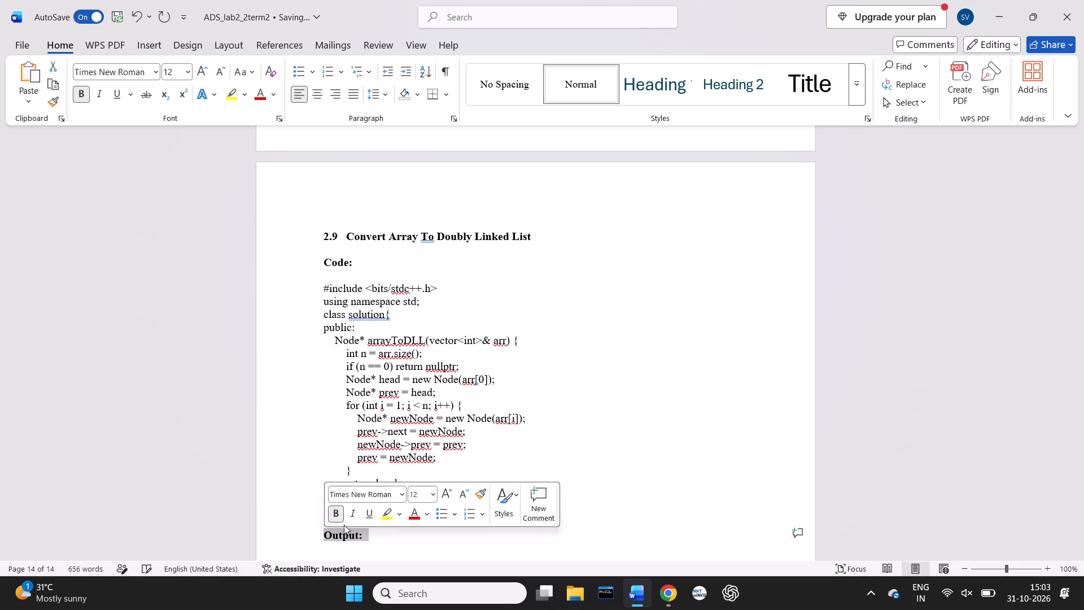
left_click(365, 534)
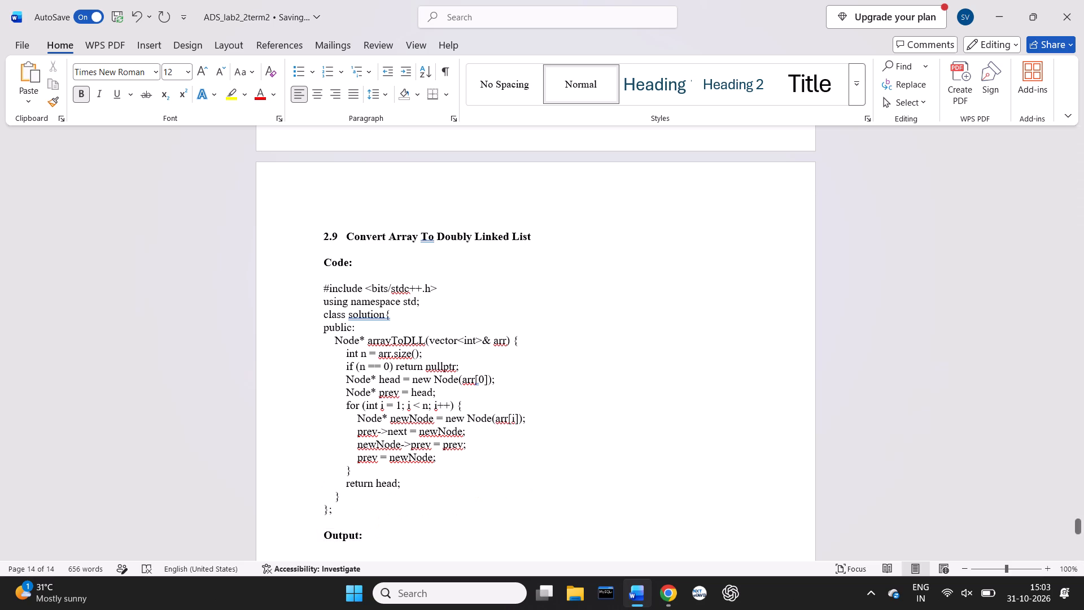
key("Return")
key("Return")
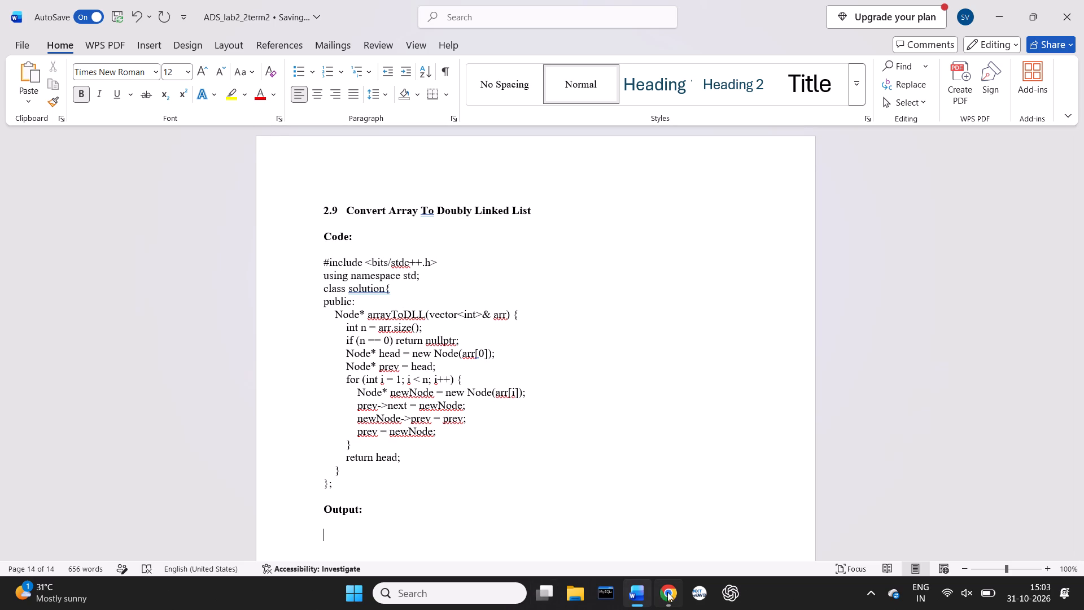
Submit the Convert Array To Doubly Linked List solution in Chrome.
left_click(675, 543)
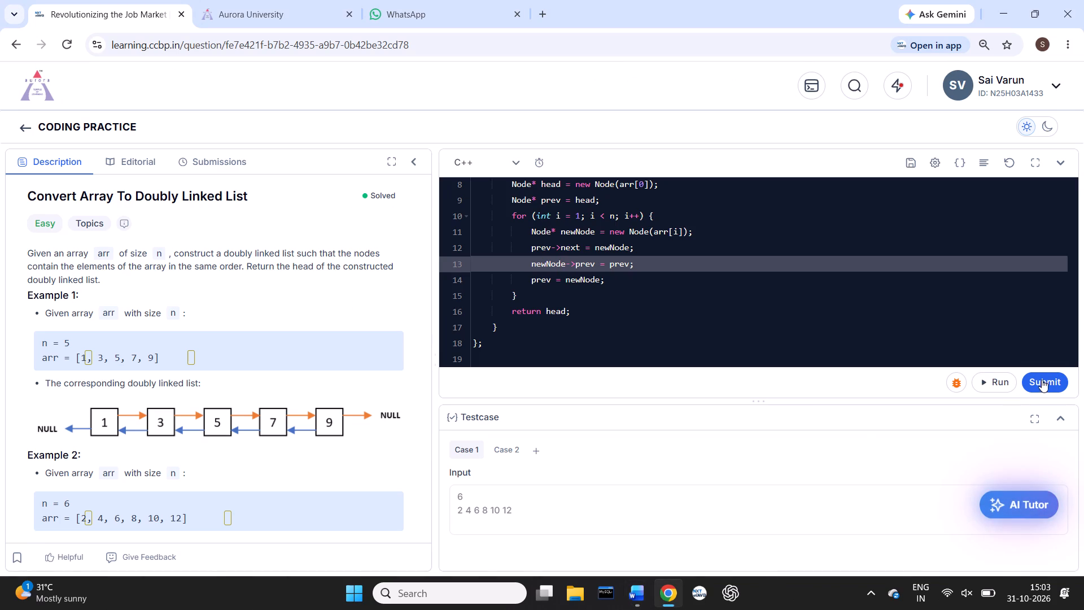
left_click(1042, 379)
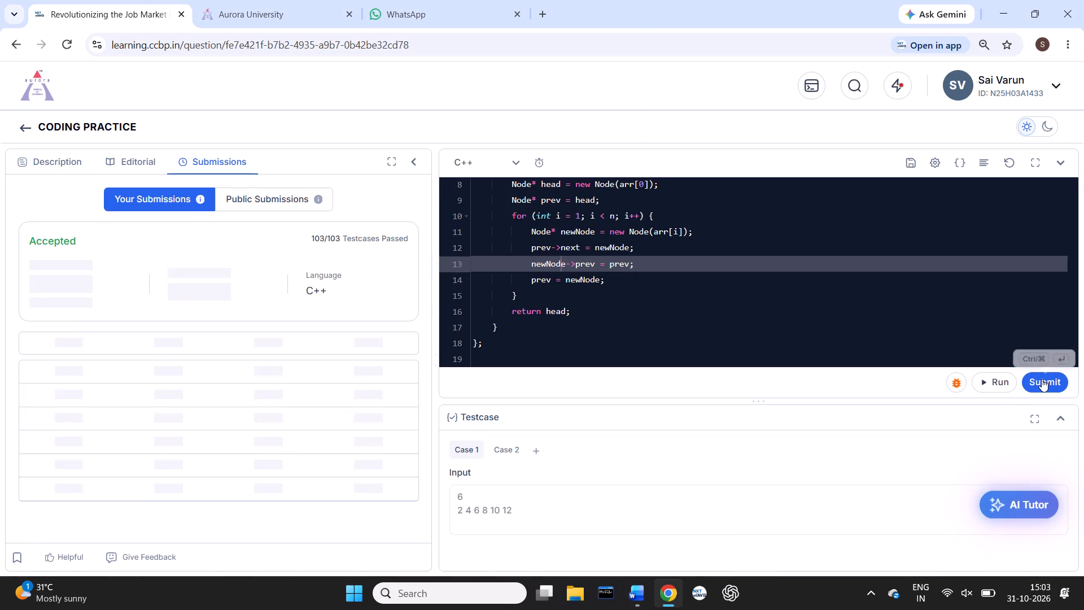
Capture a screenshot of the coding practice page with its submission result and paste it below Word's 2.9 "Output:" label.
key("Print")
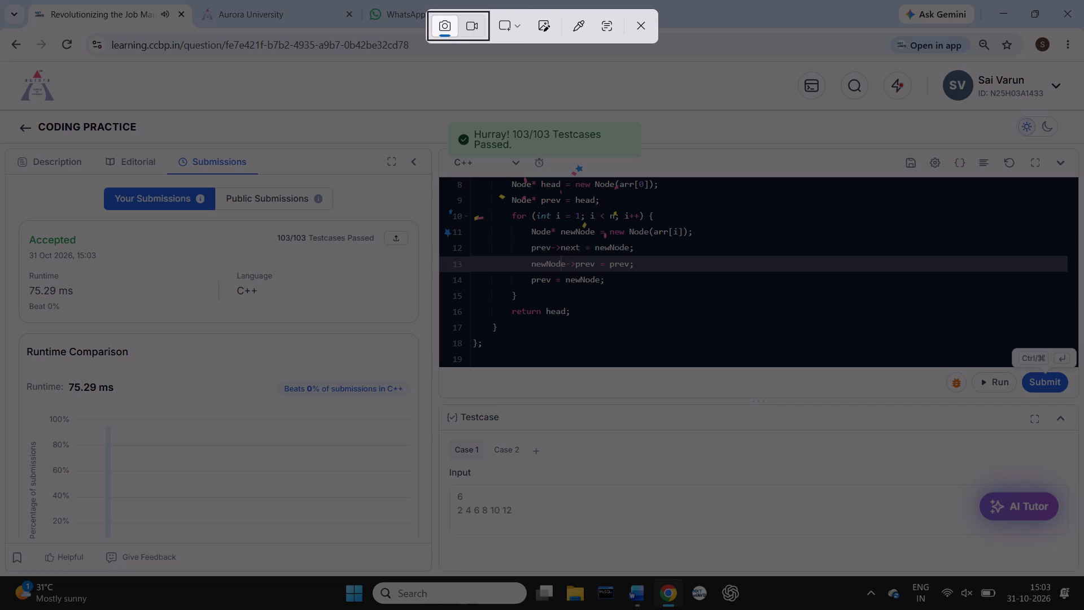
left_click_drag(0, 59, 1083, 574)
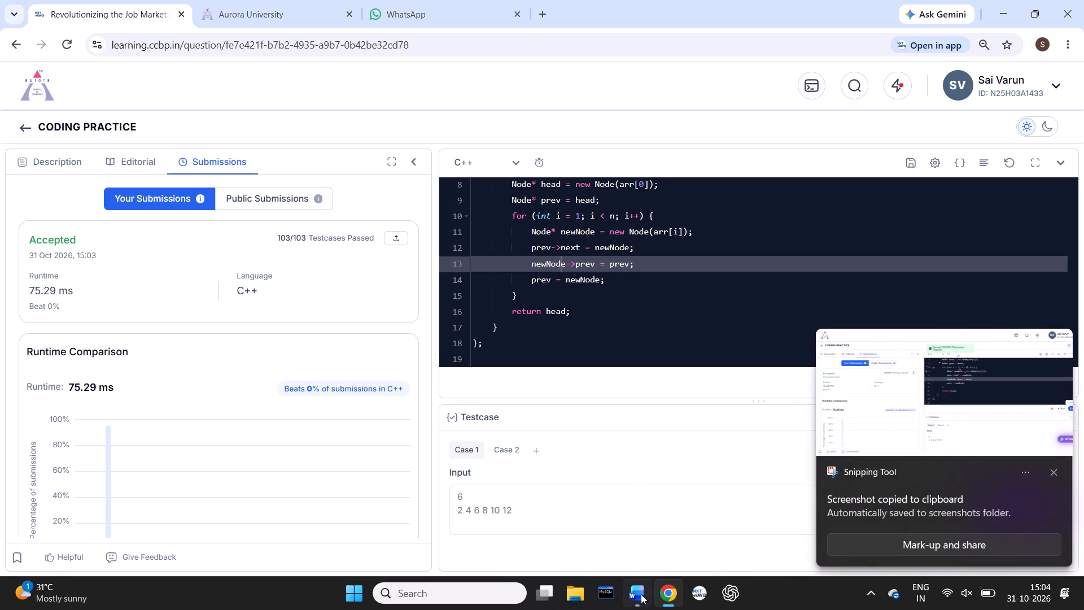
left_click(651, 531)
key("ctrl+v")
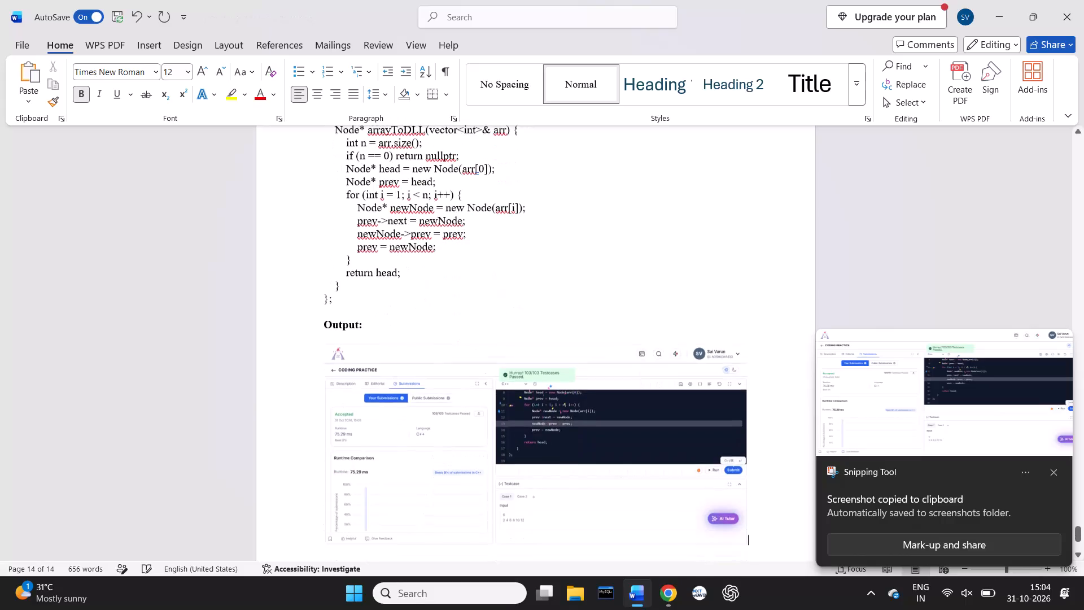
Add blank lines below the 2.9 output screenshot to move the insertion point to the top of a new page.
scroll(651, 531, "down", 1)
key("Return")
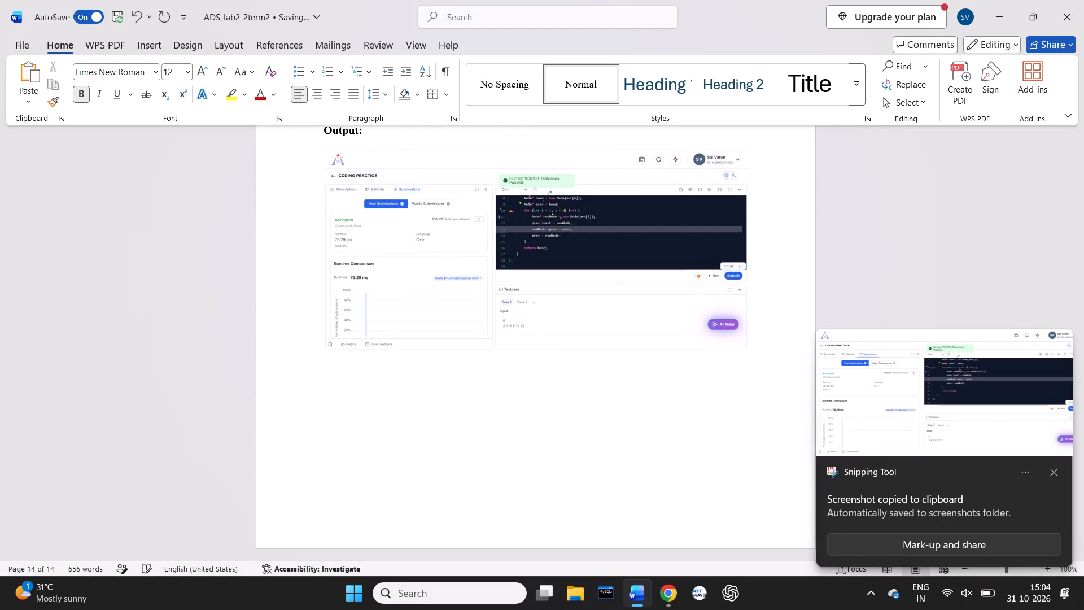
key("Return")
key("Return")
key("Return")
key("Return")
key("Return")
key("Return")
key("Return")
key("Return")
key("Return")
key("Return")
key("Return")
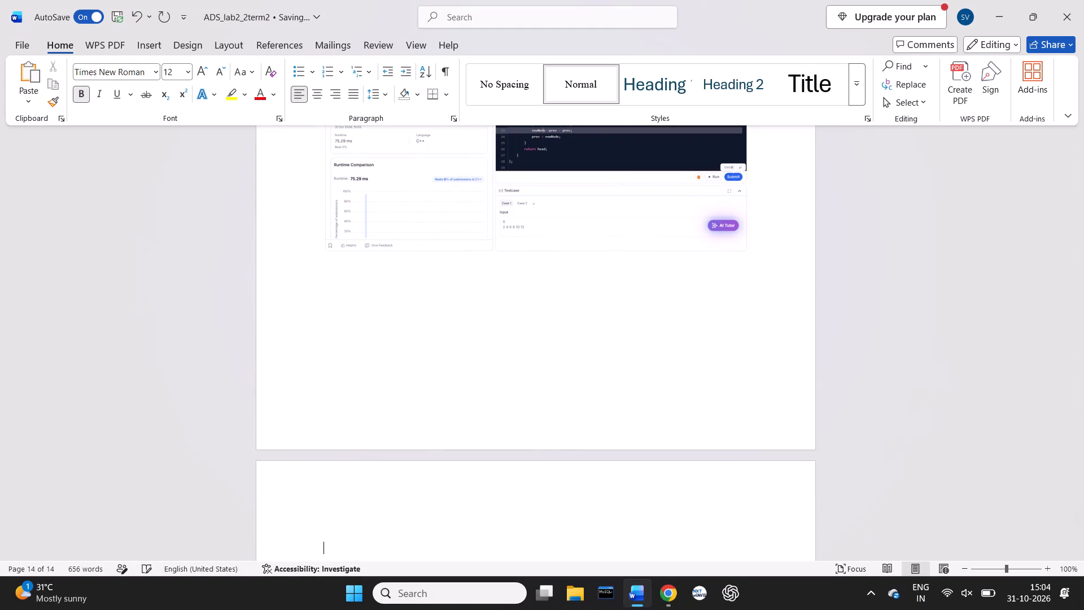
key("BackSpace")
key("BackSpace")
key("Return")
Add the bold section number "3.0" followed by a space at the top of the new page.
type("3.0")
key("space")
In Chrome, return to the coding practice list, copy the title "Convert Doubly Linked List to Array" and open that question.
left_click(661, 542)
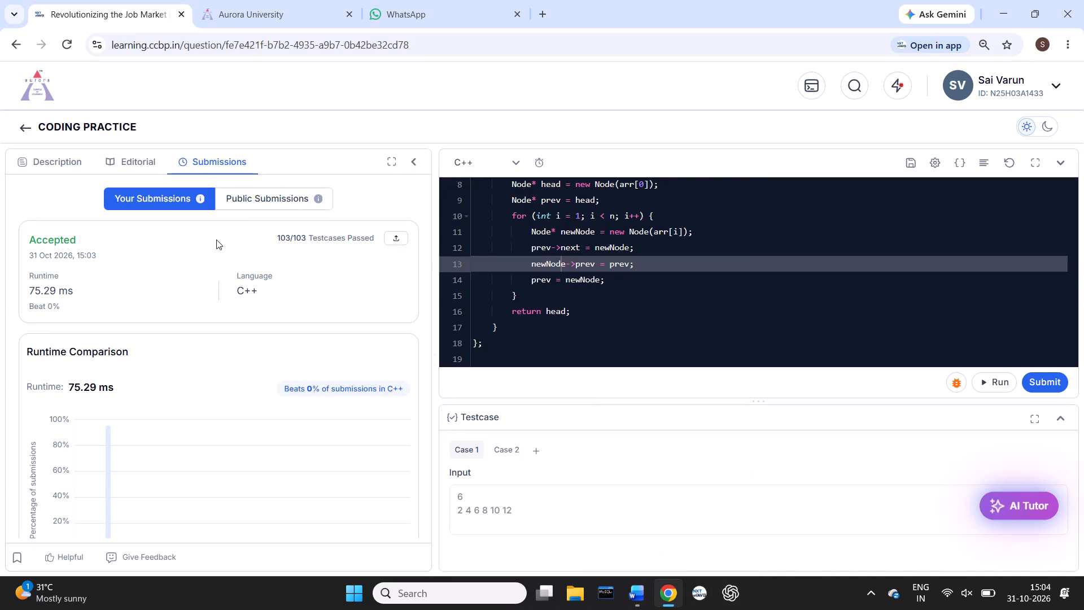
left_click(26, 130)
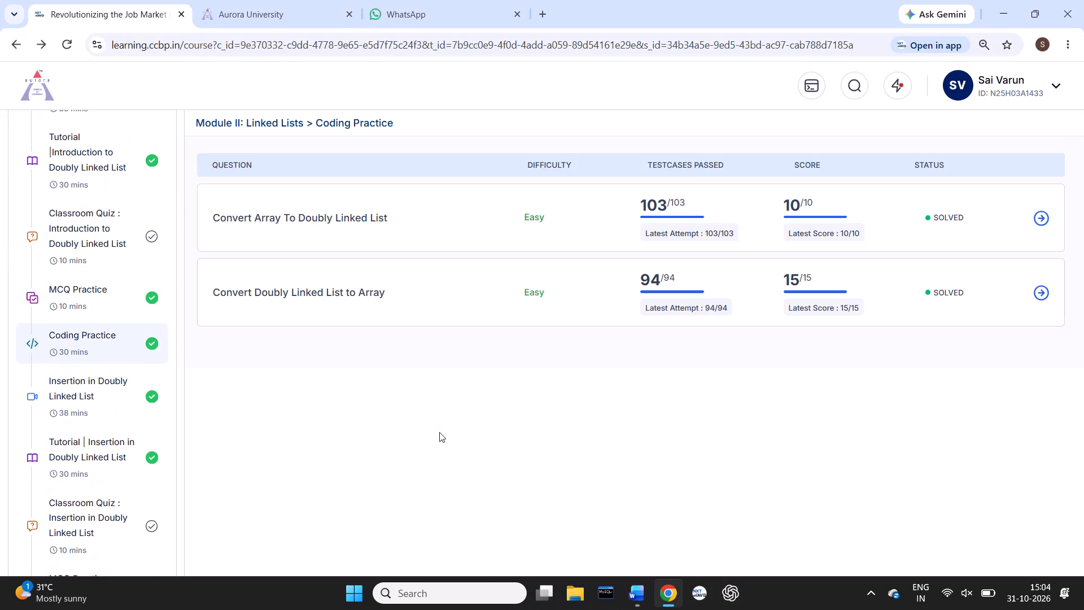
left_click_drag(211, 289, 392, 306)
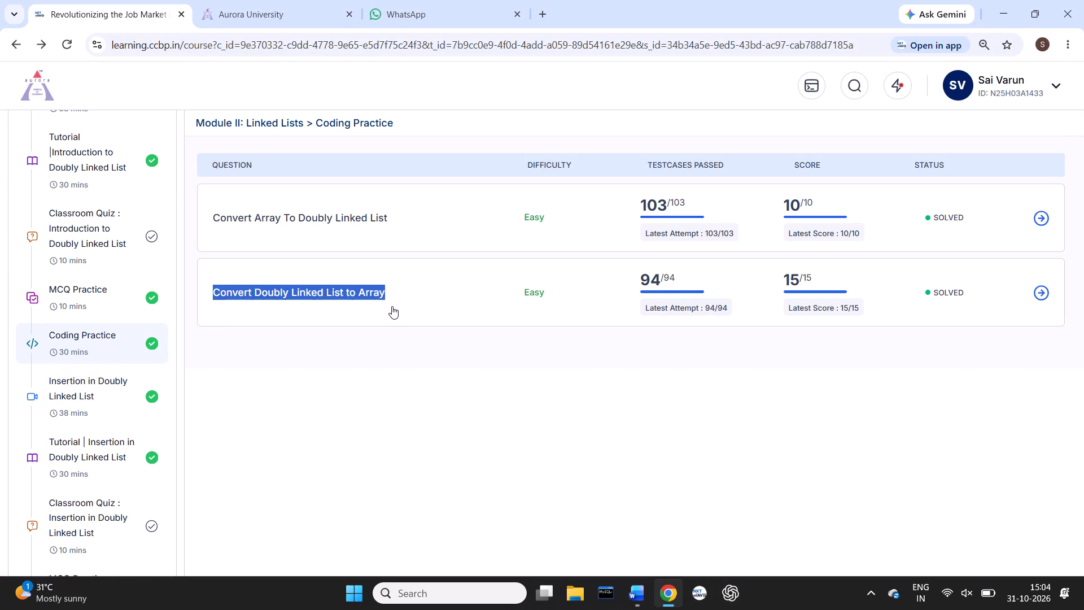
left_click_drag(392, 306, 392, 306)
key("ctrl+c")
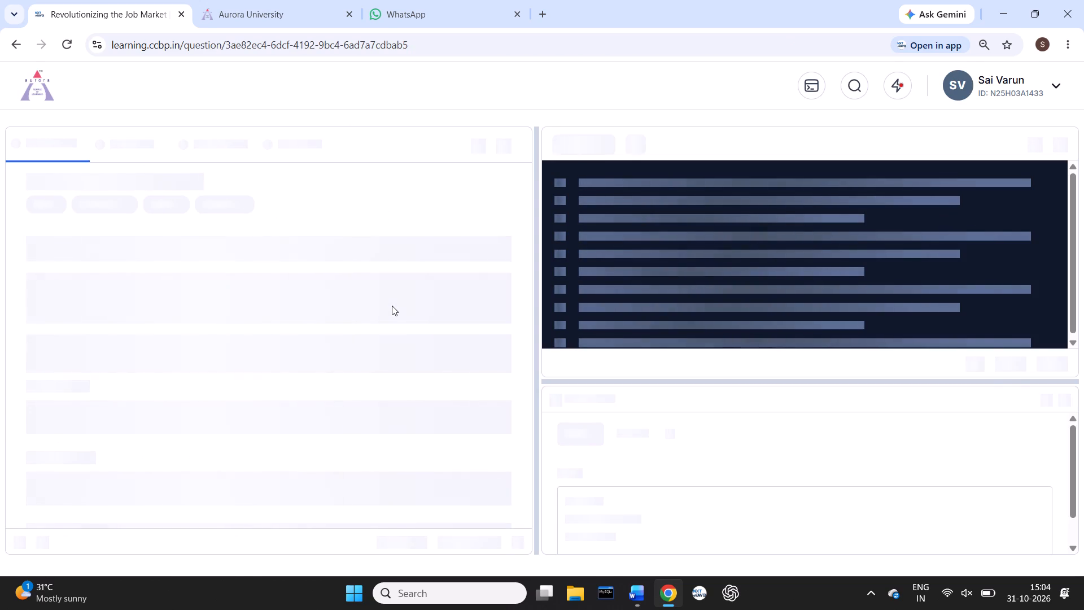
Delete the commented-out Node class block and its surrounding blank lines from the Convert Doubly Linked List to Array solution.
scroll(584, 291, "down", 3)
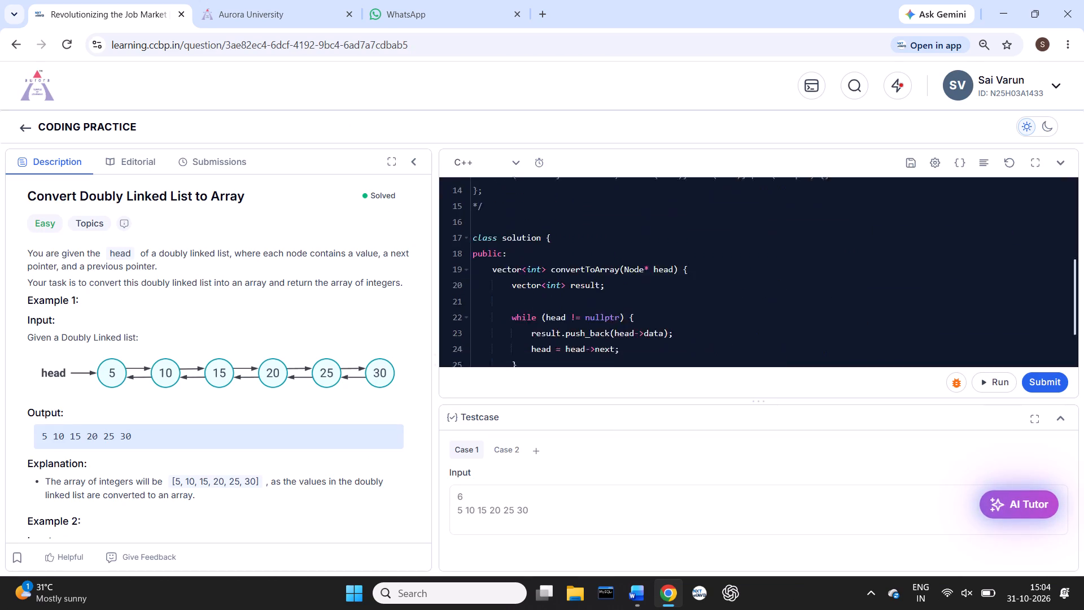
scroll(584, 291, "up", 3)
left_click_drag(482, 264, 460, 137)
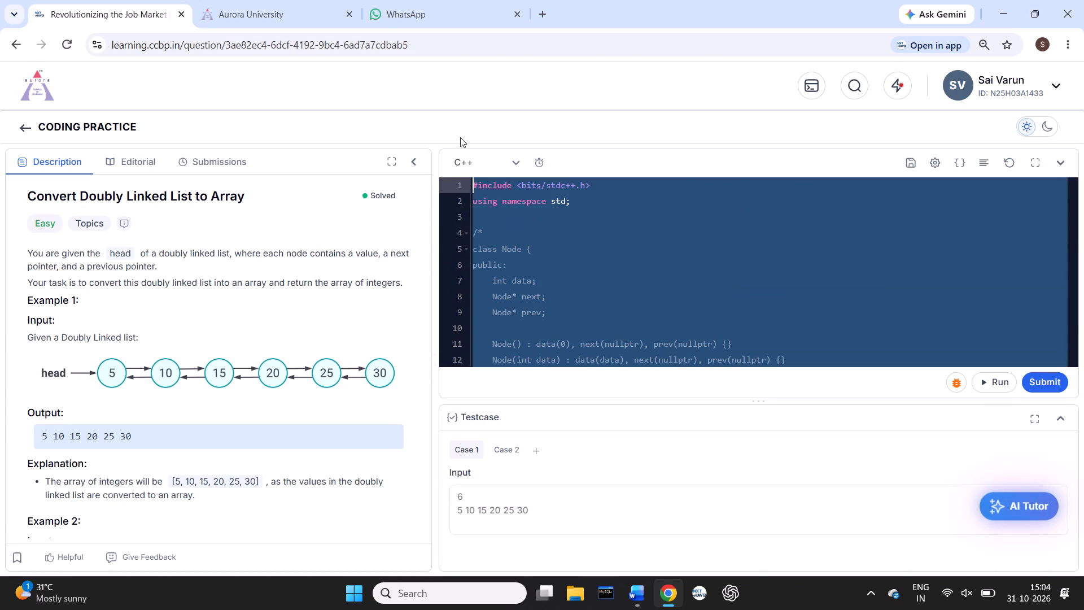
left_click_drag(460, 137, 473, 213)
key("BackSpace")
key("BackSpace")
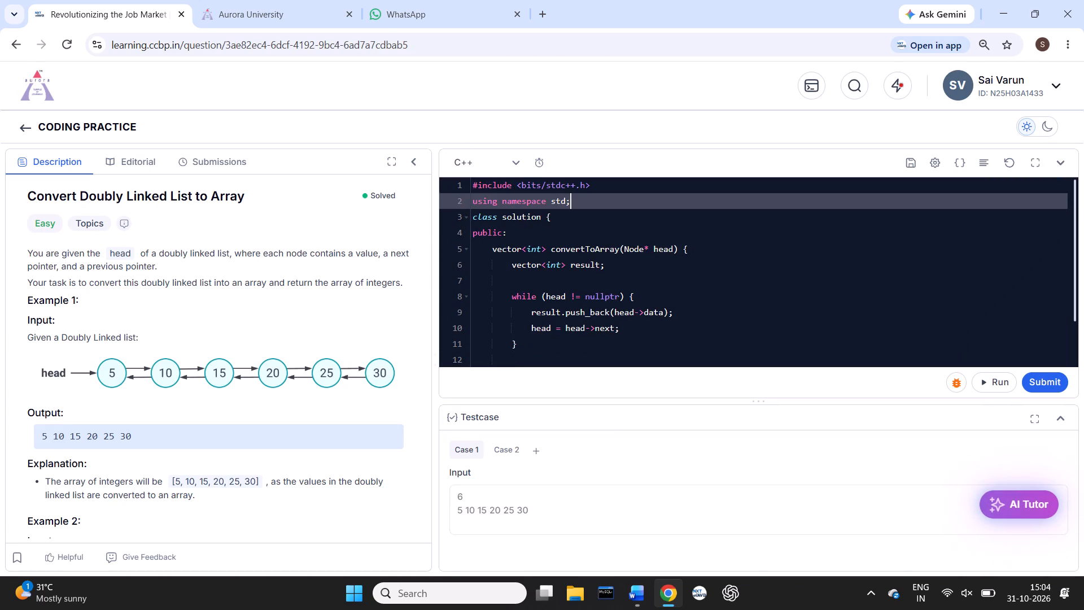
scroll(522, 280, "down", 2)
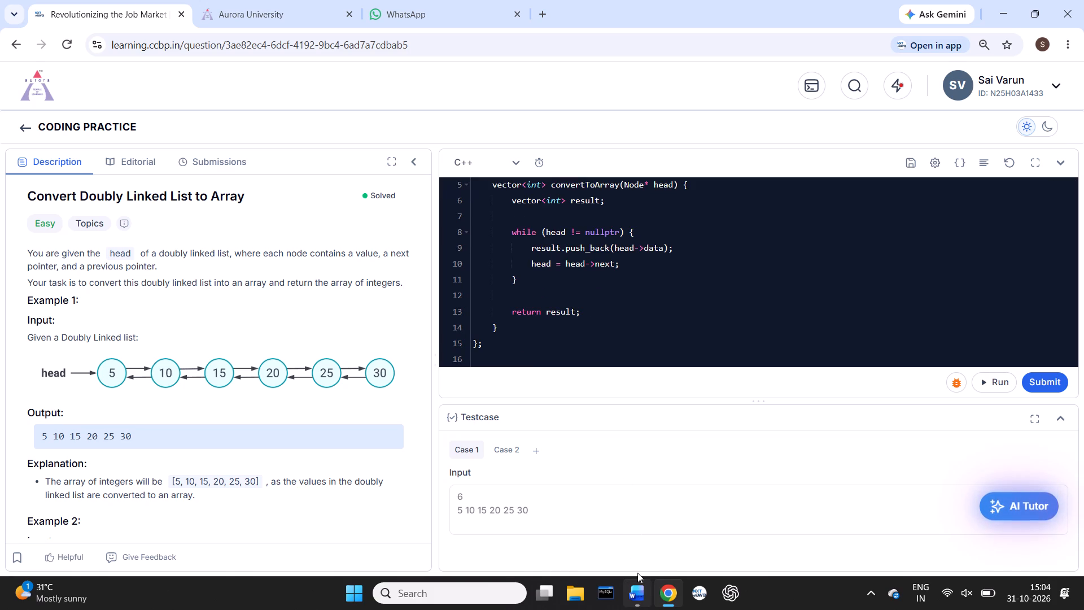
Paste the copied title "Convert Doubly Linked List to Array" after the section number 3.0 in Word.
left_click(640, 543)
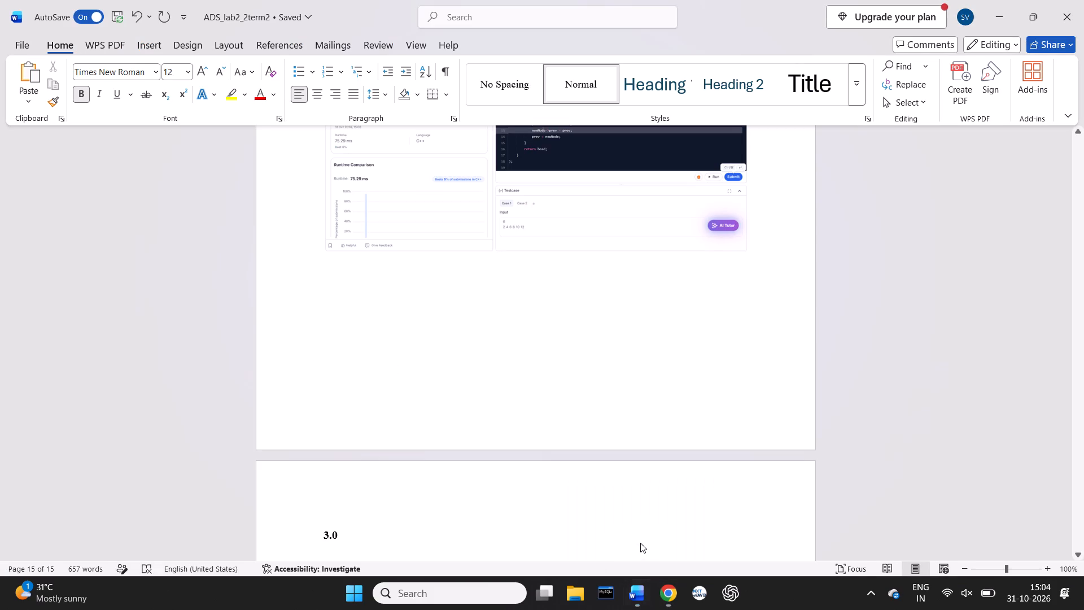
key("v")
key("BackSpace")
key("ctrl+v")
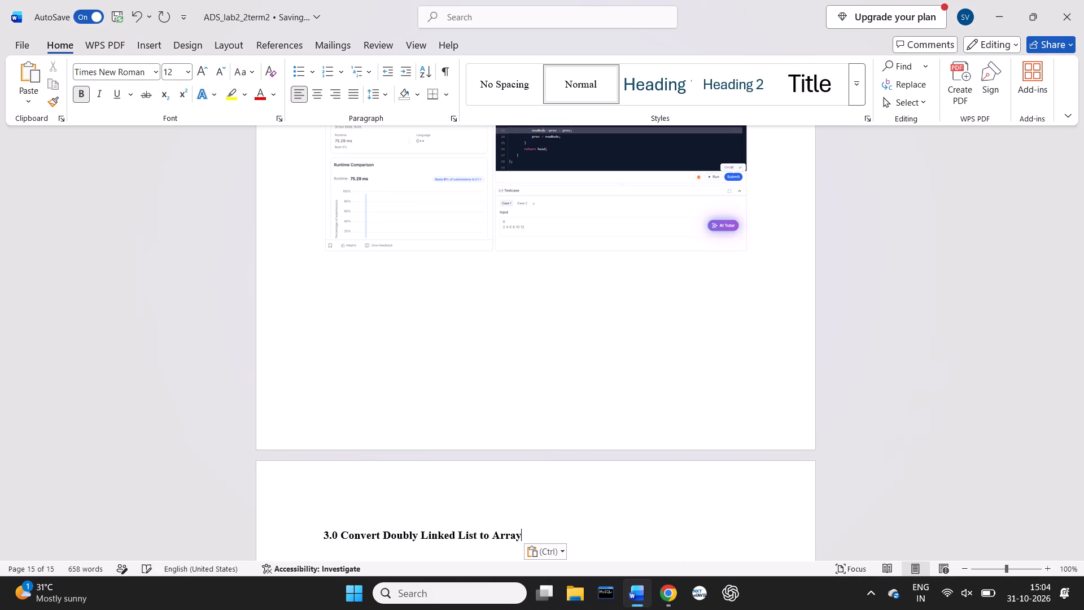
Add the label "Code:" below the 3.0 heading, with a blank line before and after it.
key("space")
key("Return")
key("Return")
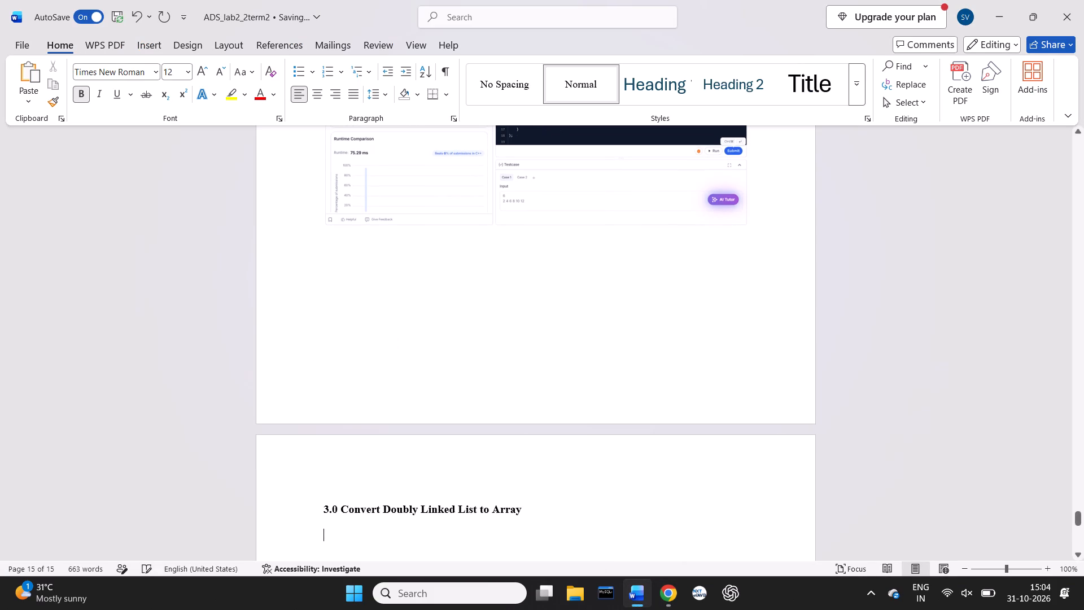
type("Code:")
key("Return")
key("Return")
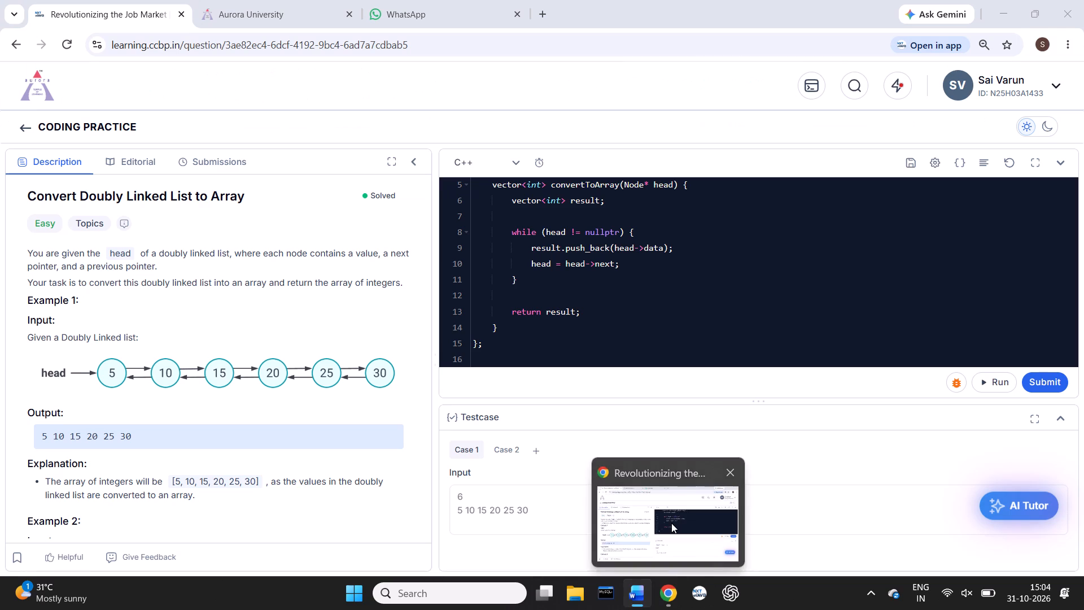
Copy the entire Convert Doubly Linked List to Array solution from Chrome and paste it under the 3.0 "Code:" label in Word.
left_click(671, 523)
left_click(654, 325)
key("ctrl+a")
key("ctrl+c")
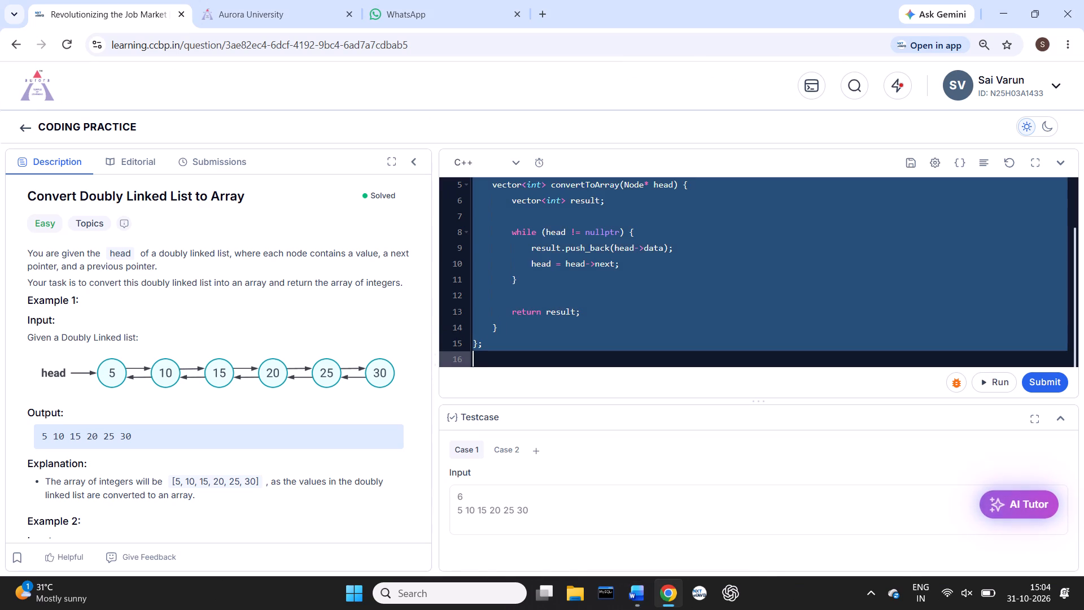
left_click(654, 325)
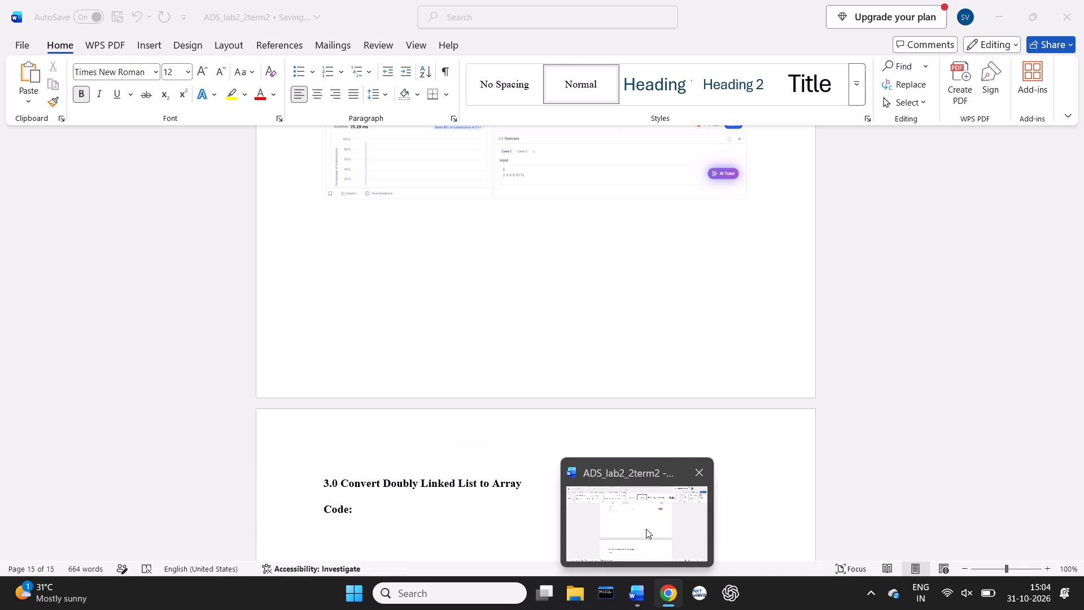
left_click(646, 529)
key("ctrl+v")
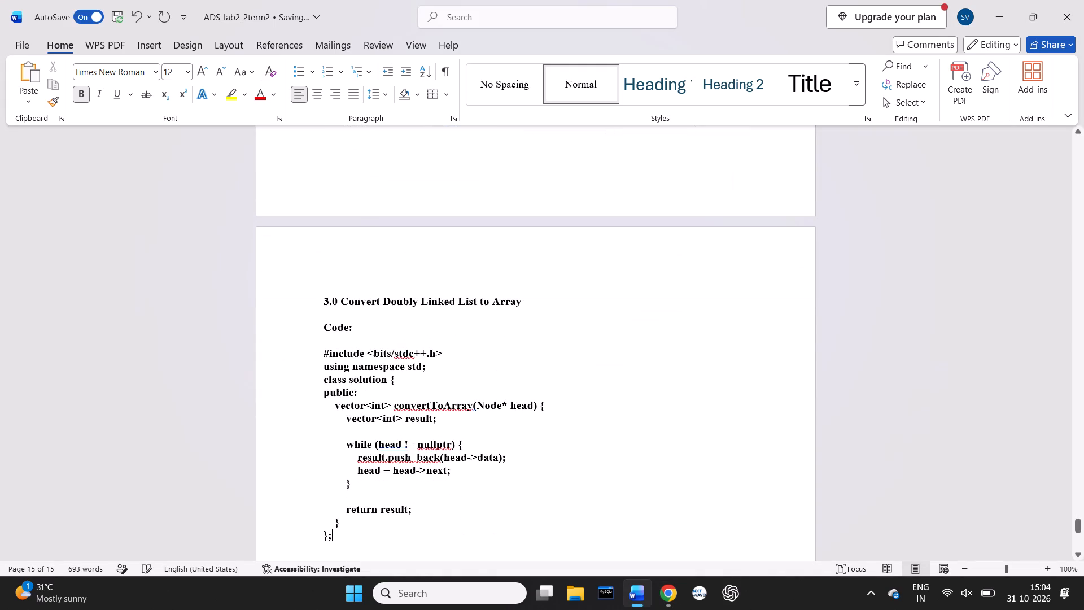
Remove the bold formatting from the whole pasted code block in section 3.0.
left_click(356, 528)
left_click_drag(339, 532, 318, 381)
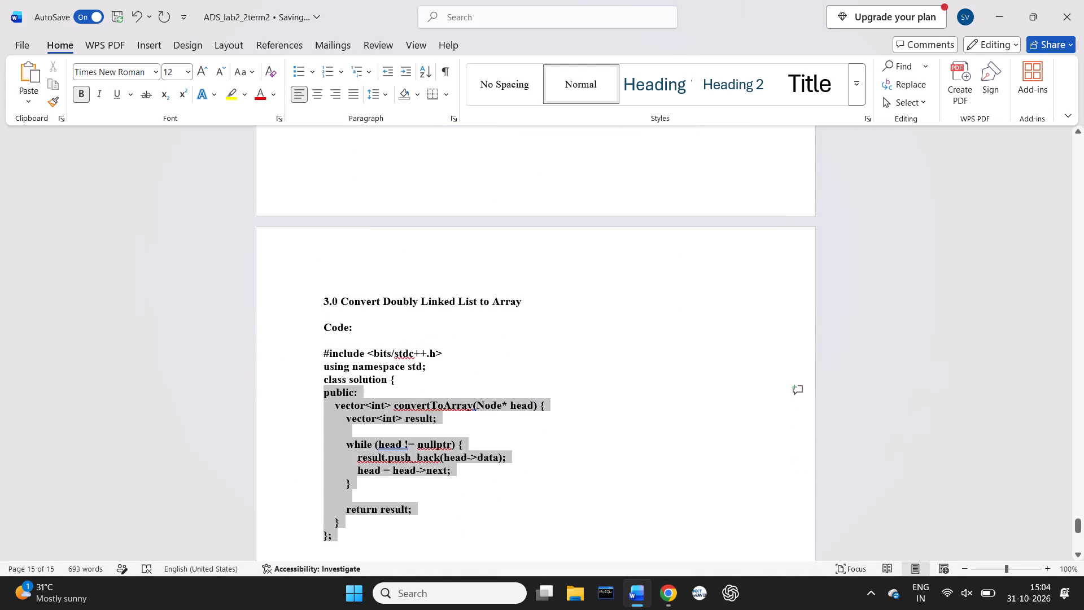
left_click_drag(318, 381, 313, 352)
left_click(326, 339)
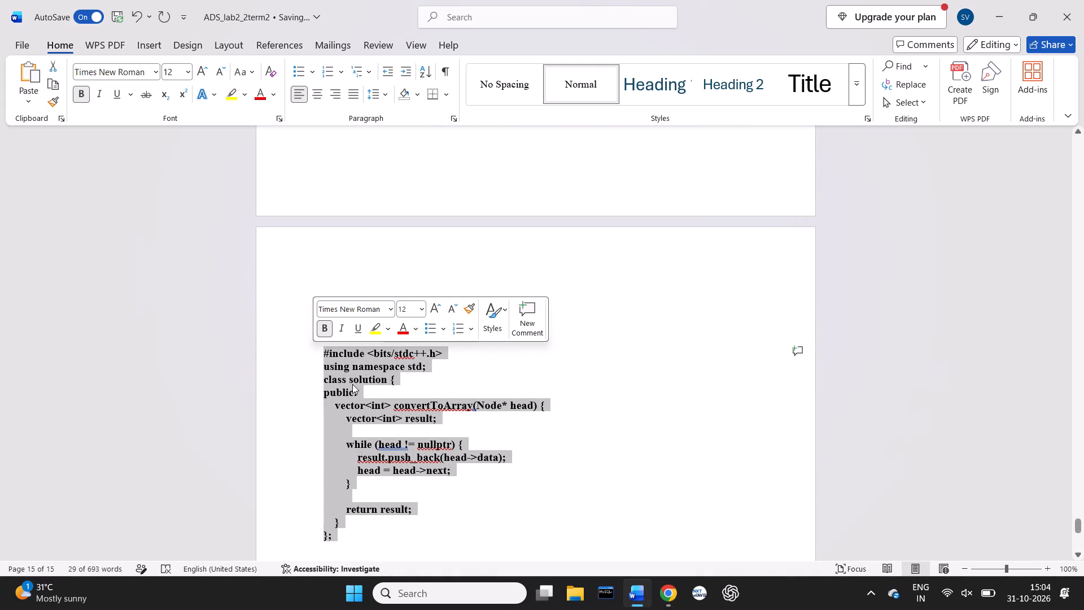
left_click(322, 328)
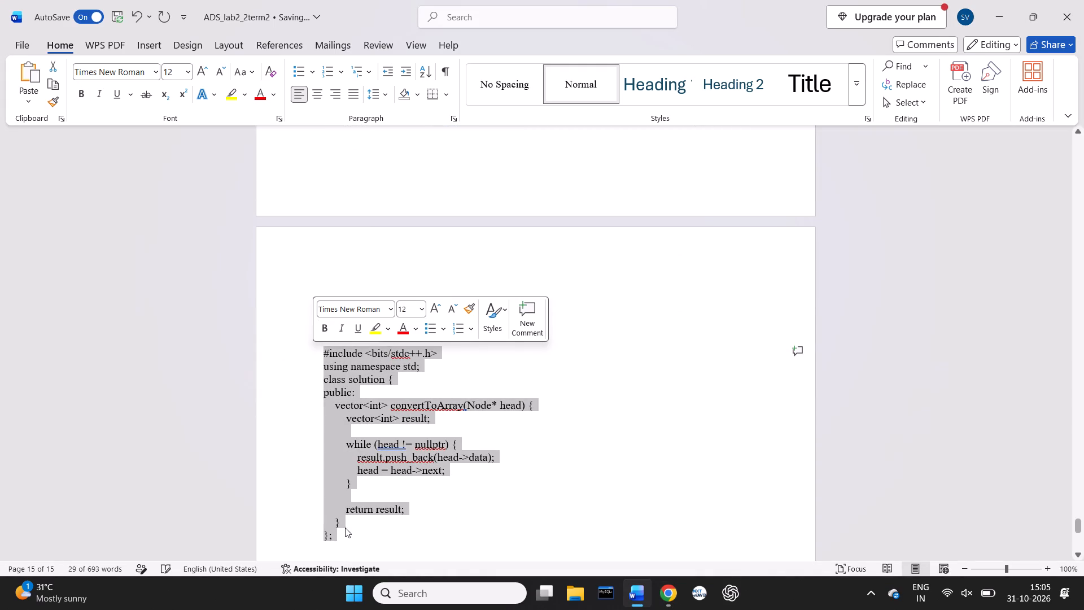
Add a bold "Output:" label below the section 3.0 code, separated by a blank line, with an empty line beneath it.
left_click(343, 531)
key("Return")
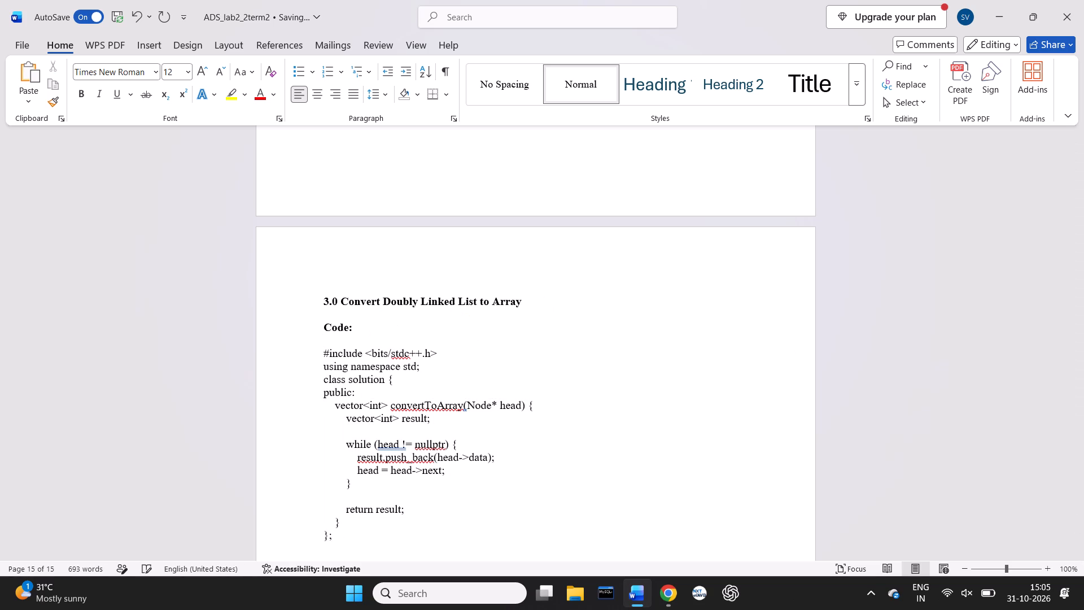
key("Return")
type("Output:")
key("Return")
left_click_drag(340, 550, 326, 539)
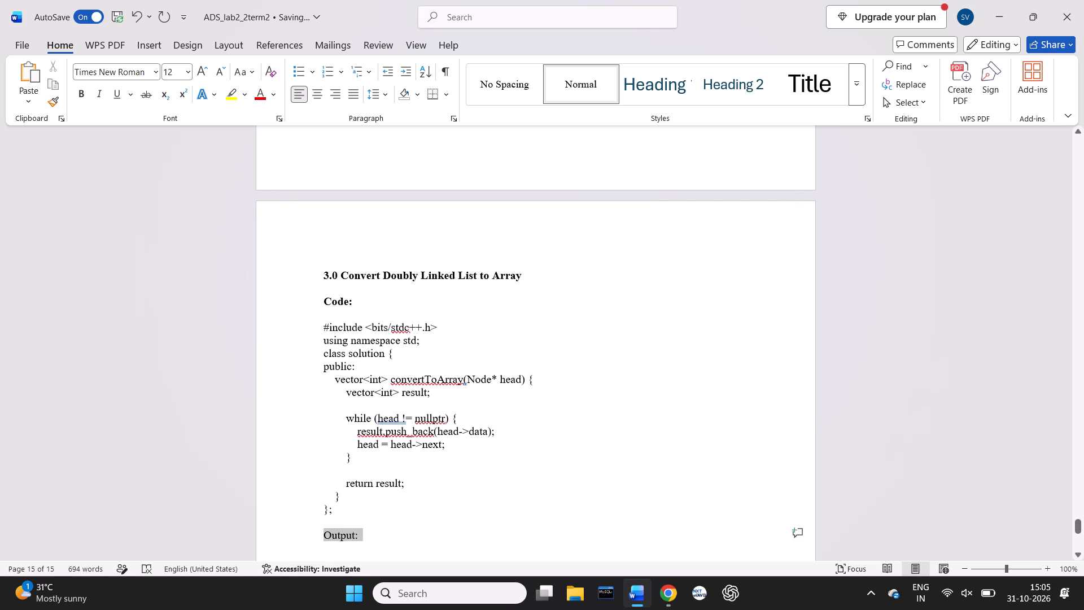
left_click_drag(326, 539, 325, 537)
left_click(334, 520)
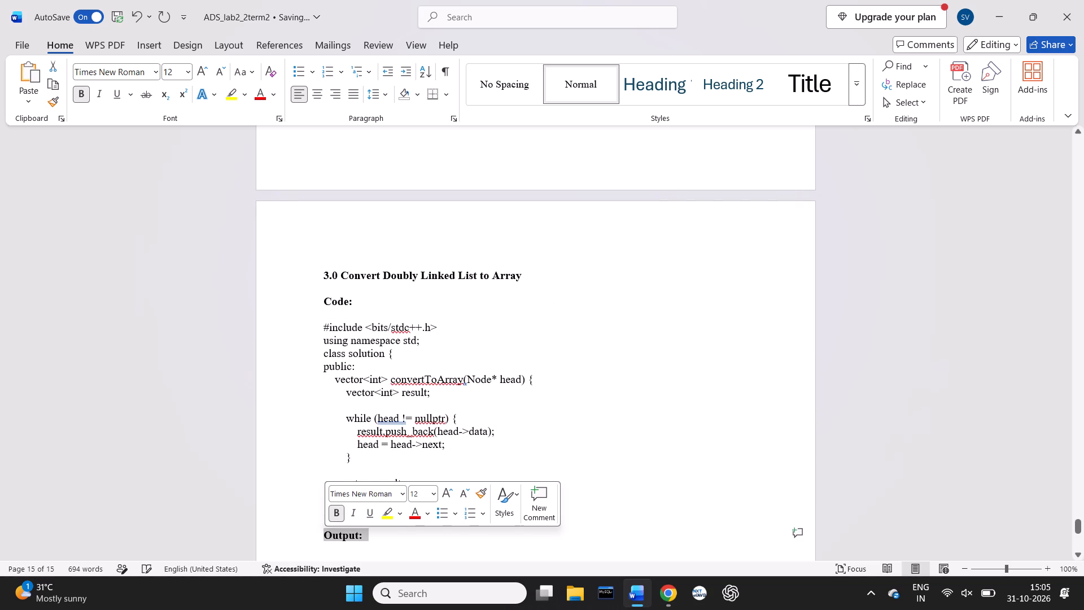
left_click(365, 551)
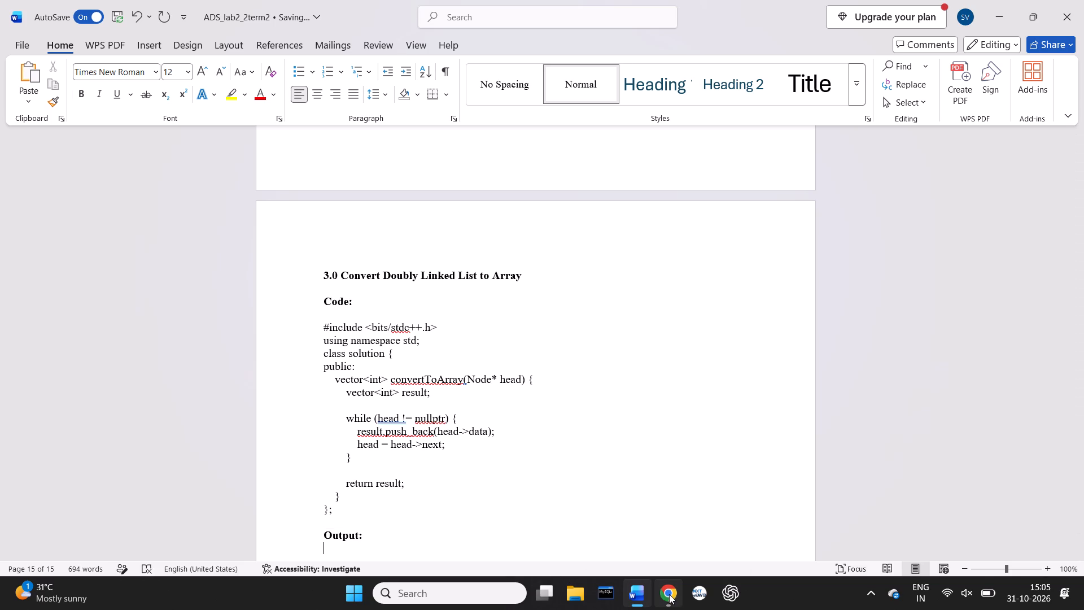
In Chrome, submit the Convert Doubly Linked List to Array solution and capture a screenshot of the coding practice page showing the submission result.
left_click(666, 550)
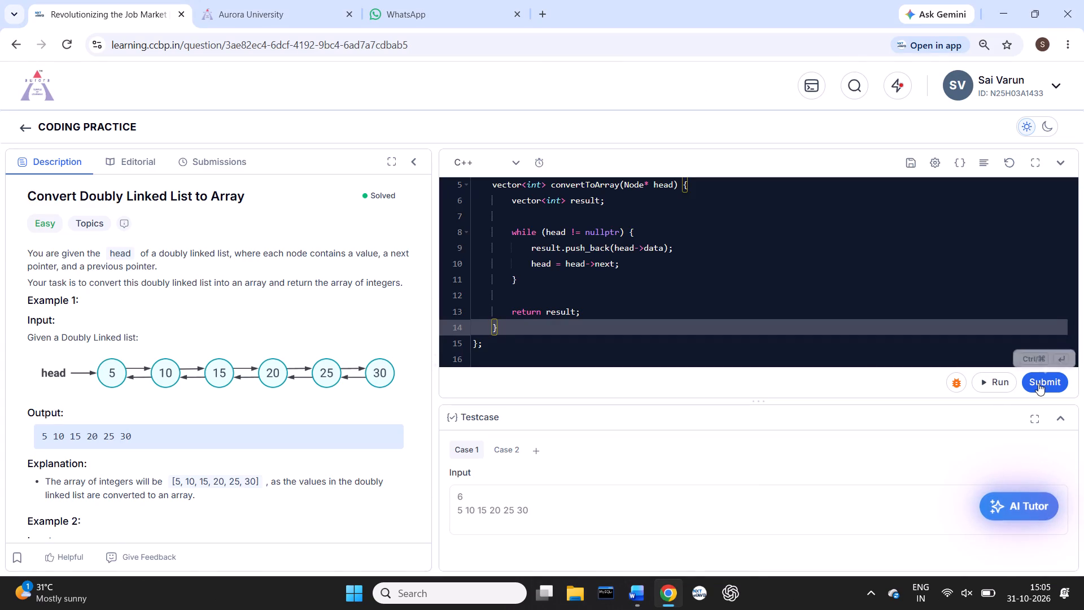
left_click(1038, 383)
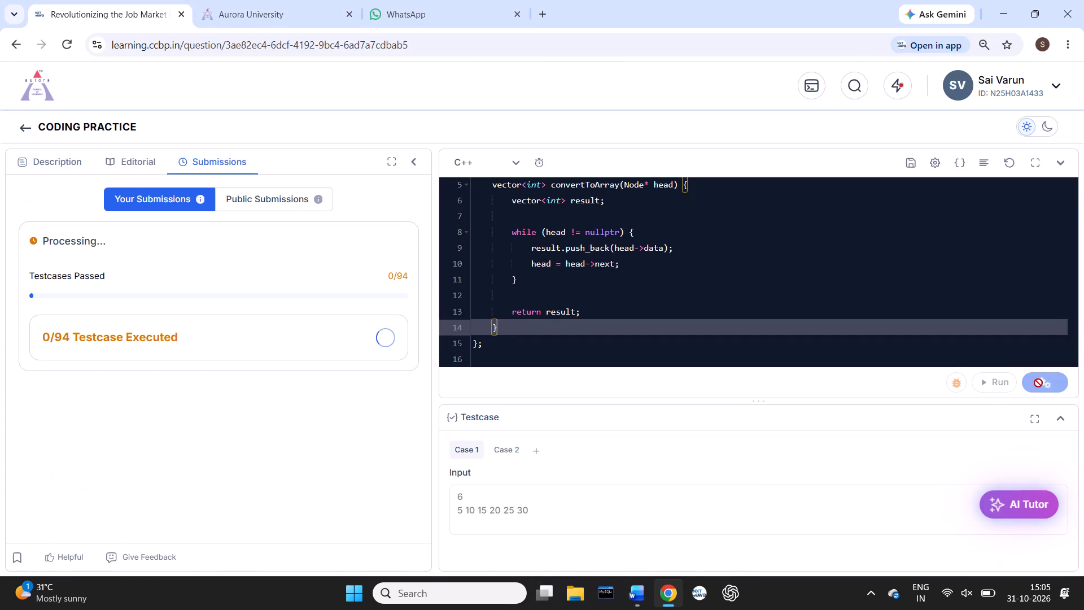
key("Print")
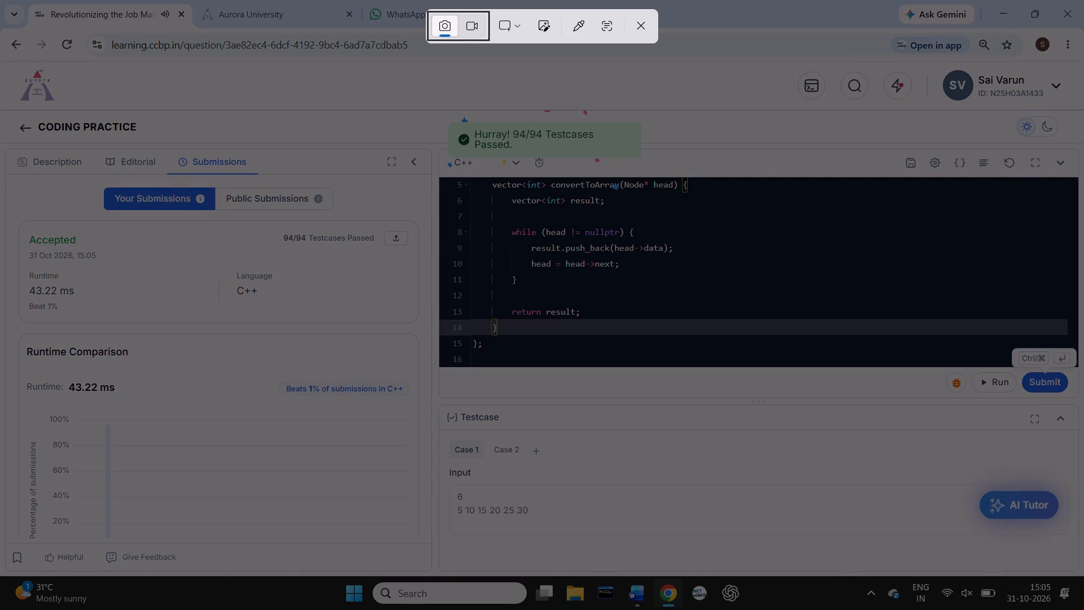
left_click_drag(0, 58, 1083, 549)
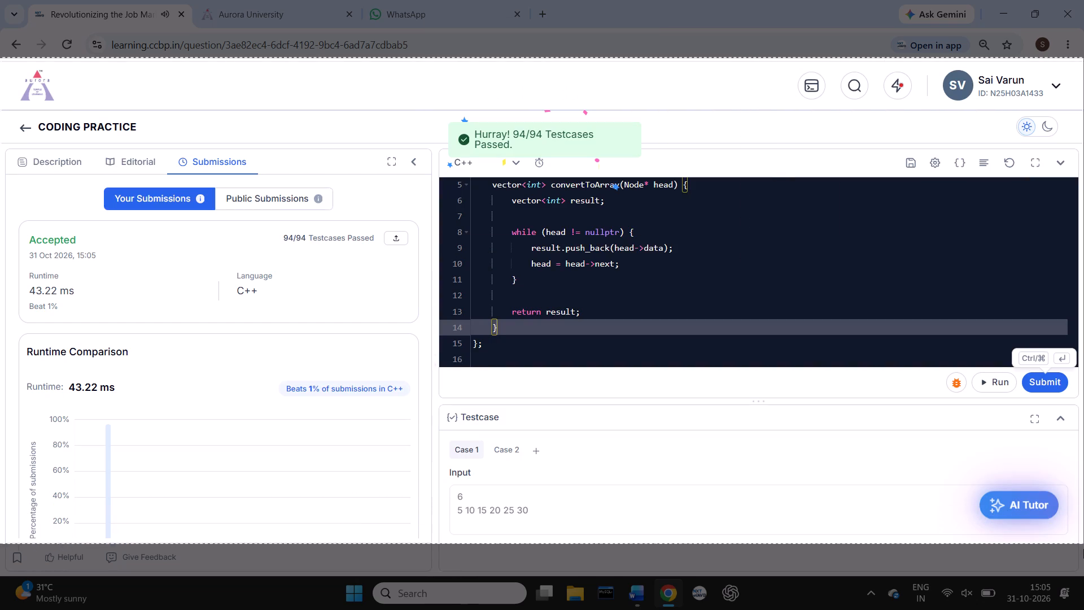
left_click_drag(1083, 549, 1079, 573)
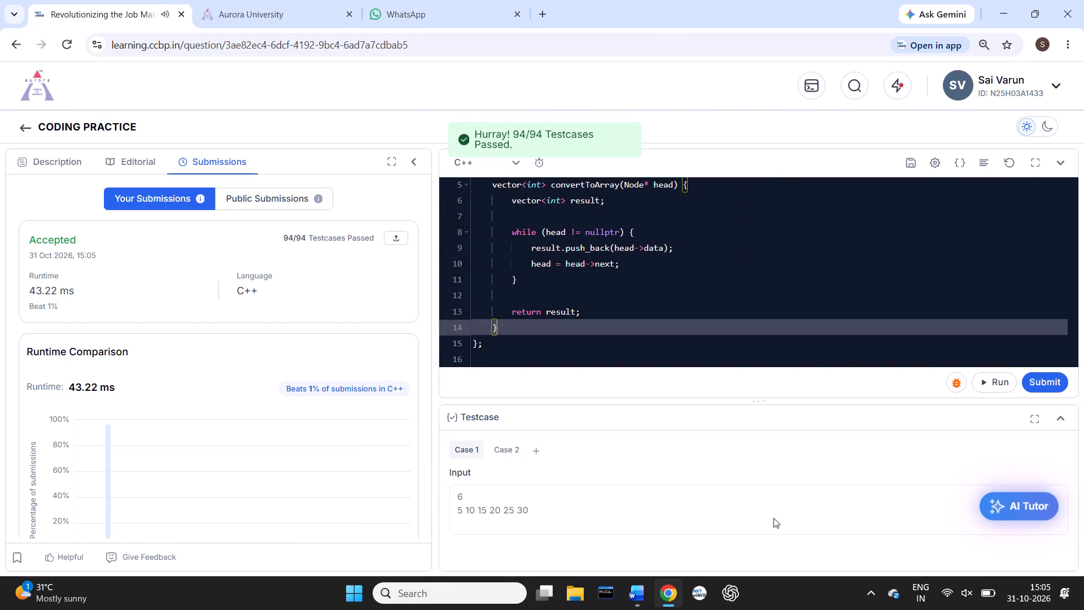
Paste the captured submission screenshot below the section 3.0 "Output:" label in Word.
left_click(640, 543)
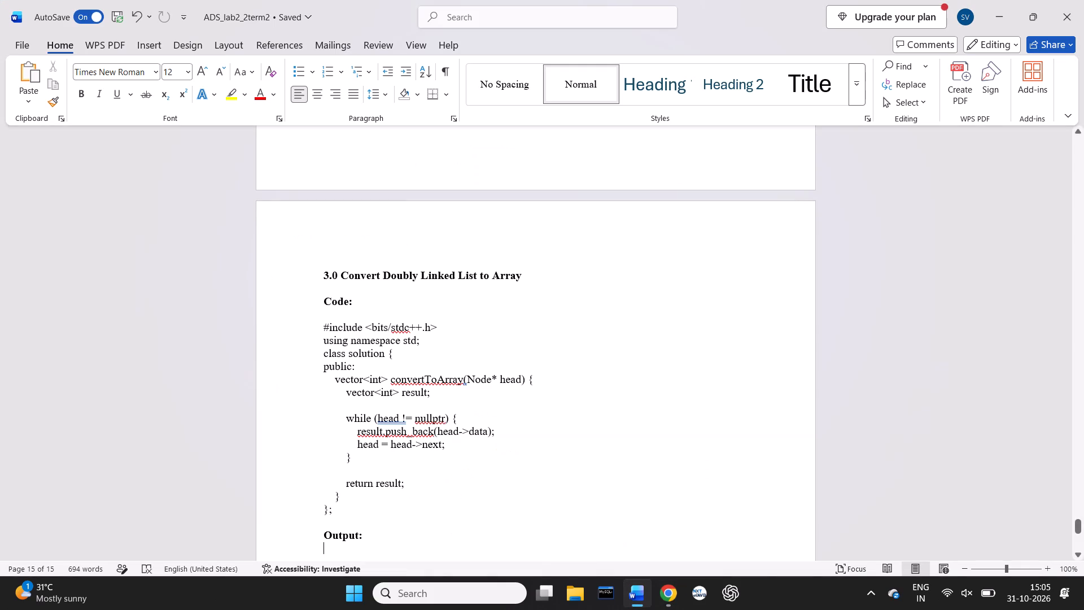
key("ctrl+v")
Change the report number in the "Lap Report" title above the Objective section to 2.
scroll(634, 388, "up", 2)
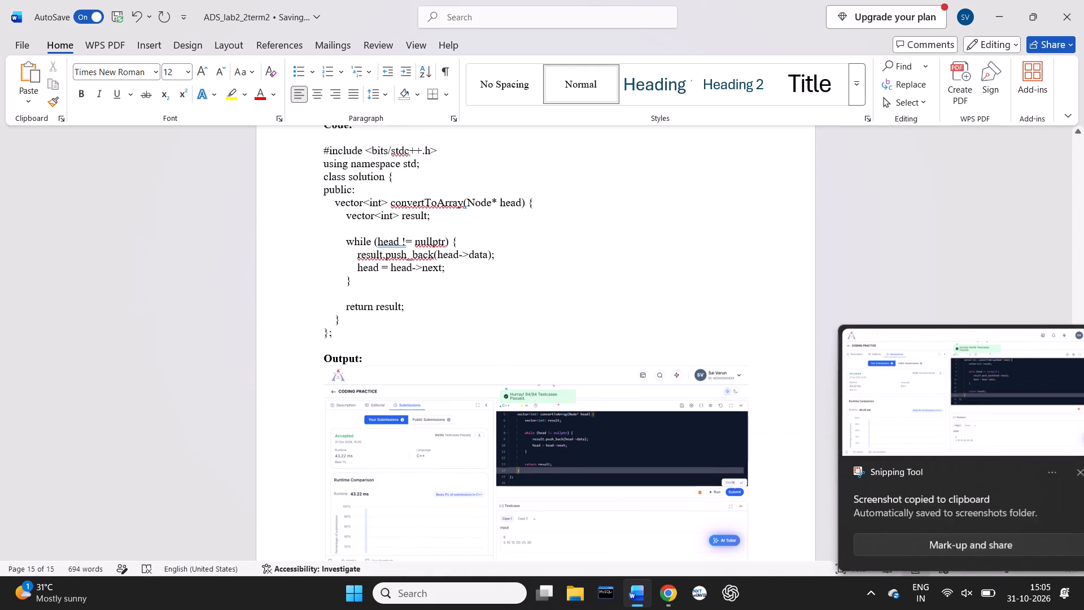
scroll(634, 388, "up", 8)
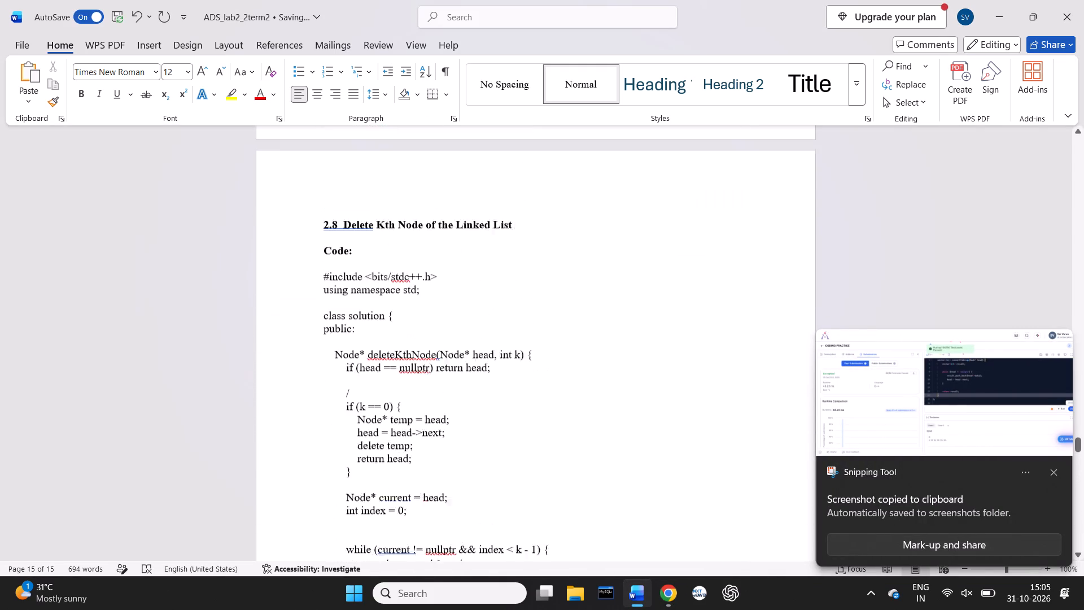
scroll(634, 388, "up", 4)
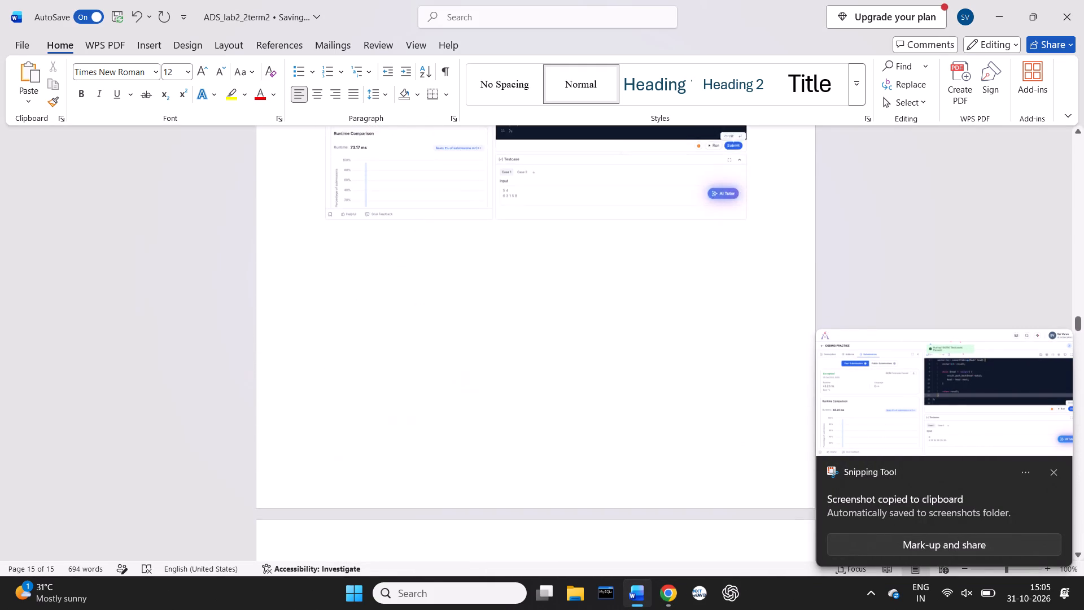
scroll(634, 388, "up", 4)
scroll(634, 388, "down", 4)
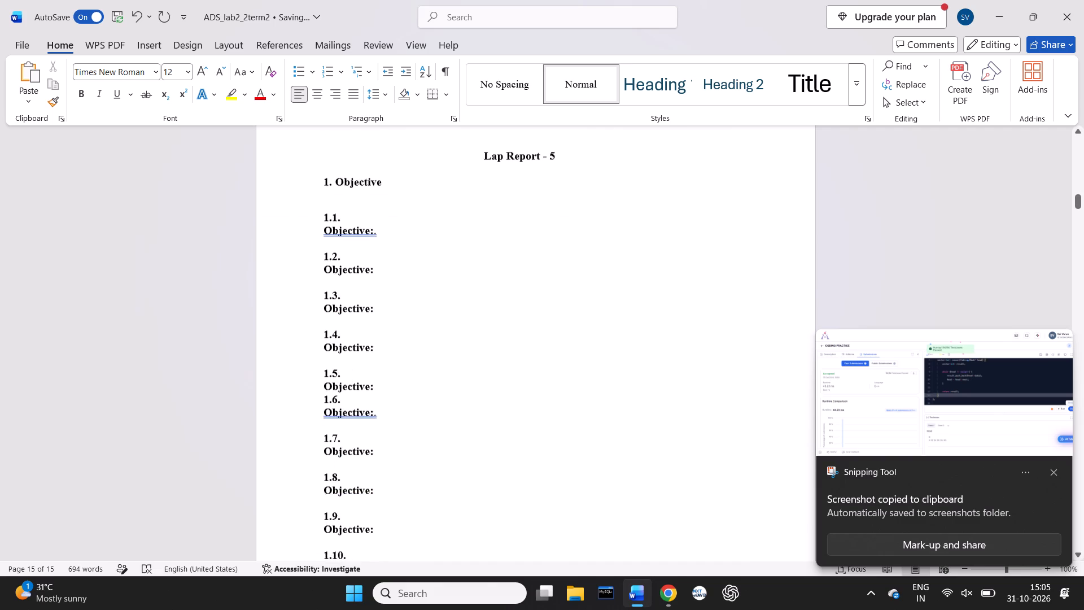
scroll(634, 388, "up", 1)
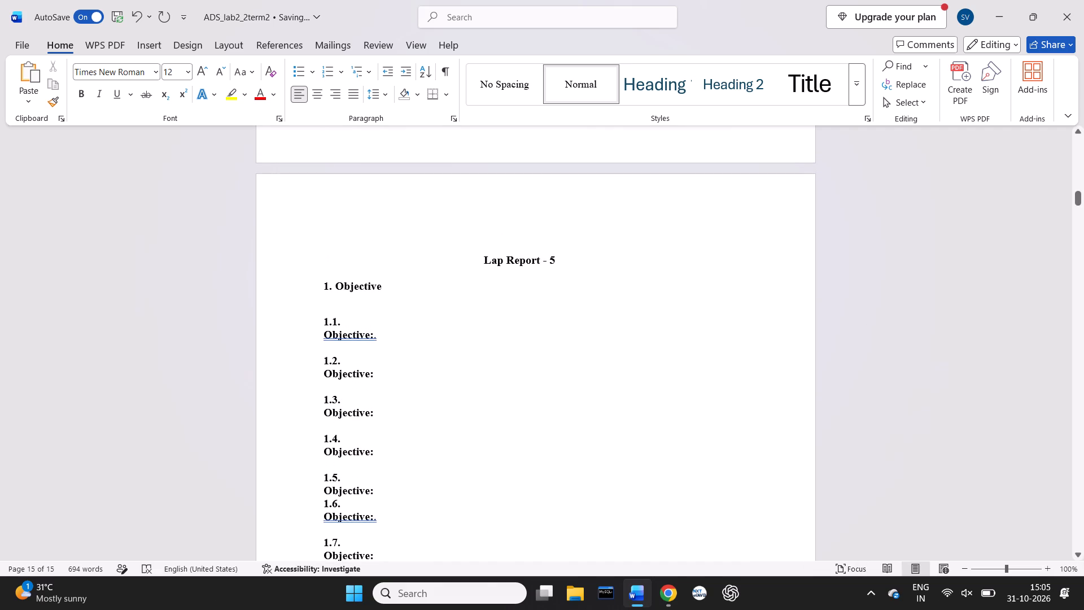
left_click(563, 256)
key("BackSpace")
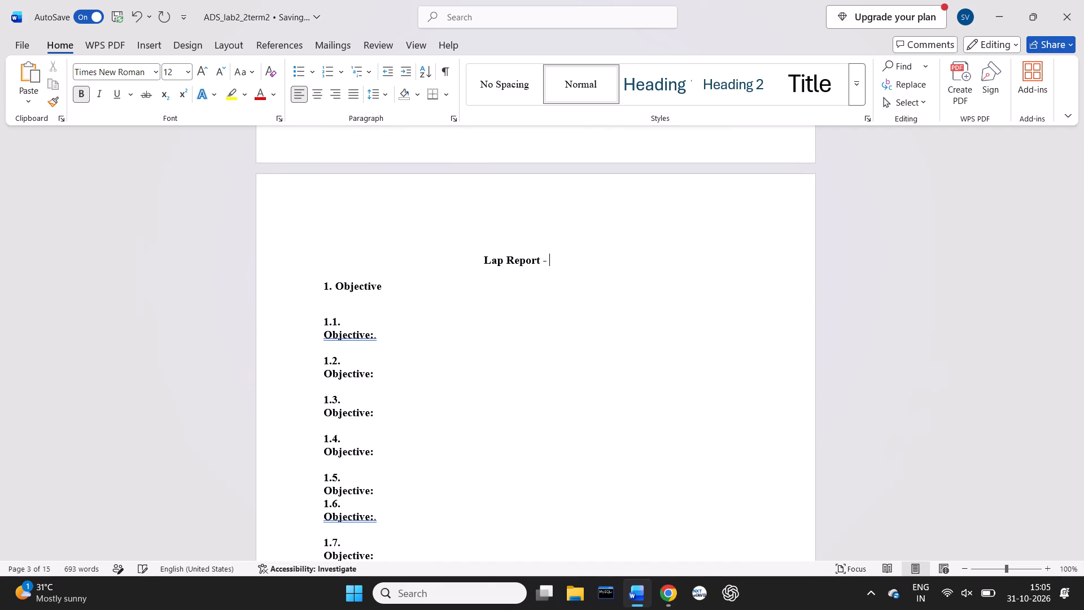
key("2")
scroll(563, 256, "down", 1)
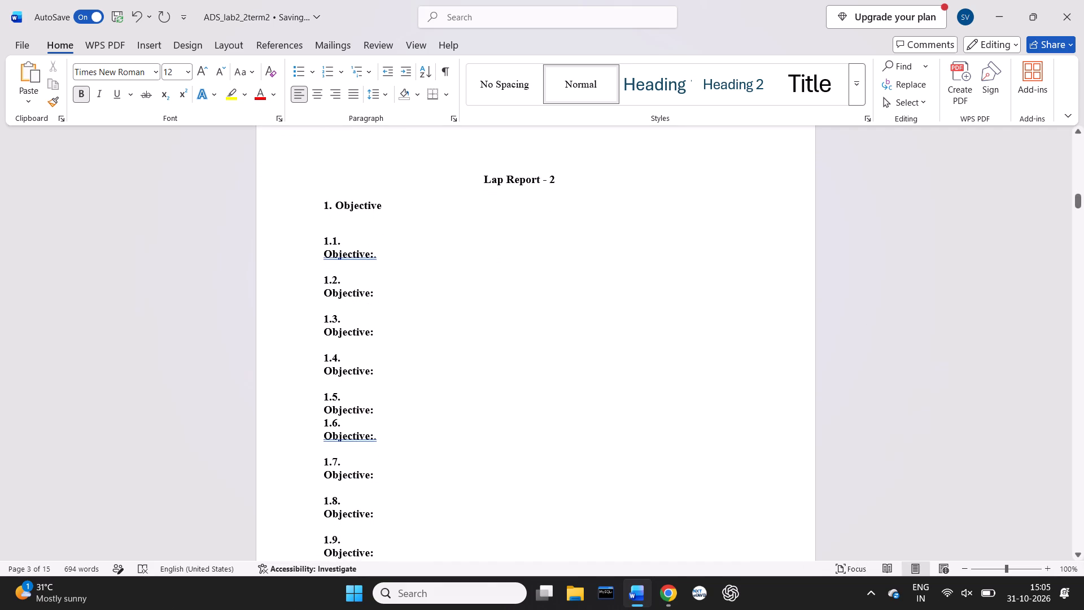
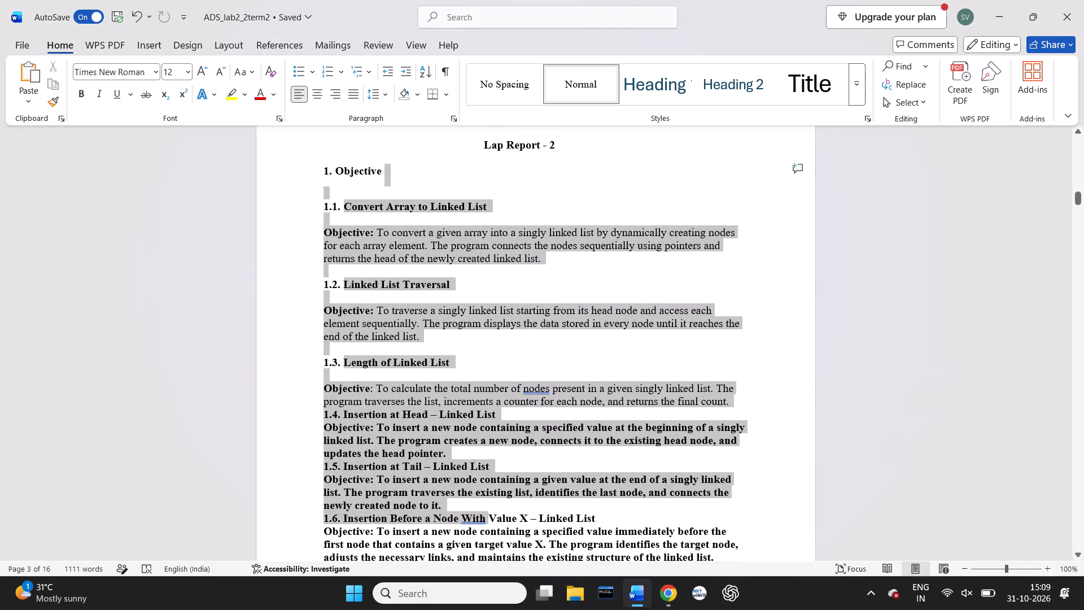
left_click_drag(468, 517, 541, 464)
key("ctrl+v")
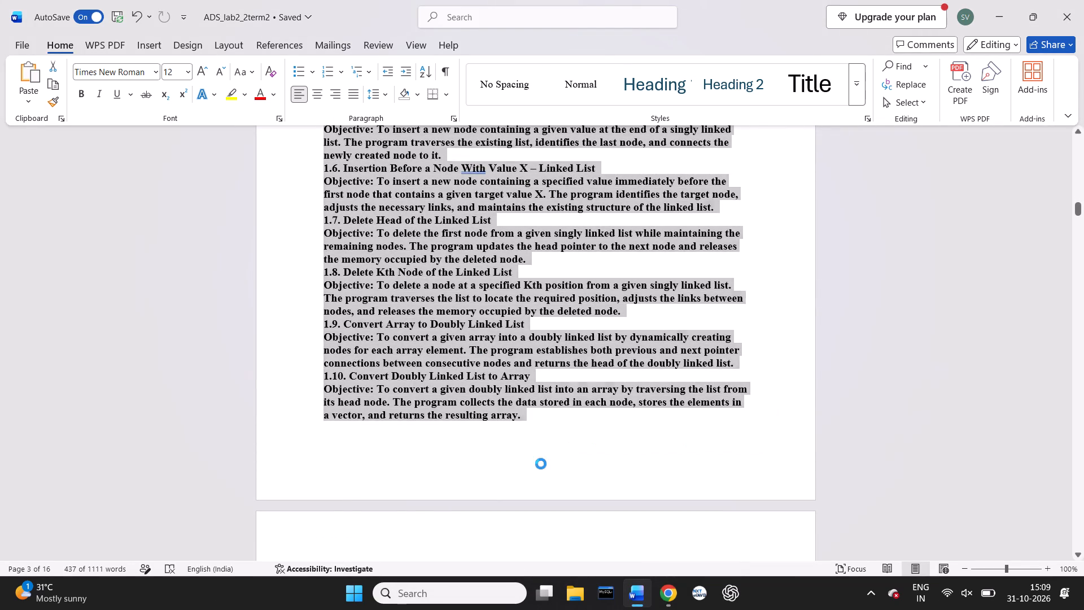
Move the "1.1. Convert Array to Linked List" title onto its own line below "1. Objective", without an extra list number.
scroll(541, 464, "up", 5)
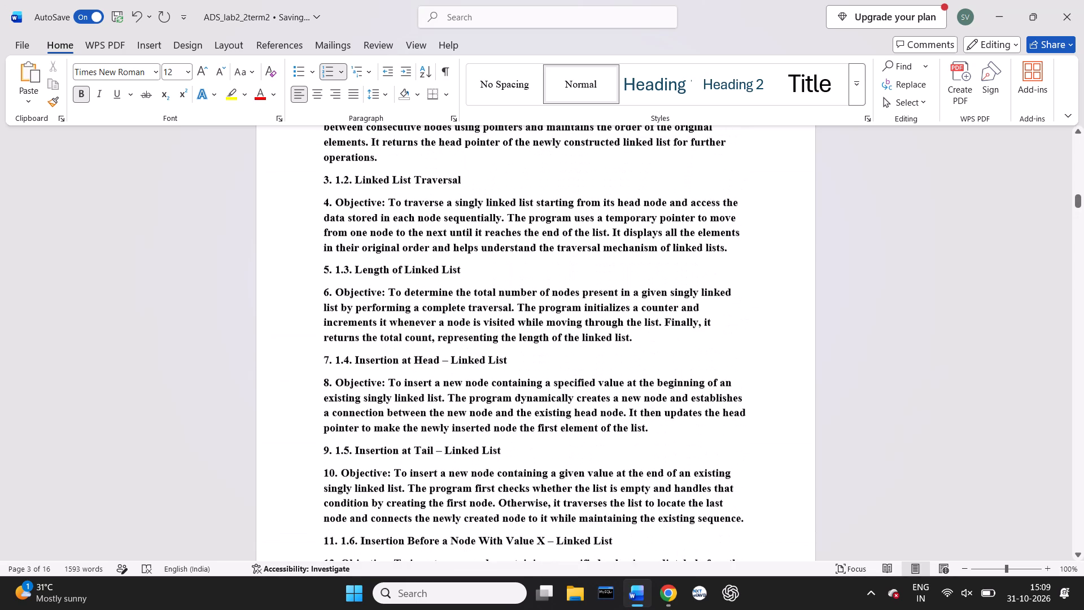
scroll(541, 464, "up", 1)
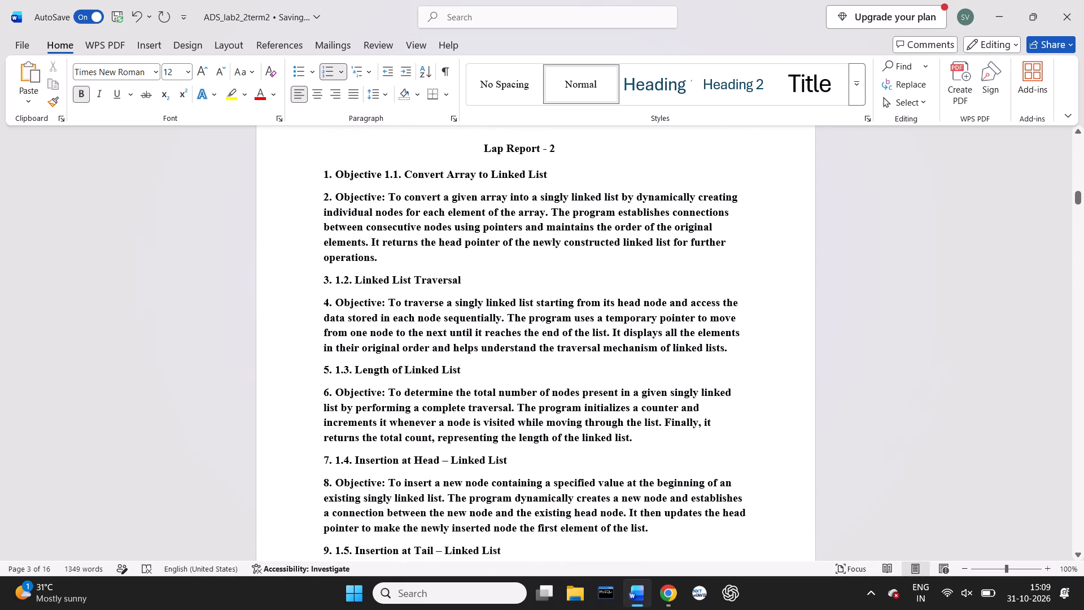
left_click(386, 175)
key("Return")
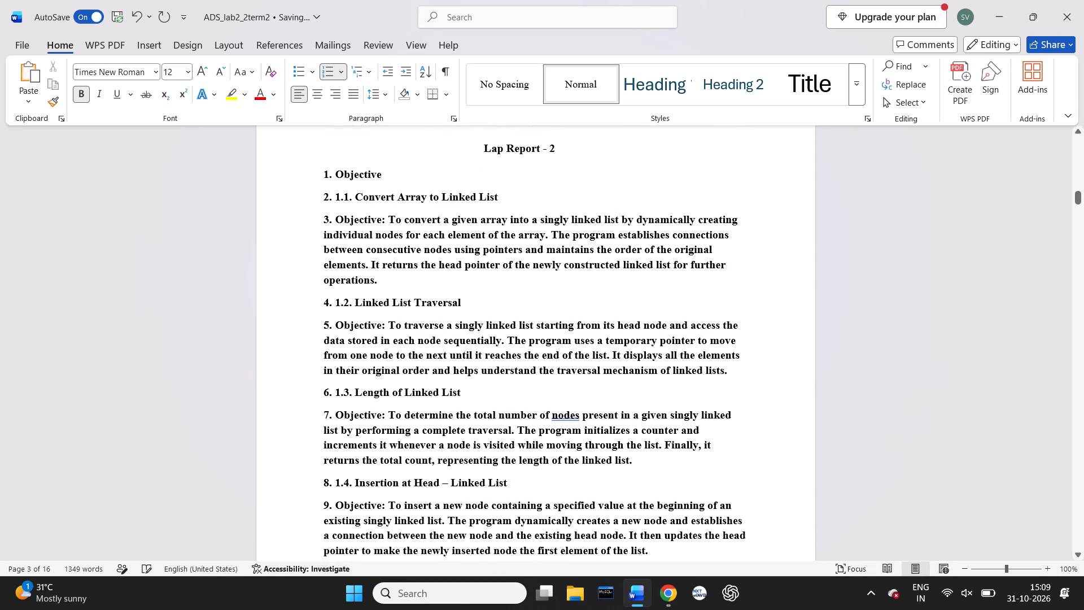
key("BackSpace")
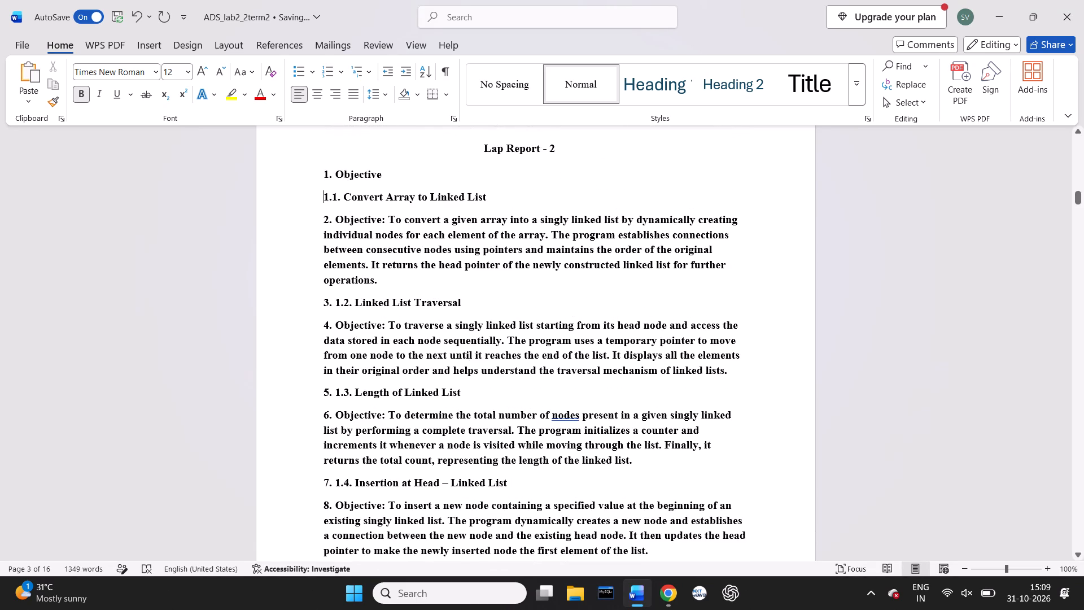
Remove the extra list number before objective 1.1's paragraph and make the description after "Objective:" non-bold.
left_click(331, 221)
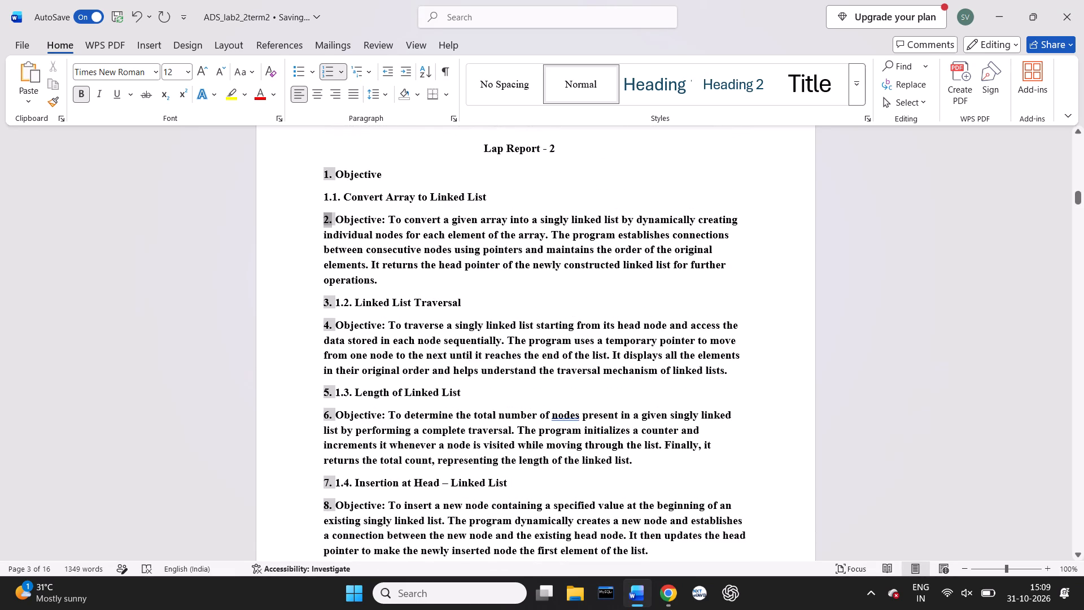
key("BackSpace")
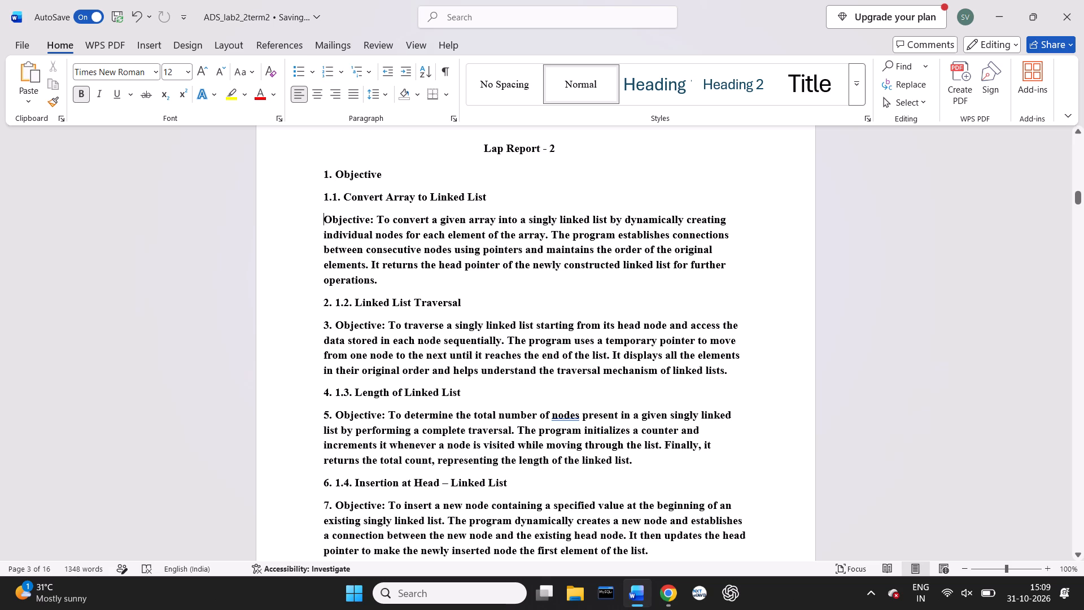
left_click_drag(378, 219, 501, 278)
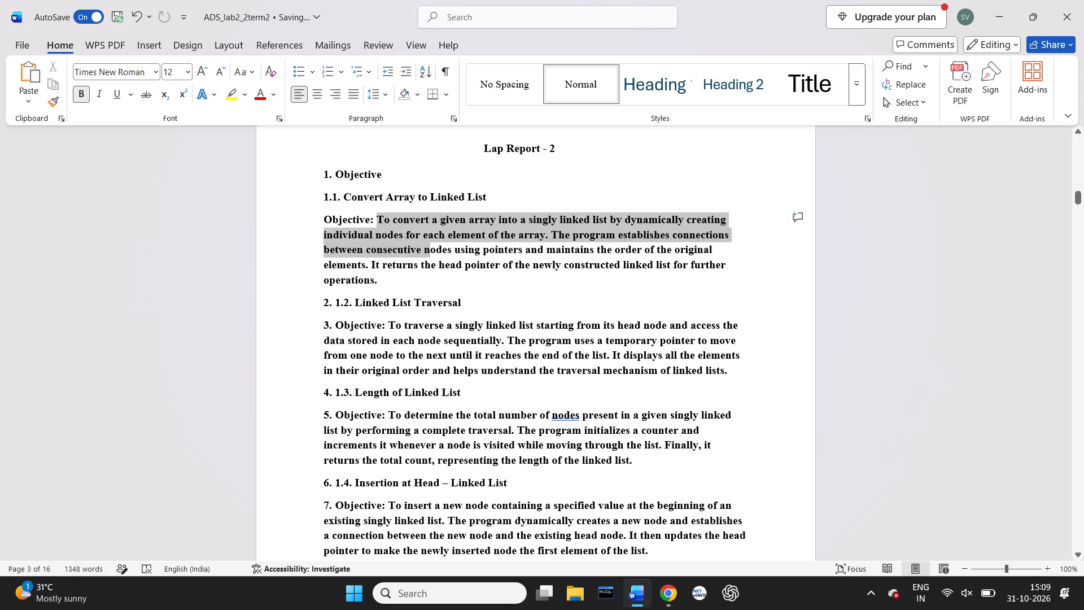
left_click_drag(501, 278, 502, 287)
left_click(508, 265)
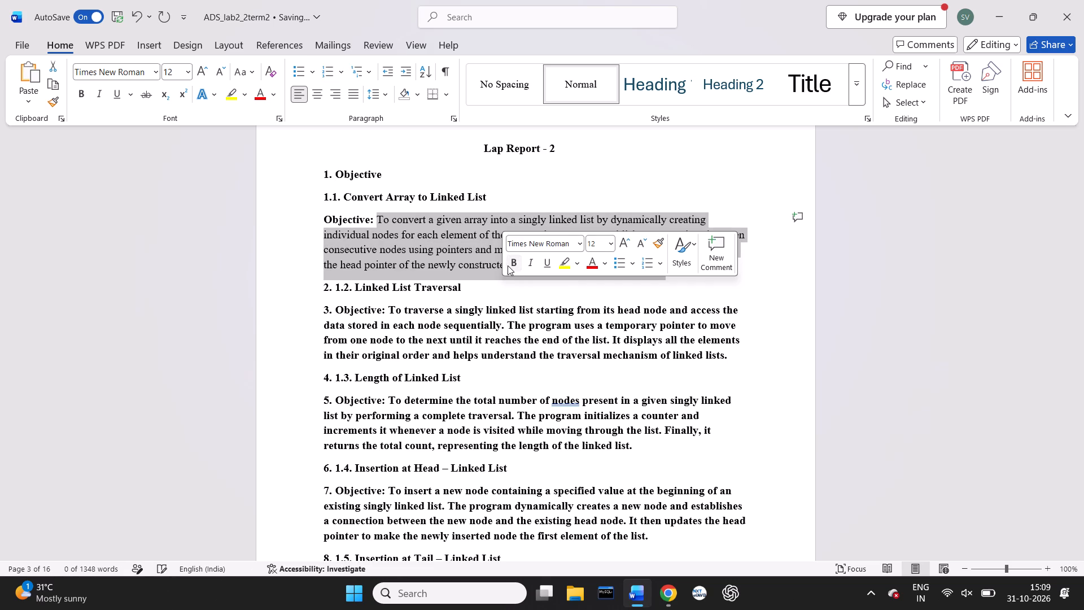
left_click(427, 274)
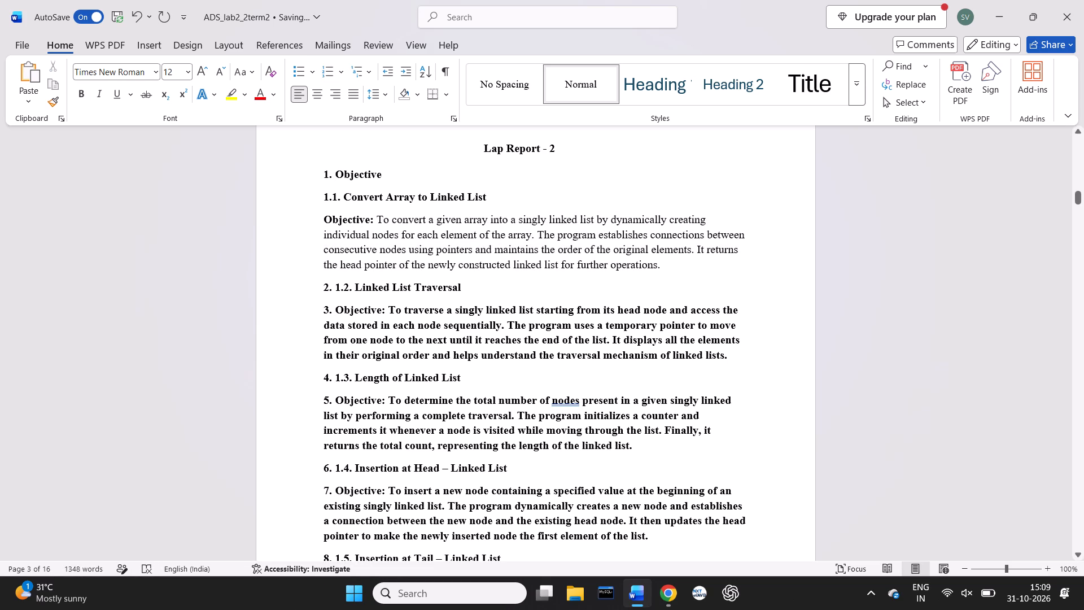
Remove the extra list numbers before the titles and "Objective:" paragraphs of items 1.2, 1.3 and 1.4.
left_click(333, 291)
key("BackSpace")
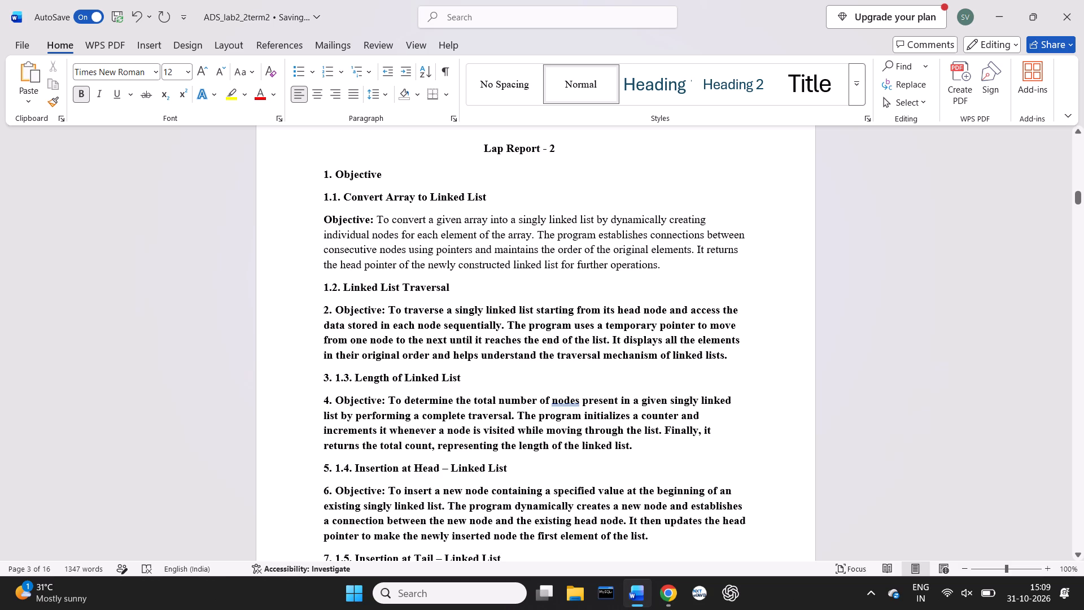
left_click(333, 311)
key("BackSpace")
left_click(330, 378)
key("BackSpace")
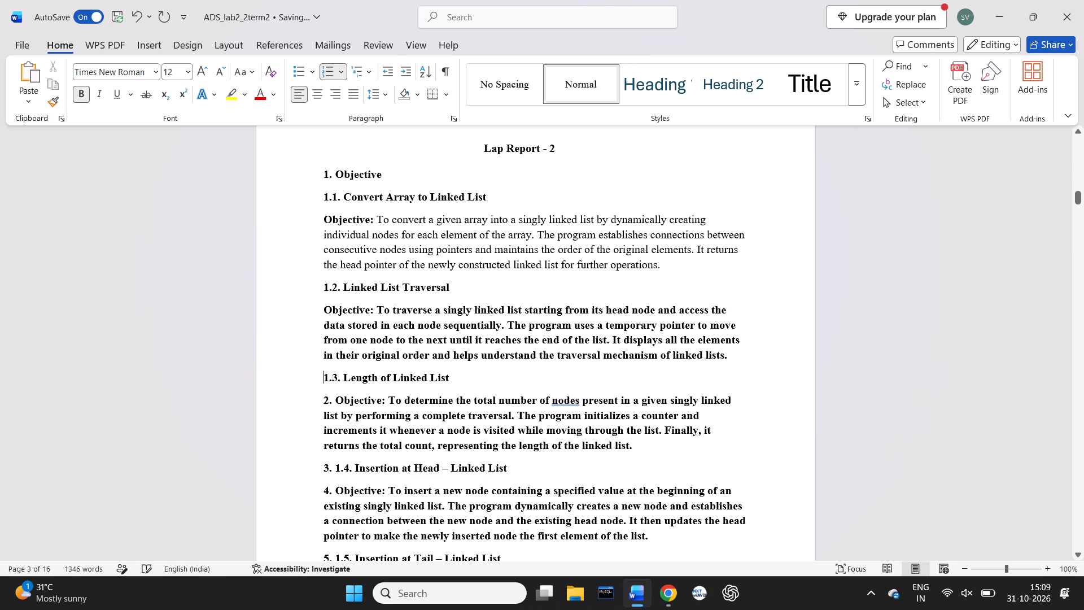
left_click(331, 402)
key("BackSpace")
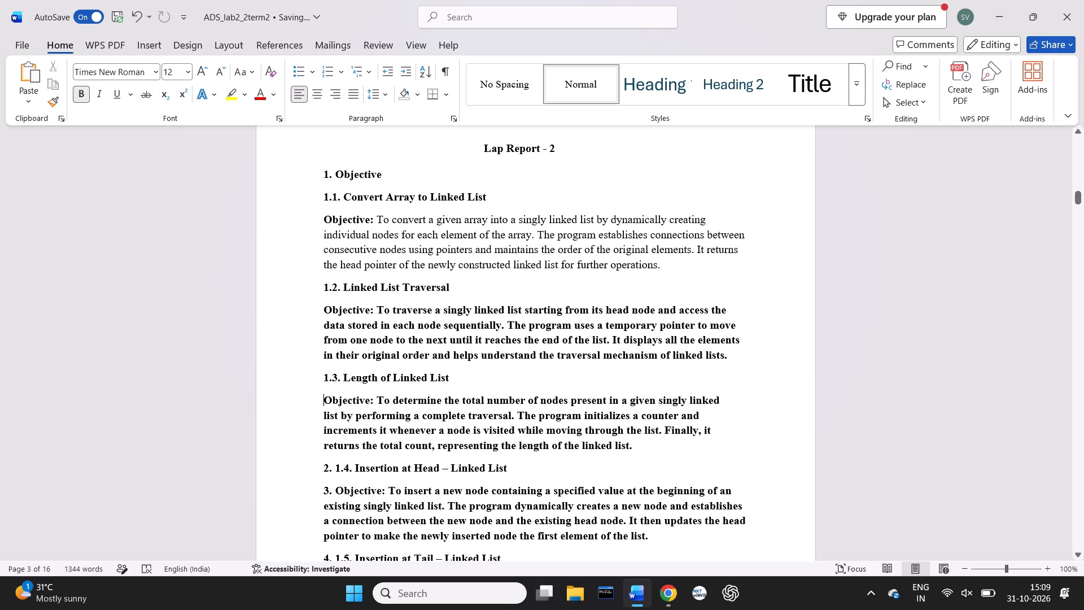
left_click(330, 475)
key("BackSpace")
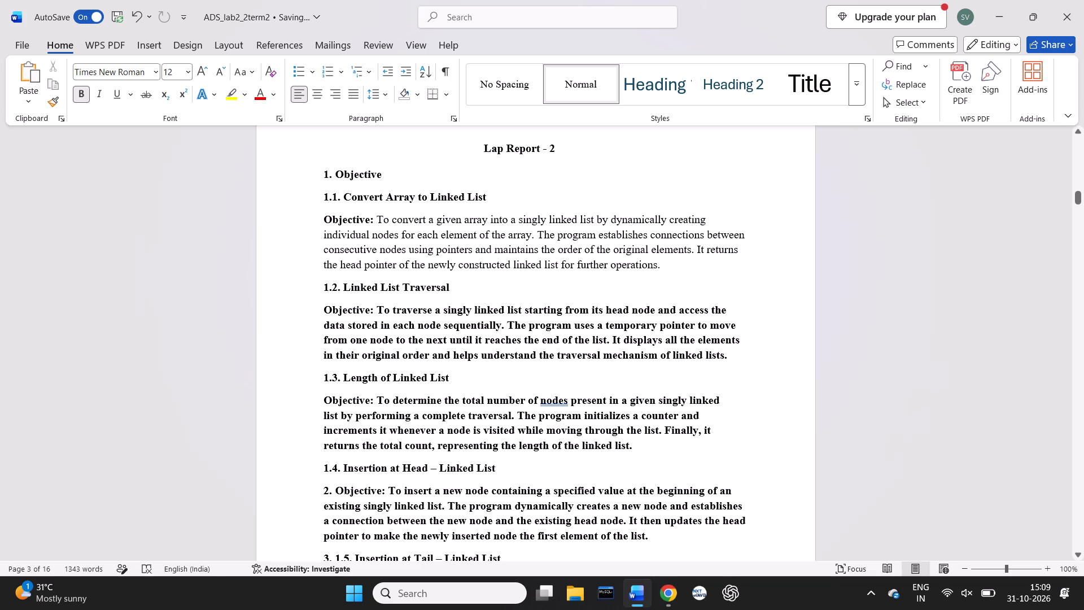
left_click(331, 492)
key("BackSpace")
Remove the extra list numbers before the titles and "Objective:" paragraphs of items 1.5 and 1.6.
scroll(331, 492, "down", 1)
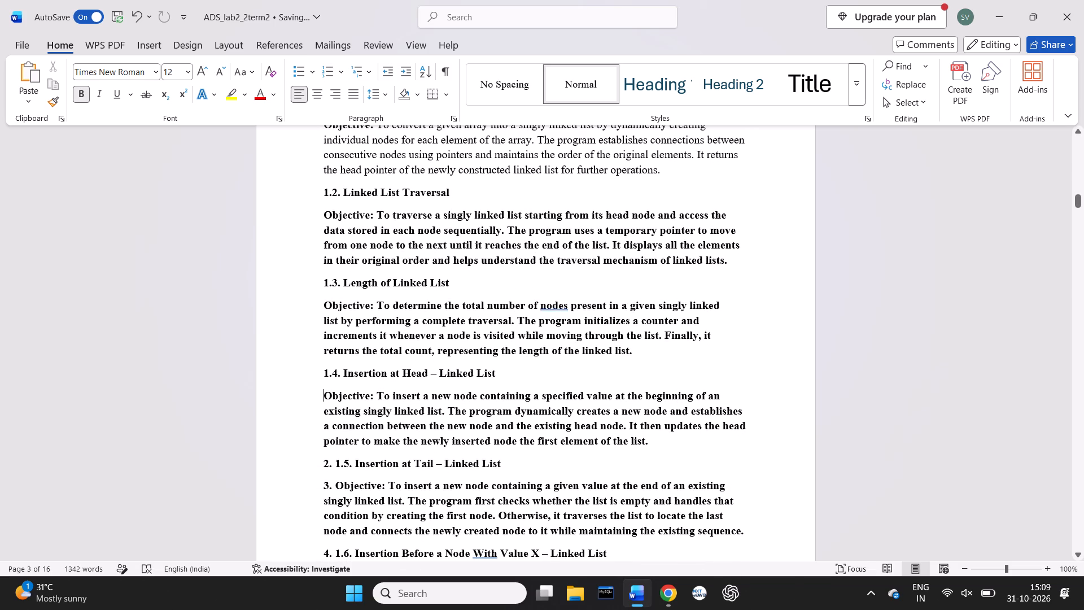
left_click(331, 467)
key("BackSpace")
left_click(333, 484)
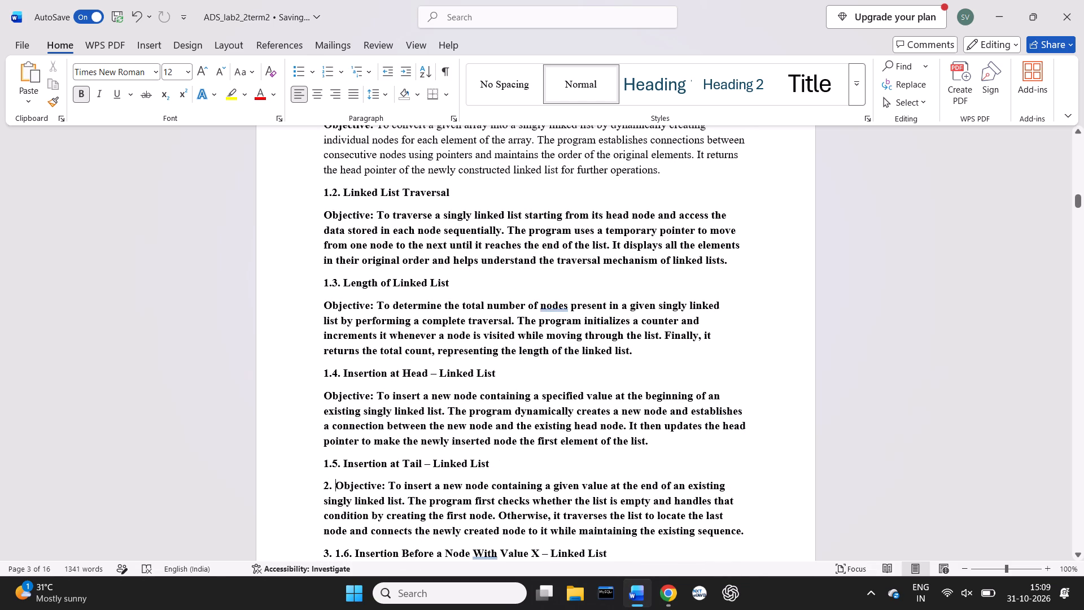
key("BackSpace")
scroll(333, 484, "down", 1)
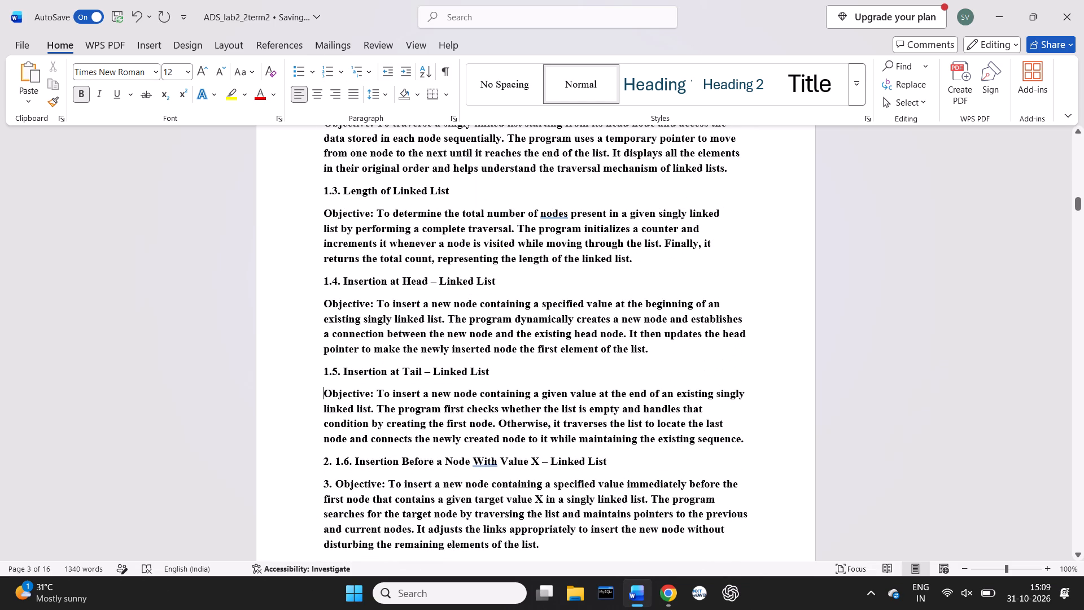
left_click(333, 464)
key("backslash")
key("BackSpace")
key("BackSpace")
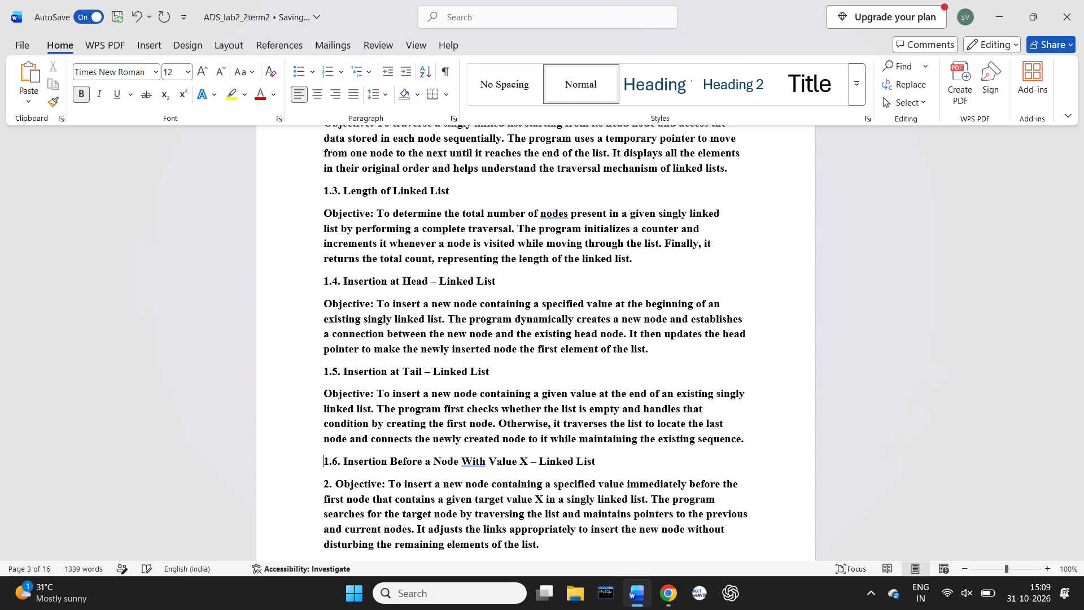
scroll(333, 464, "down", 1)
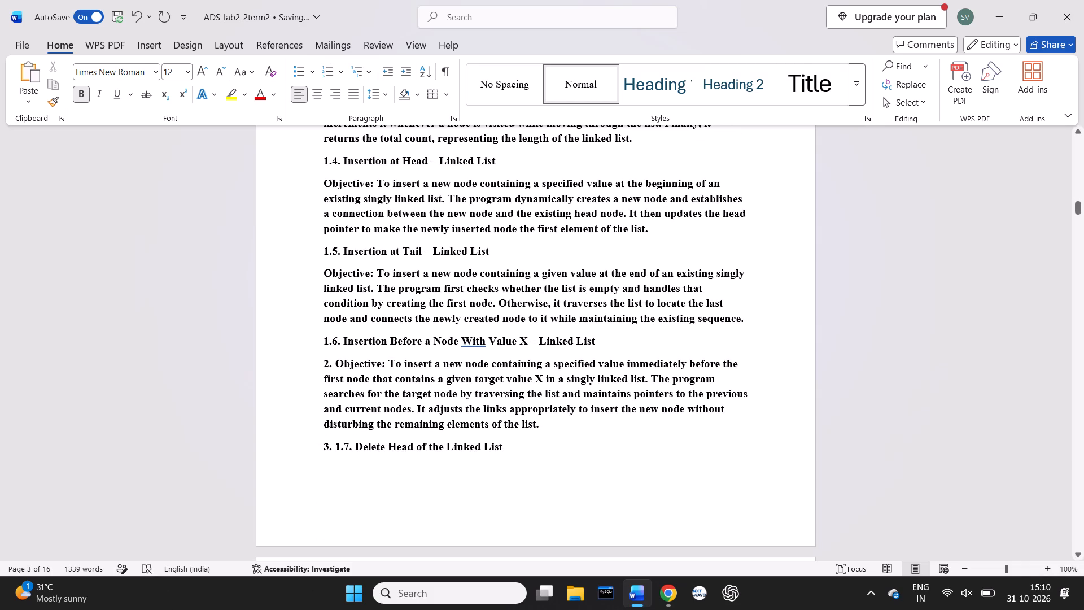
left_click(333, 365)
key("BackSpace")
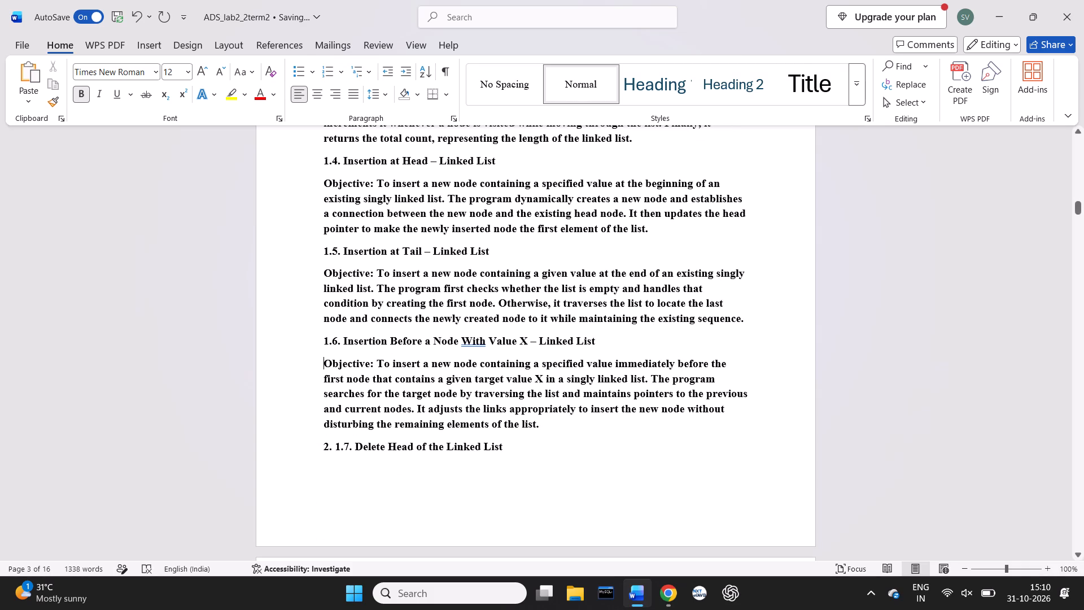
Remove the extra list number before the "1.7. Delete Head of the Linked List" title and push the title down onto the next page.
left_click(333, 448)
key("BackSpace")
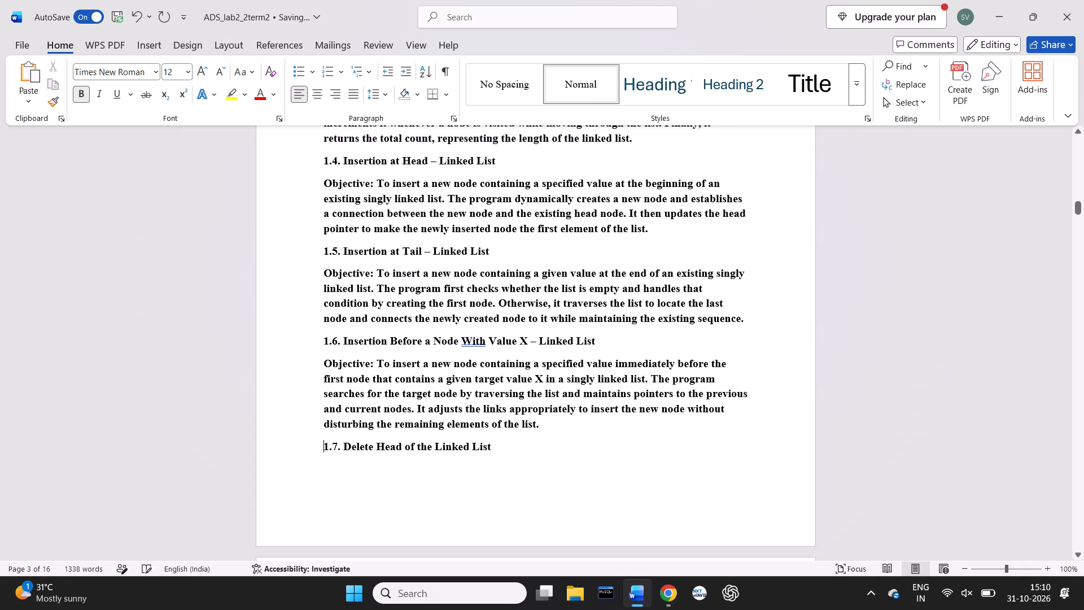
key("Return")
key("Return")
Remove the extra list numbers before objective 1.7's paragraph and before the 1.8 title and its paragraph.
scroll(333, 448, "down", 1)
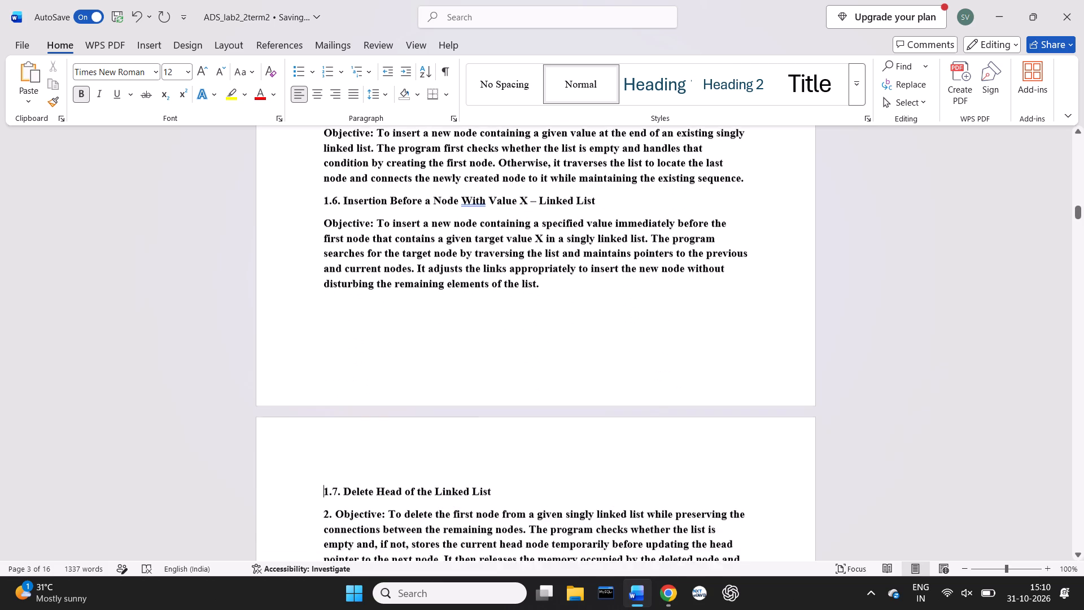
scroll(333, 448, "down", 2)
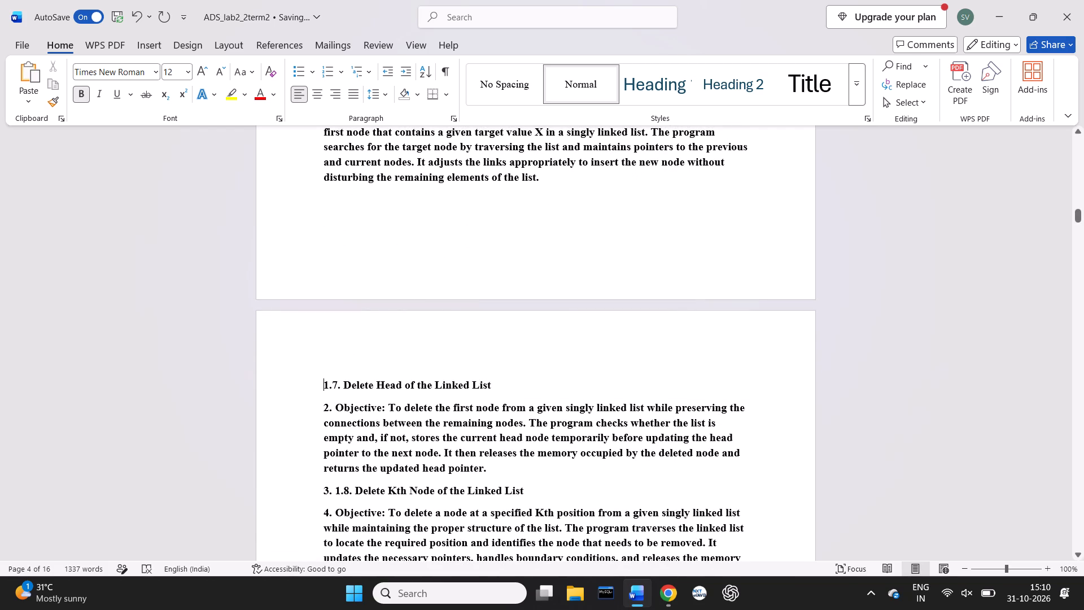
left_click(329, 407)
key("BackSpace")
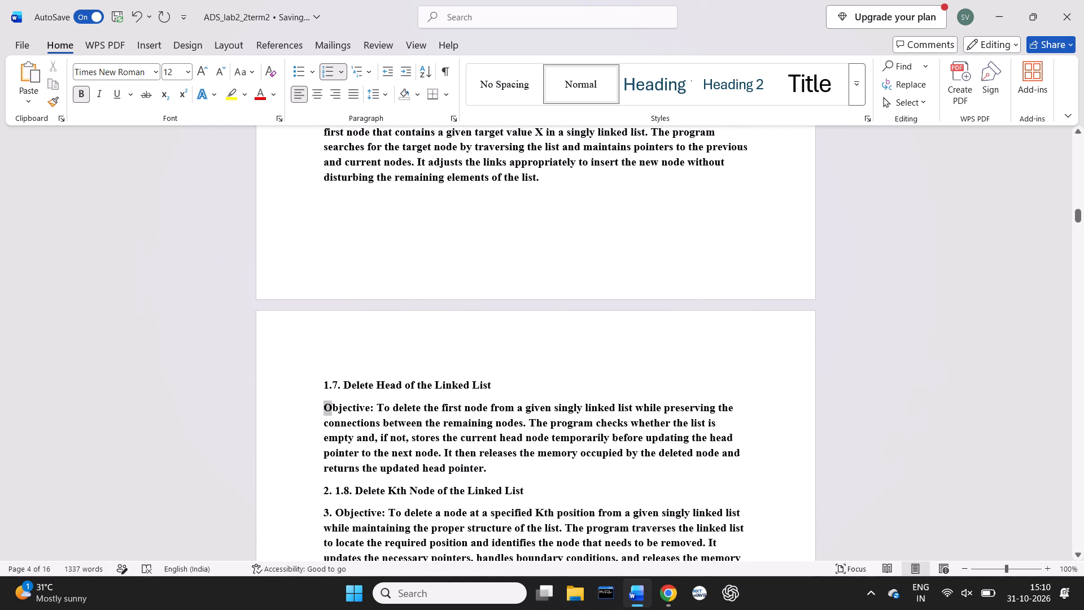
scroll(329, 407, "down", 1)
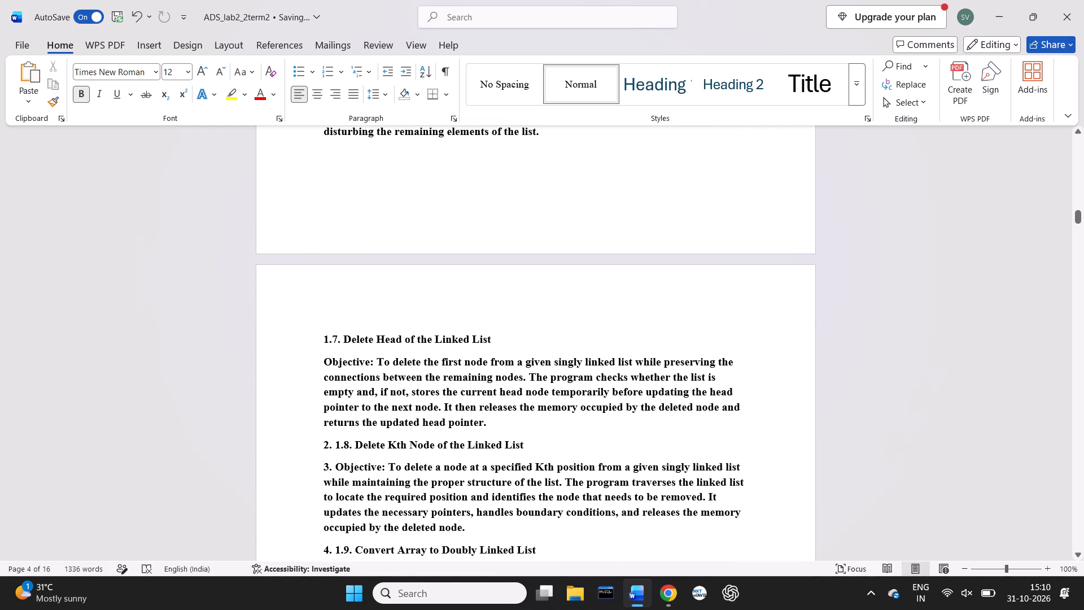
left_click(334, 443)
key("BackSpace")
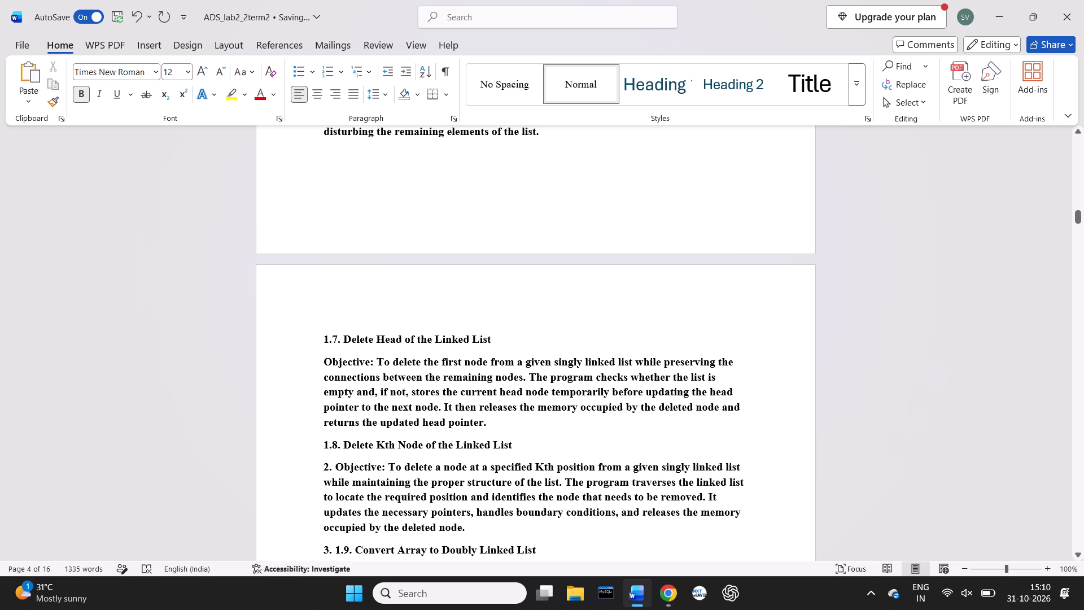
left_click(331, 463)
key("BackSpace")
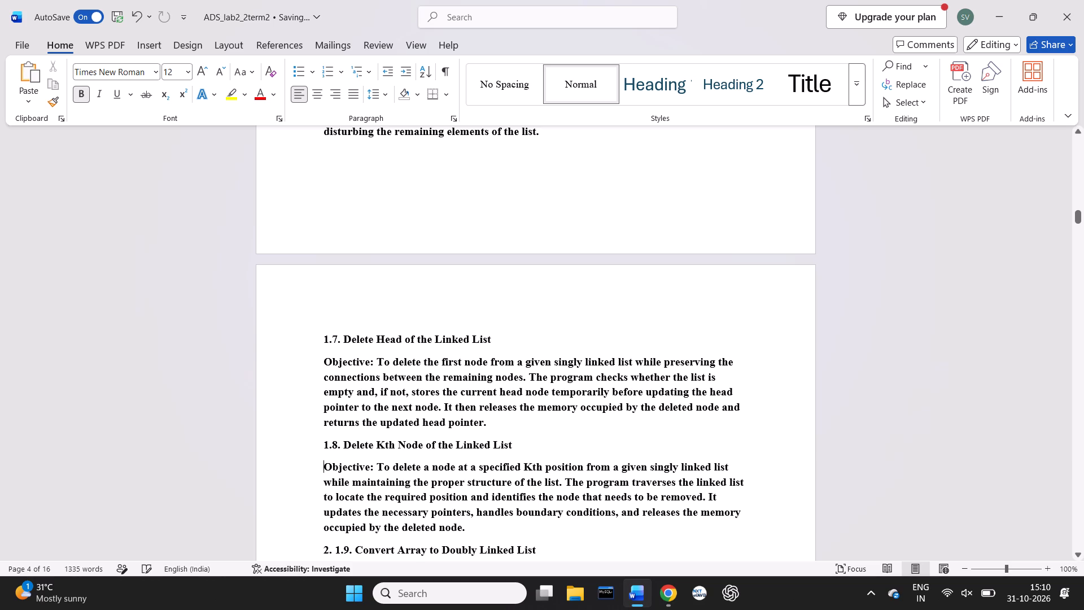
Remove the extra list numbers before the 1.9 title, its paragraph and the "1.10. Convert Doubly Linked List to Array" title.
scroll(331, 463, "down", 1)
left_click(336, 485)
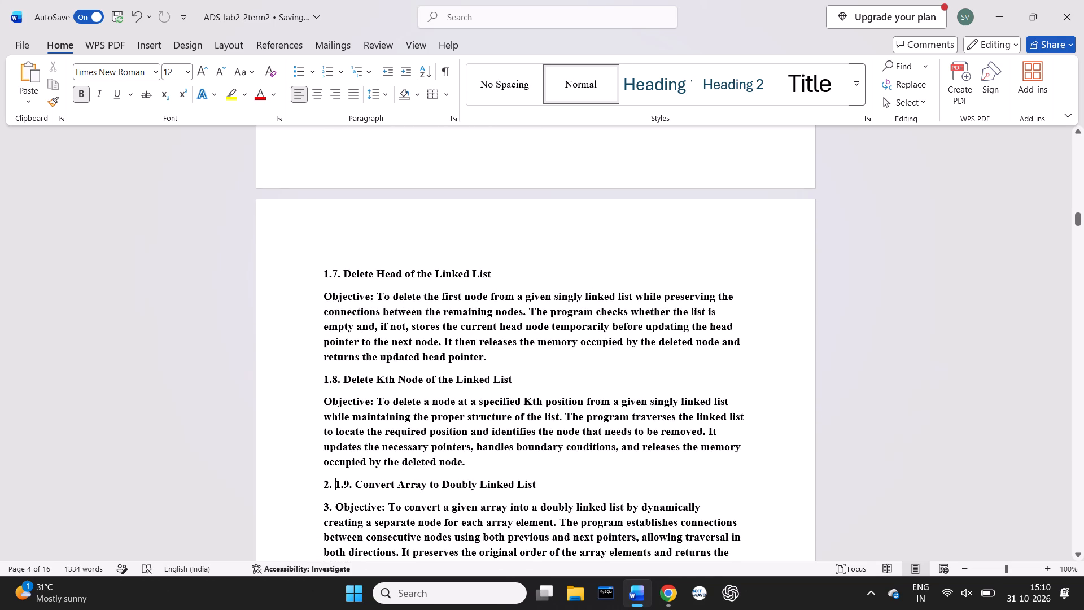
key("BackSpace")
scroll(336, 485, "down", 1)
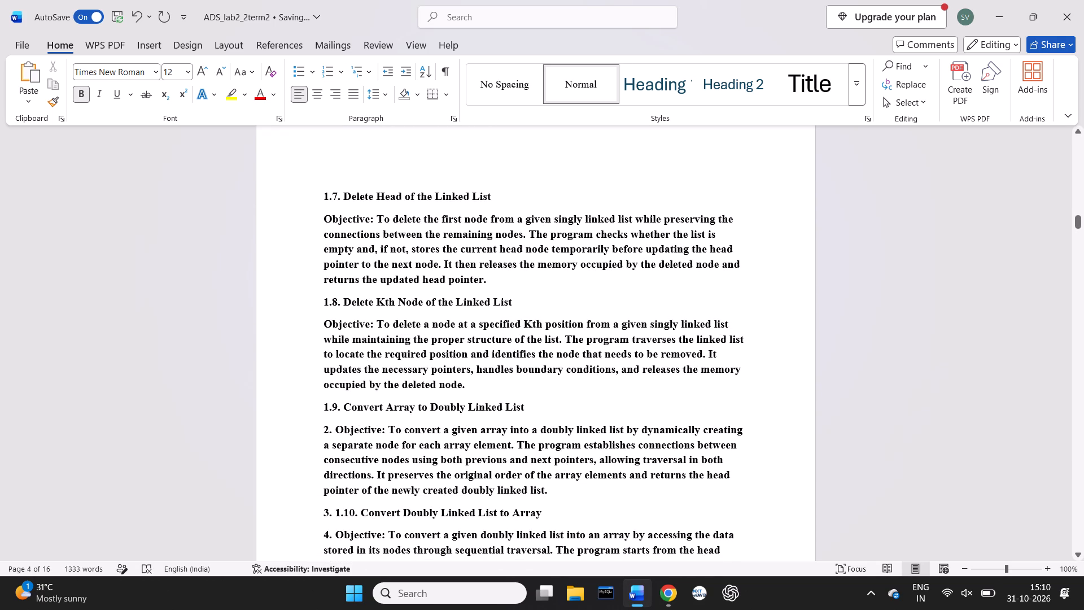
left_click(332, 432)
key("BackSpace")
scroll(332, 432, "down", 1)
left_click(334, 427)
key("BackSpace")
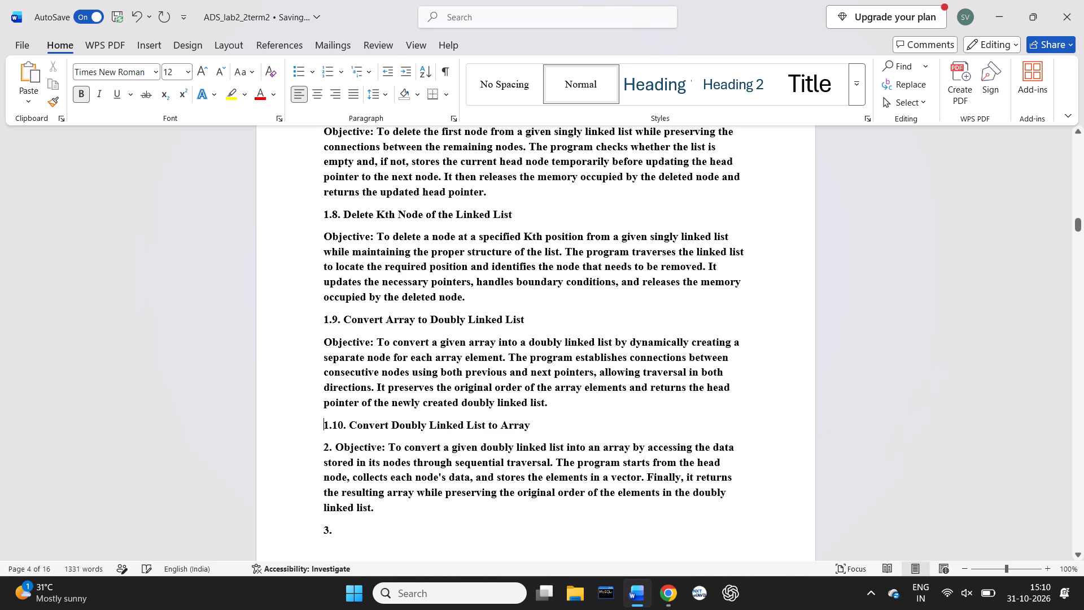
Renumber the "Convert Doubly Linked List to Array" title from 1.10 to 2.0.
scroll(334, 427, "down", 1)
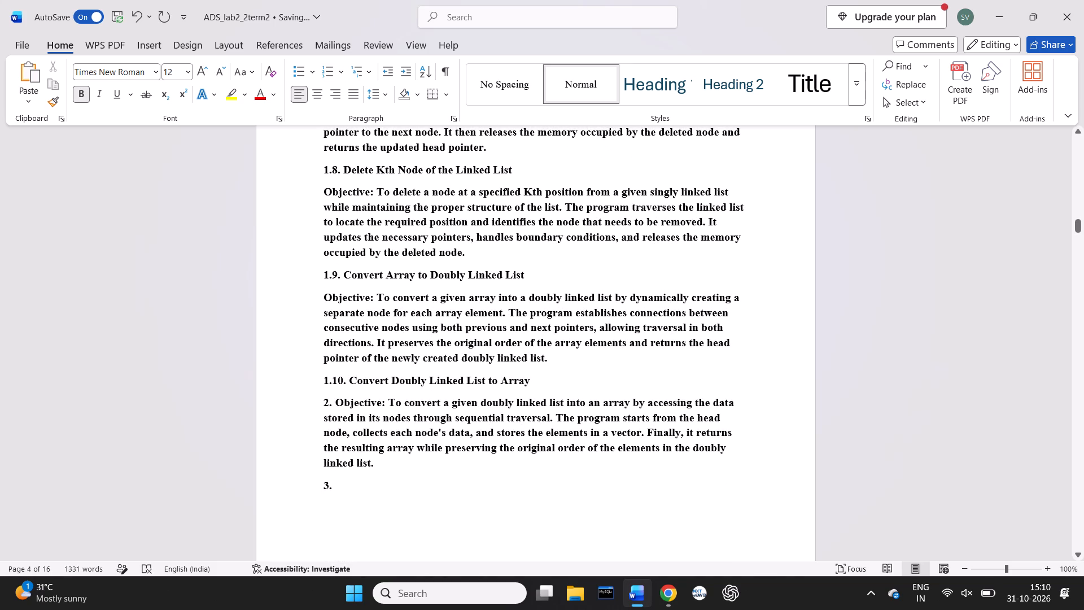
left_click(343, 381)
key("BackSpace")
key("BackSpace")
key("BackSpace")
key("BackSpace")
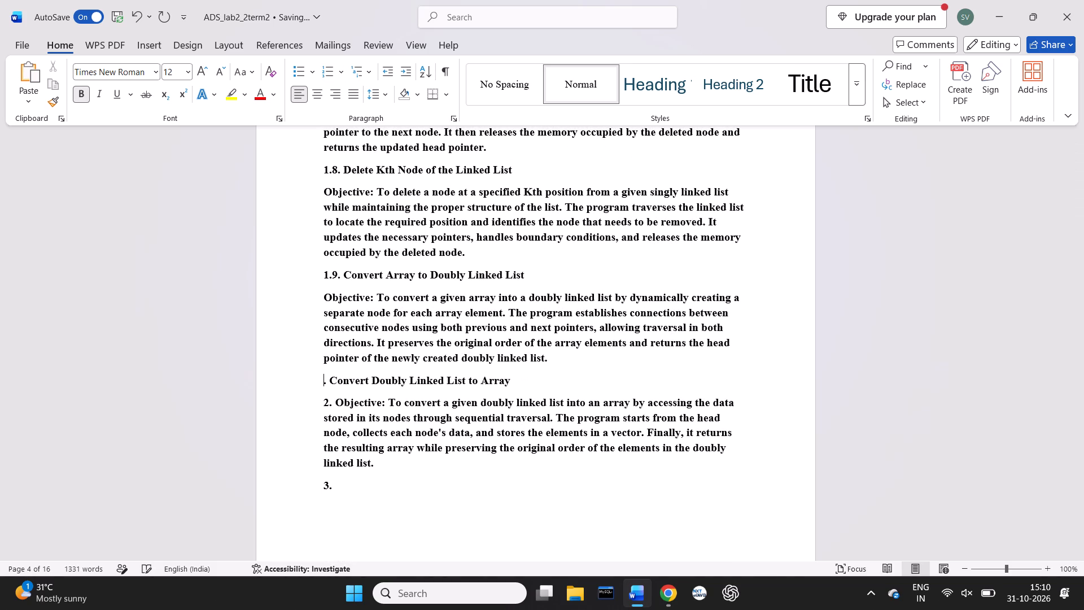
key("2")
key("Right")
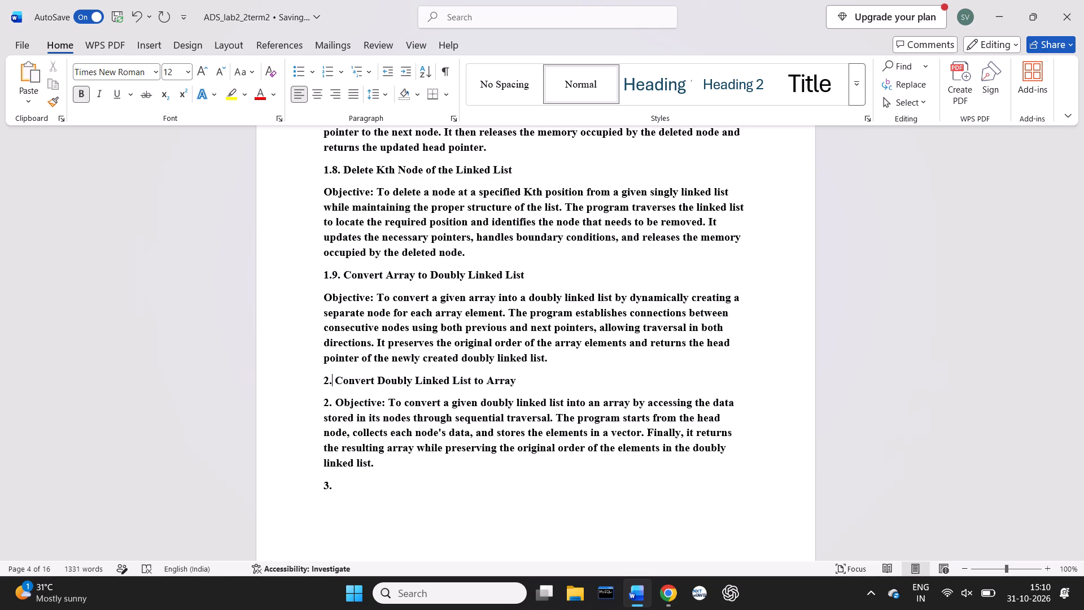
key("0")
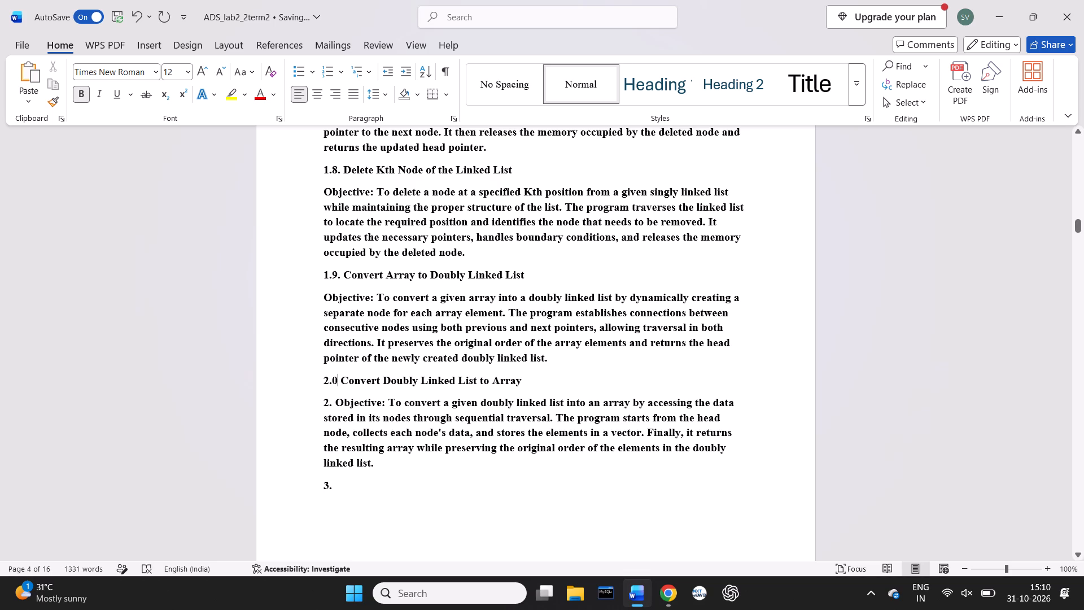
Remove the list numbers before the last objective's paragraph and on the empty line below it.
left_click(339, 402)
key("BackSpace")
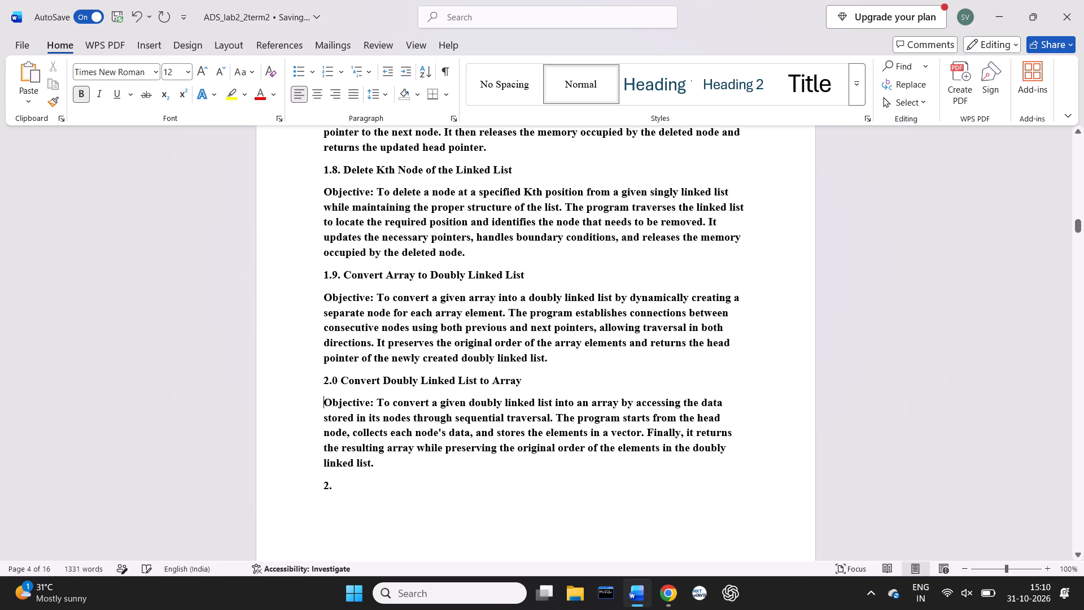
left_click(344, 491)
key("BackSpace")
Make the descriptions after "Objective" non-bold in items 2.0, 1.9 and 1.8, keeping the word "Objective" bold.
scroll(344, 491, "up", 1)
left_click_drag(373, 436, 388, 468)
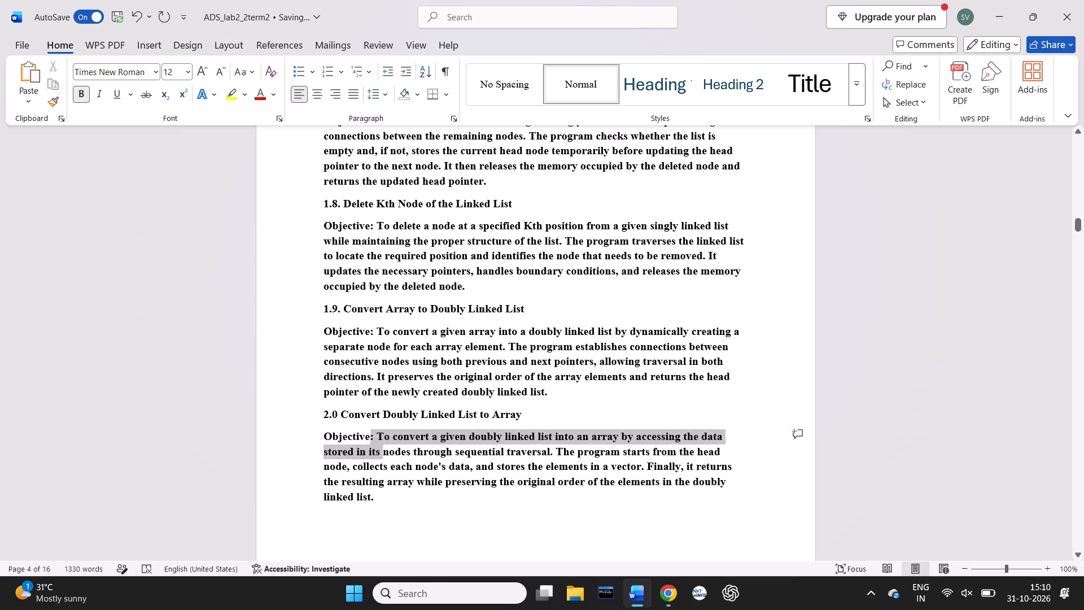
left_click_drag(388, 468, 392, 507)
left_click(399, 483)
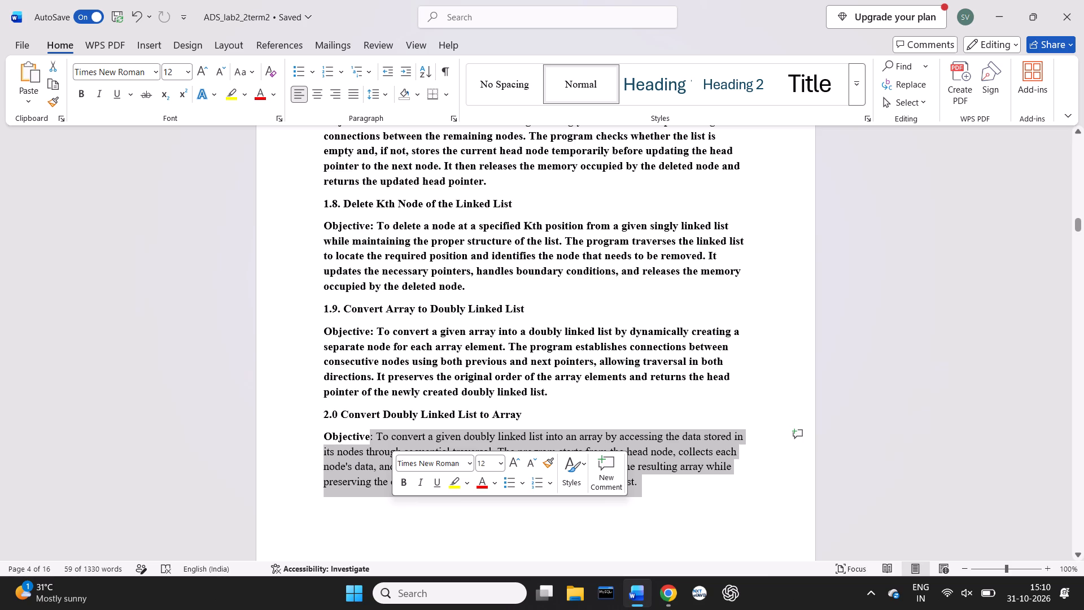
left_click_drag(376, 330, 550, 391)
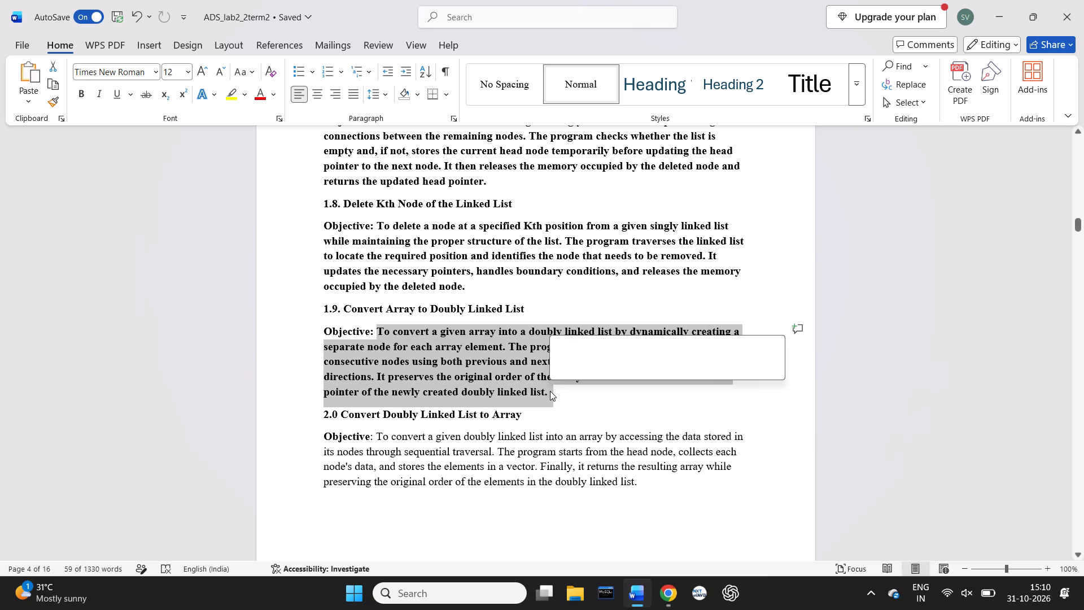
left_click(558, 369)
left_click(501, 391)
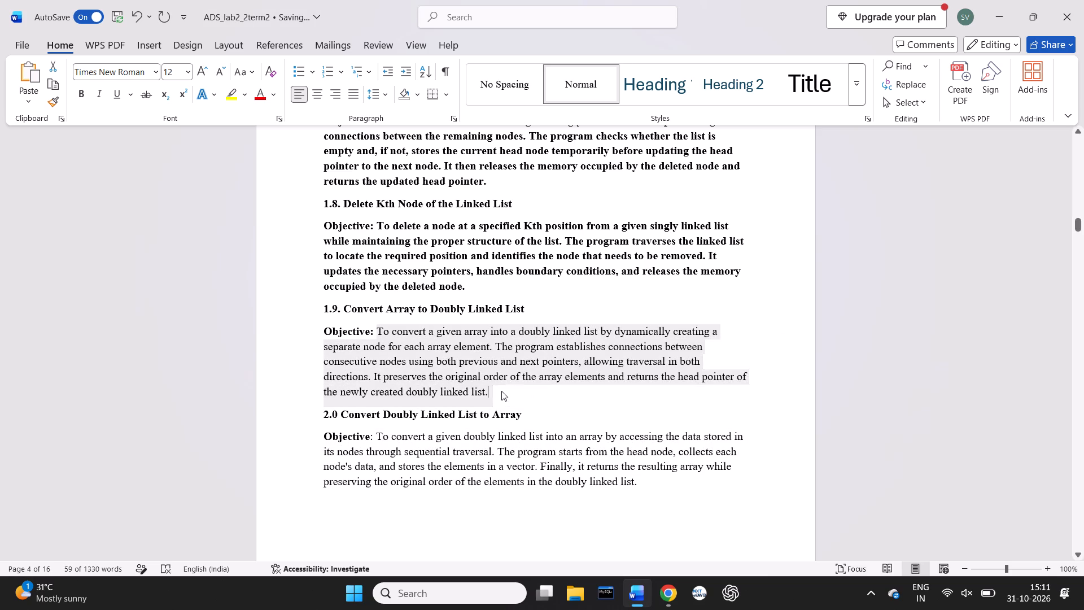
left_click_drag(375, 226, 461, 276)
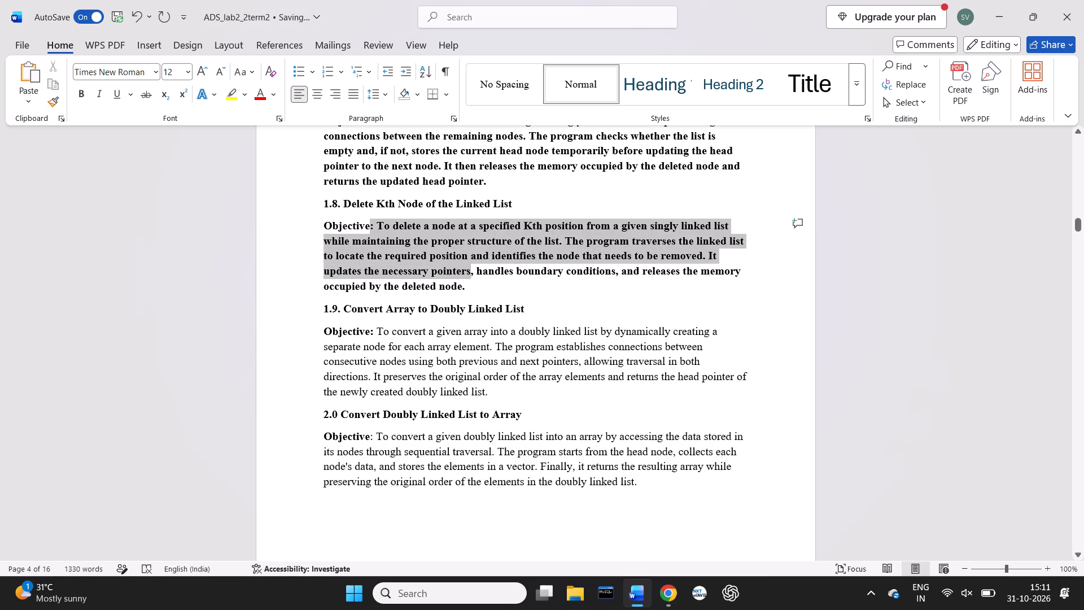
left_click_drag(461, 276, 467, 282)
left_click(477, 252)
left_click(432, 252)
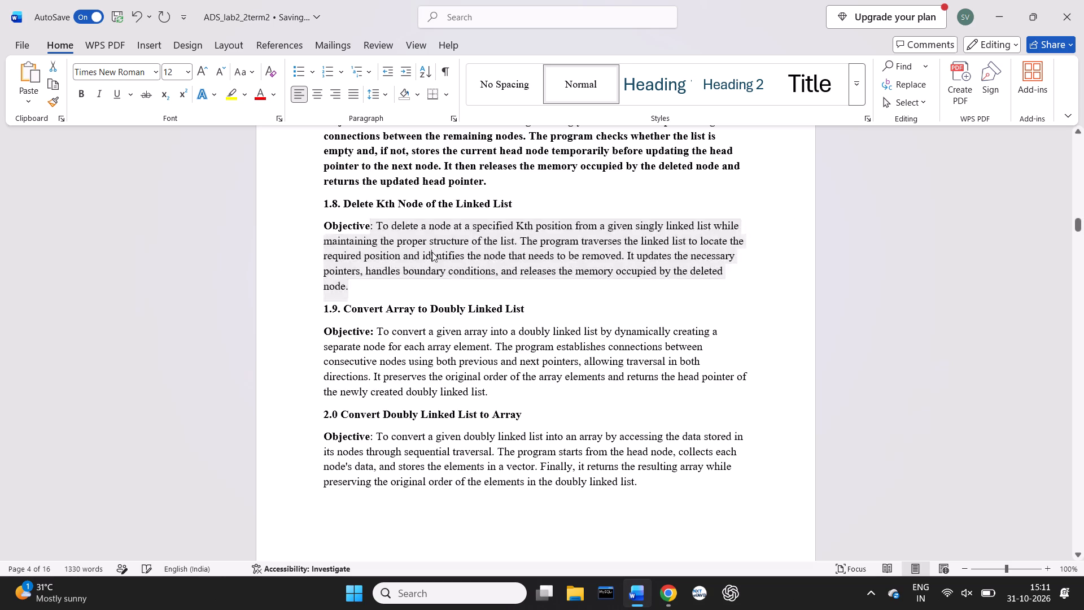
Make the descriptions after "Objective" non-bold in items 1.7 and 1.6, keeping the word "Objective" bold.
scroll(432, 252, "up", 2)
left_click_drag(375, 364, 444, 382)
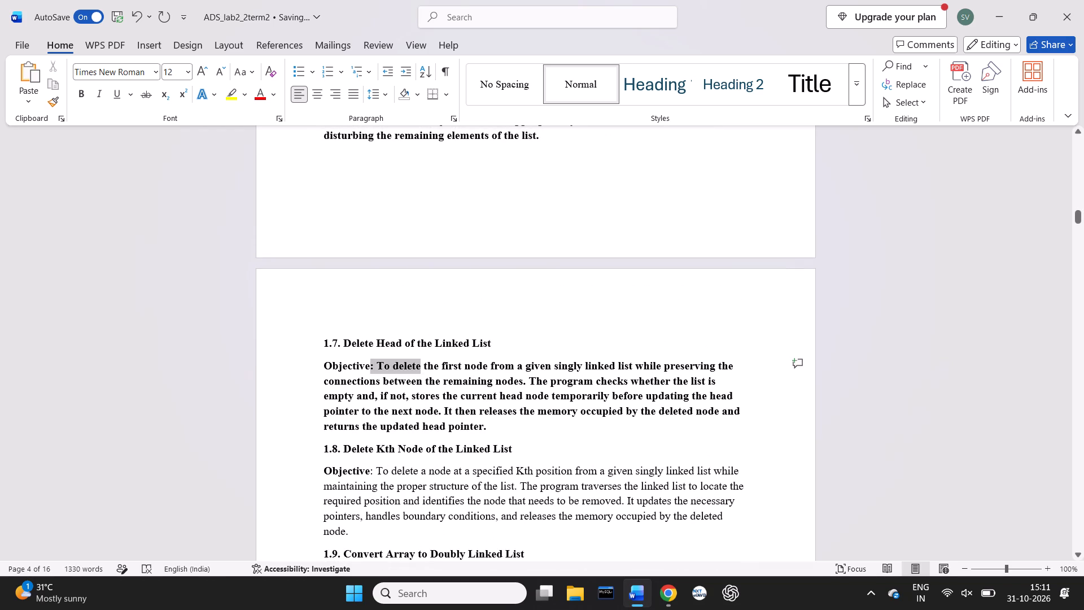
left_click_drag(444, 382, 496, 419)
left_click(504, 393)
left_click(445, 399)
scroll(445, 399, "up", 2)
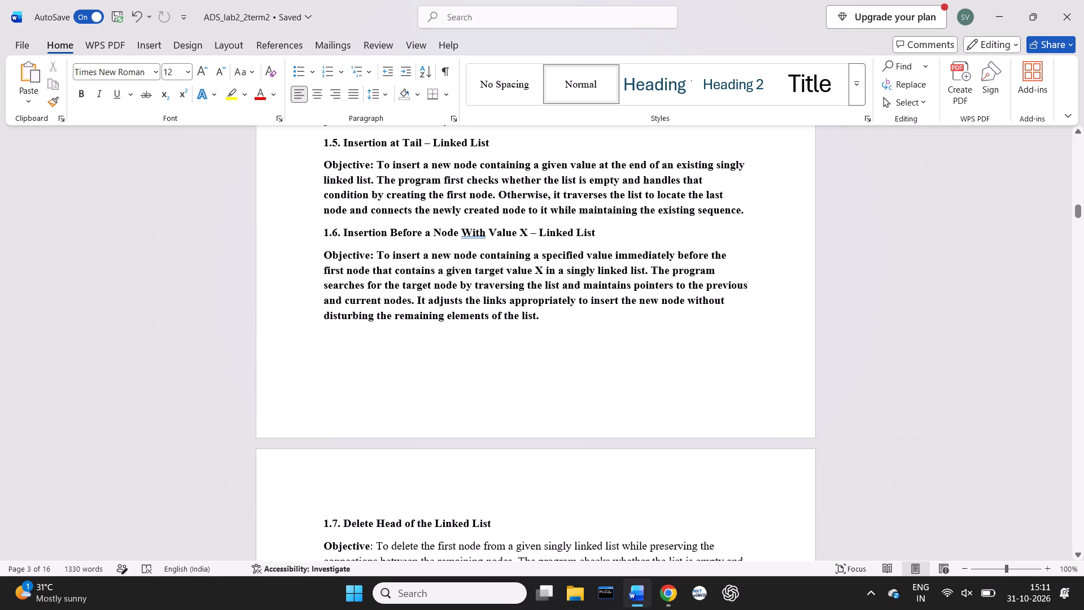
left_click_drag(377, 257, 548, 320)
left_click(556, 290)
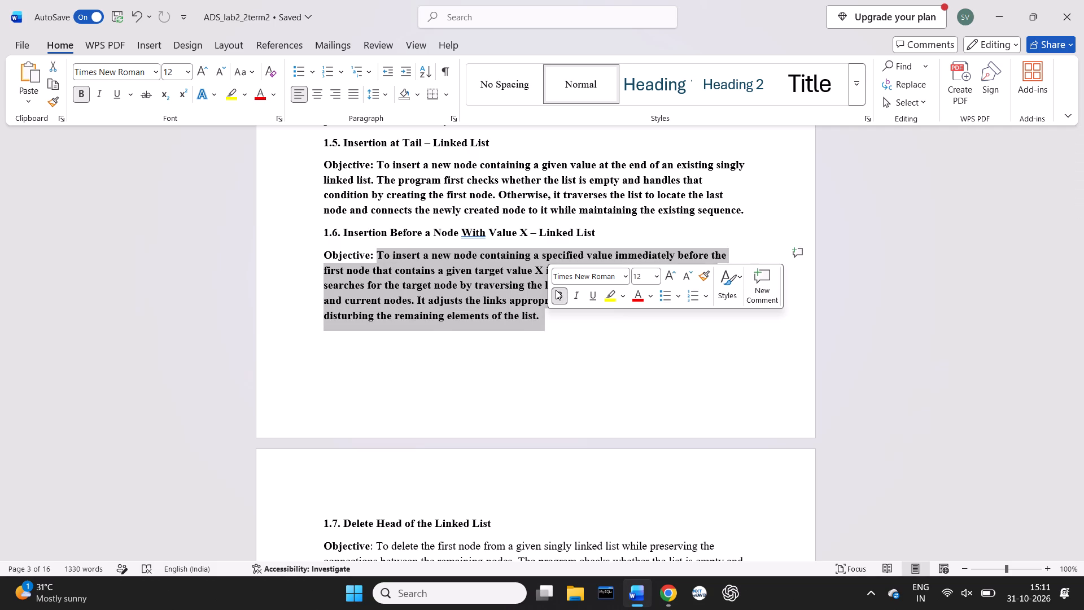
left_click(502, 287)
Make the description after "Objective:" in item 1.5 non-bold and delete the full stop at its end.
scroll(502, 287, "up", 1)
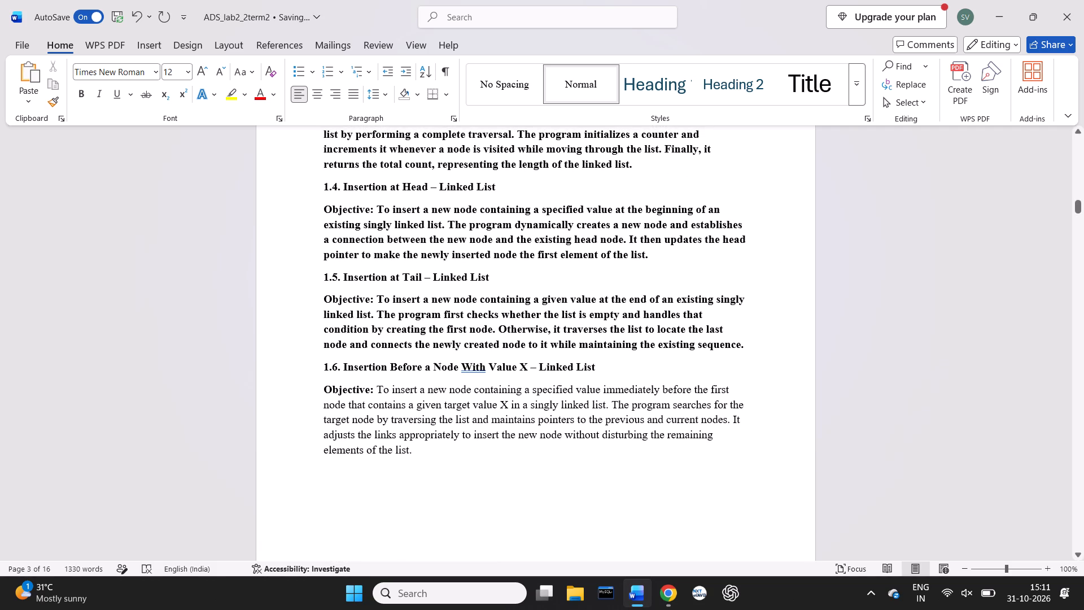
left_click_drag(377, 296, 731, 342)
left_click(742, 326)
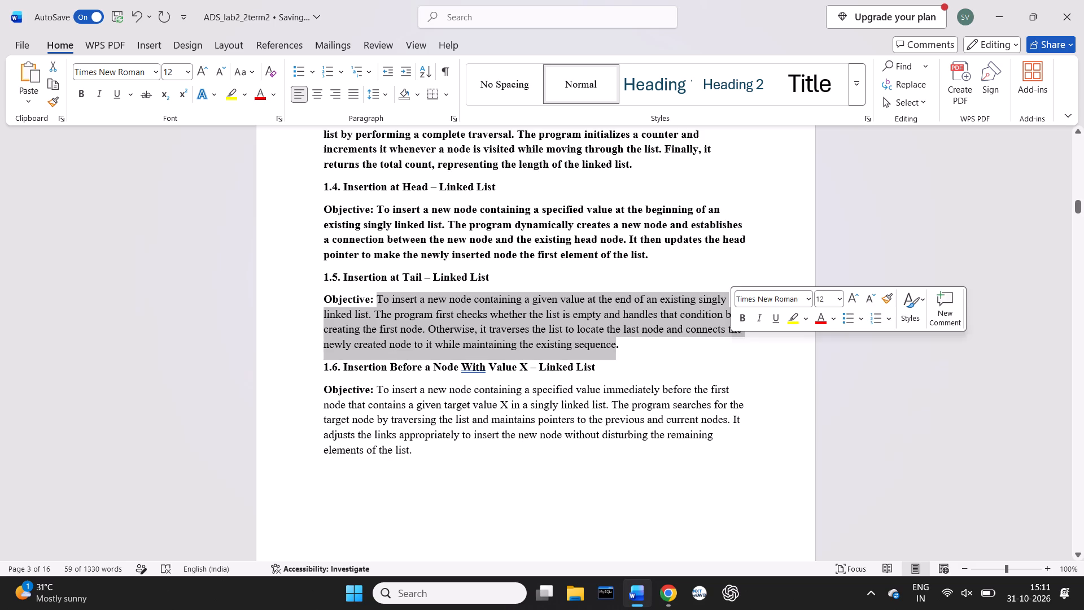
left_click(634, 347)
key("BackSpace")
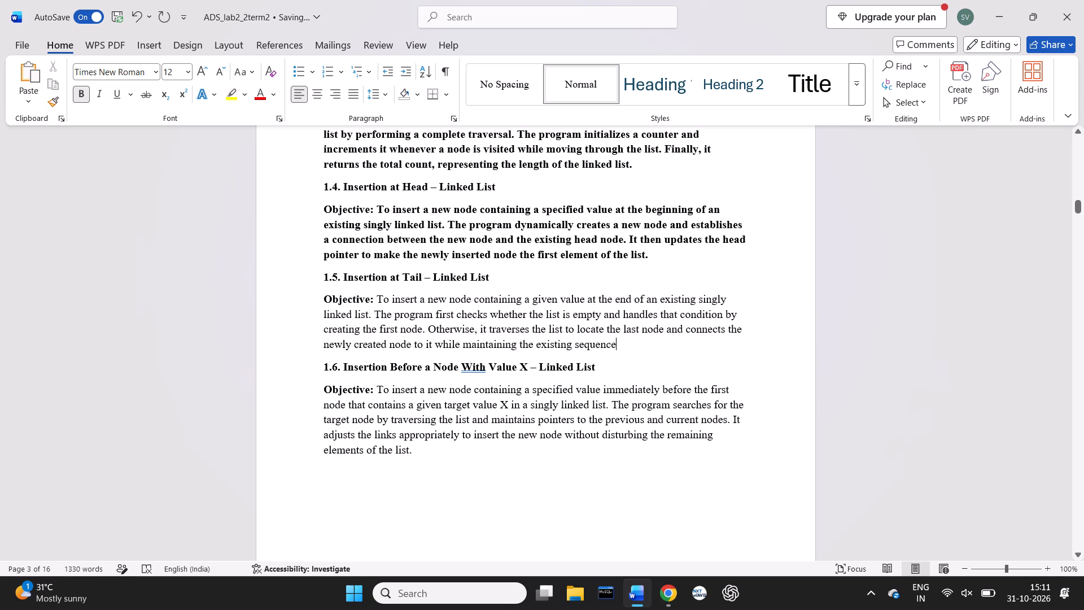
Make the descriptions after "Objective:" non-bold in items 1.4, 1.3 and 1.2, keeping the word "Objective:" bold.
left_click_drag(378, 210, 677, 253)
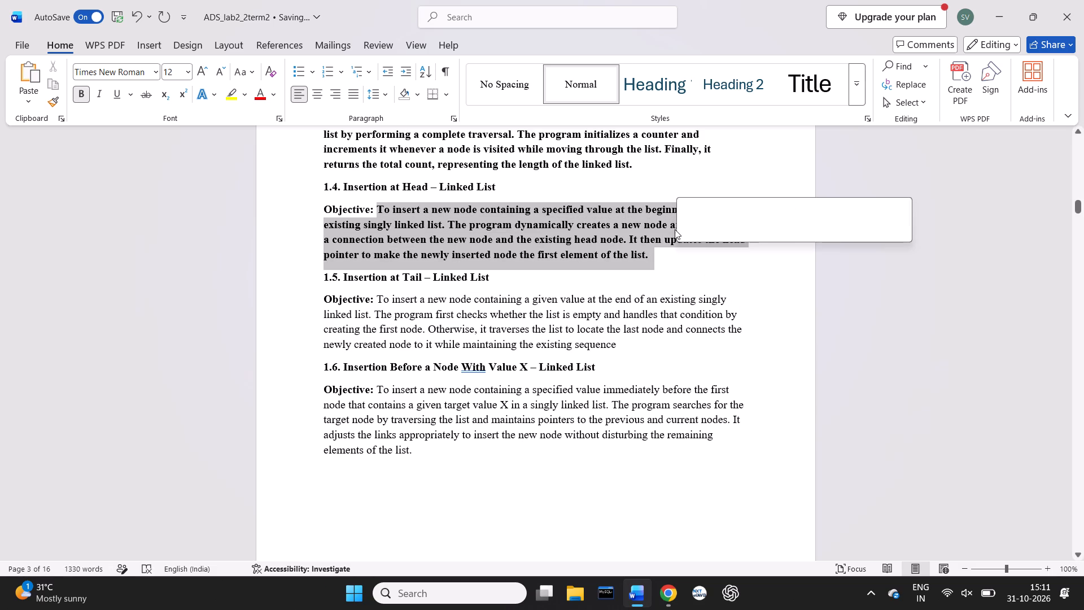
left_click(683, 226)
scroll(539, 229, "up", 1)
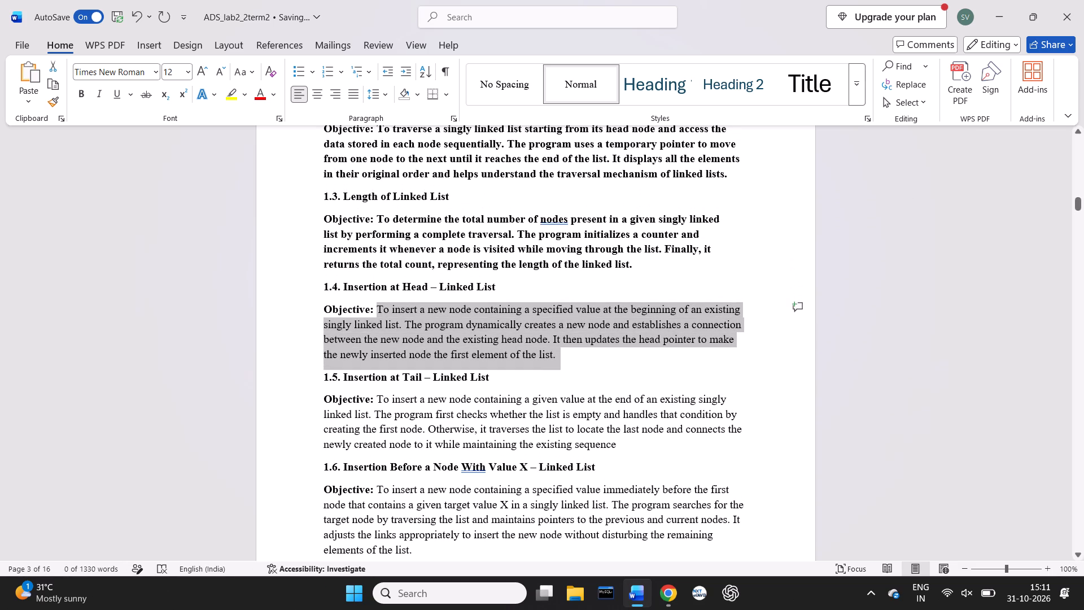
left_click_drag(377, 217, 655, 255)
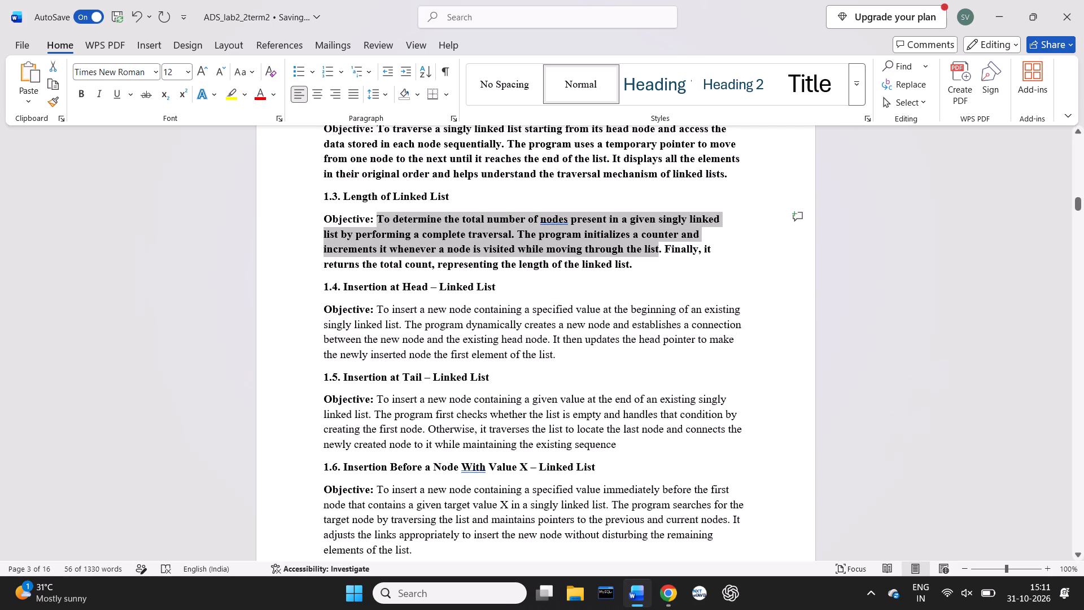
left_click_drag(655, 255, 655, 260)
left_click(665, 229)
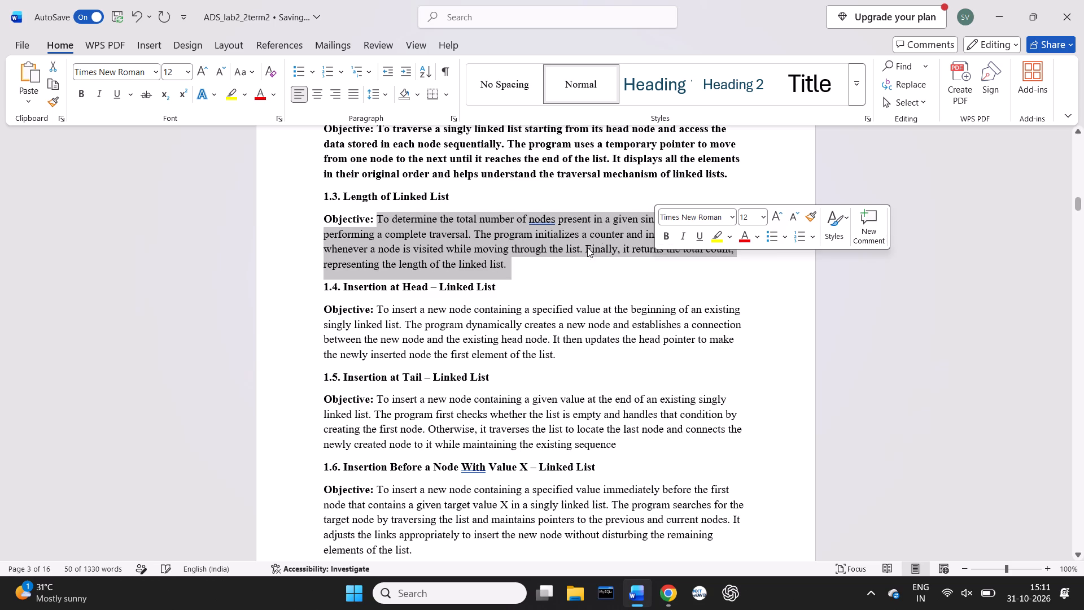
left_click(546, 257)
scroll(546, 257, "up", 1)
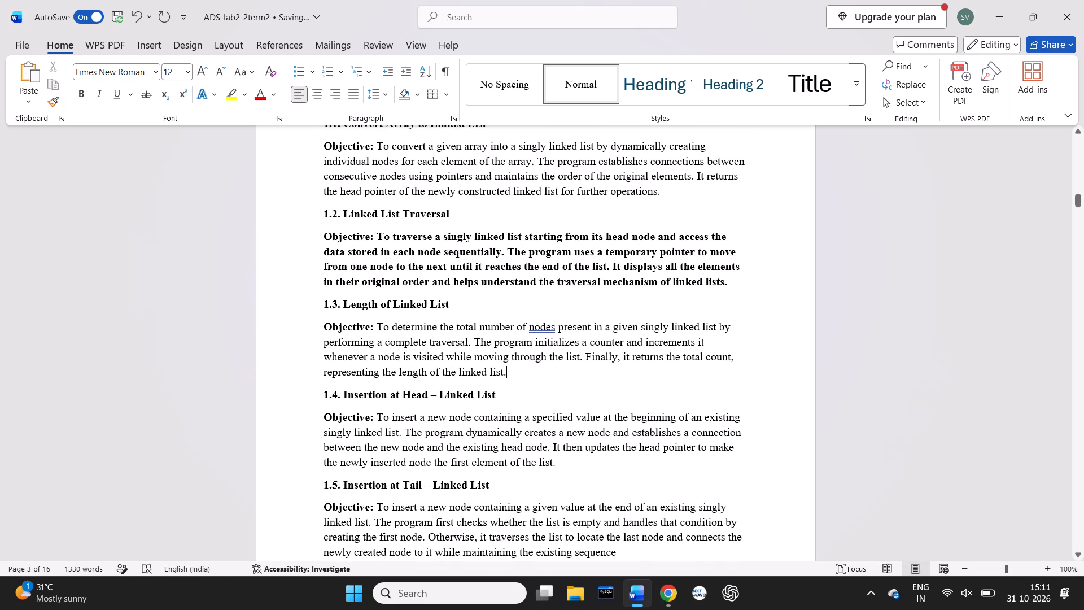
left_click_drag(376, 236, 728, 285)
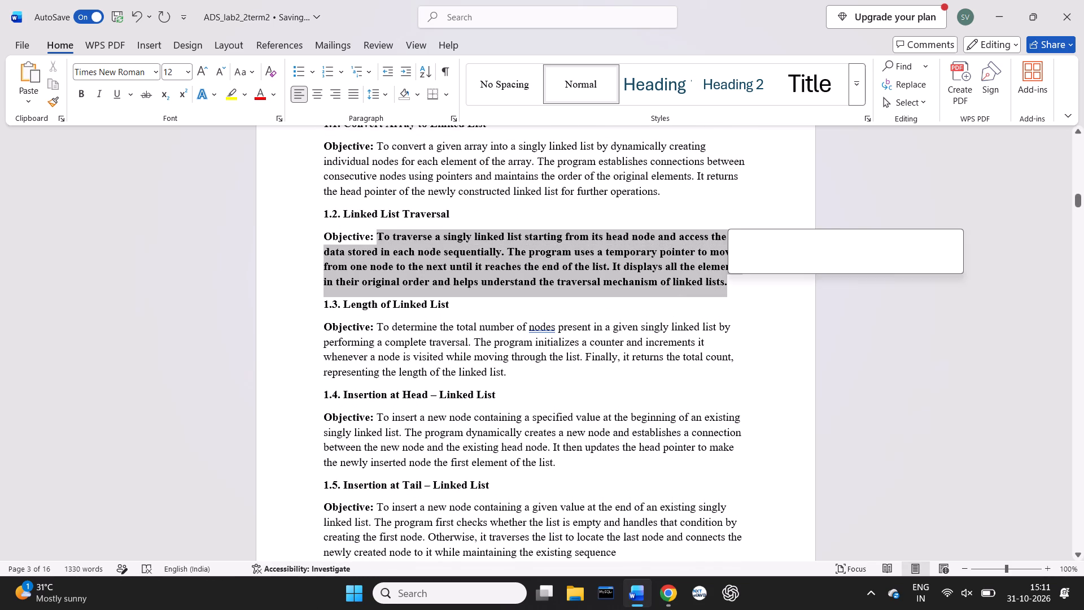
left_click(737, 265)
left_click(598, 301)
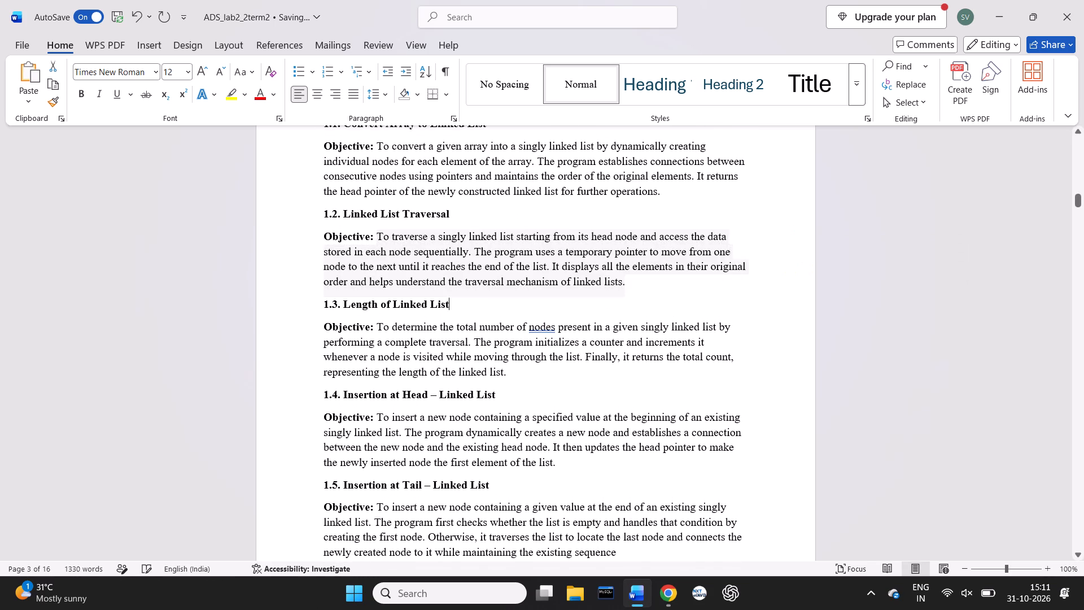
Add an empty line above the "2. Experimentation" heading, after the last objective.
scroll(598, 301, "down", 1)
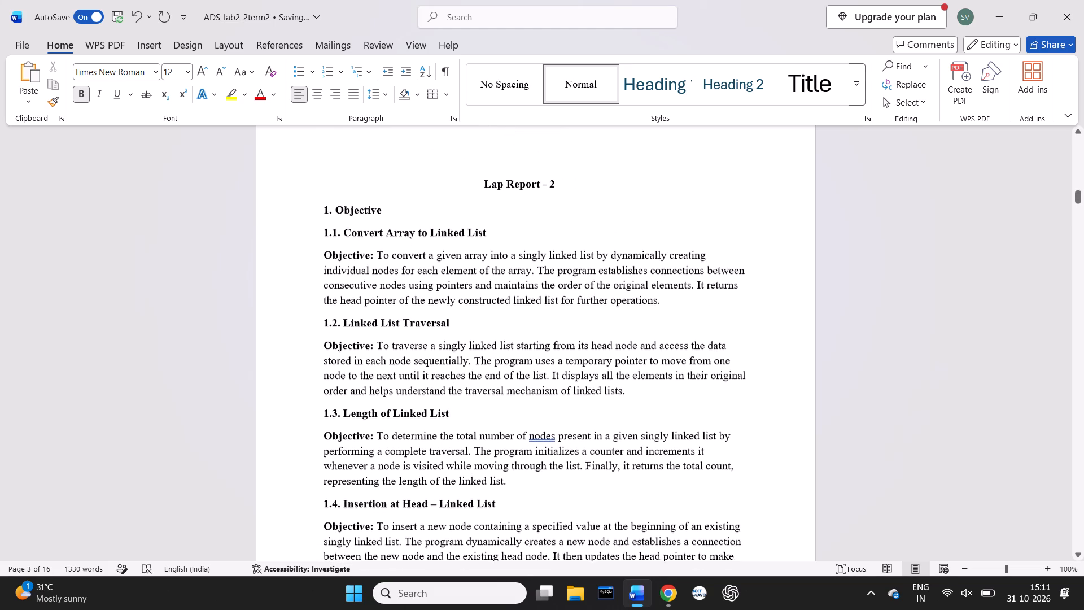
scroll(598, 301, "down", 4)
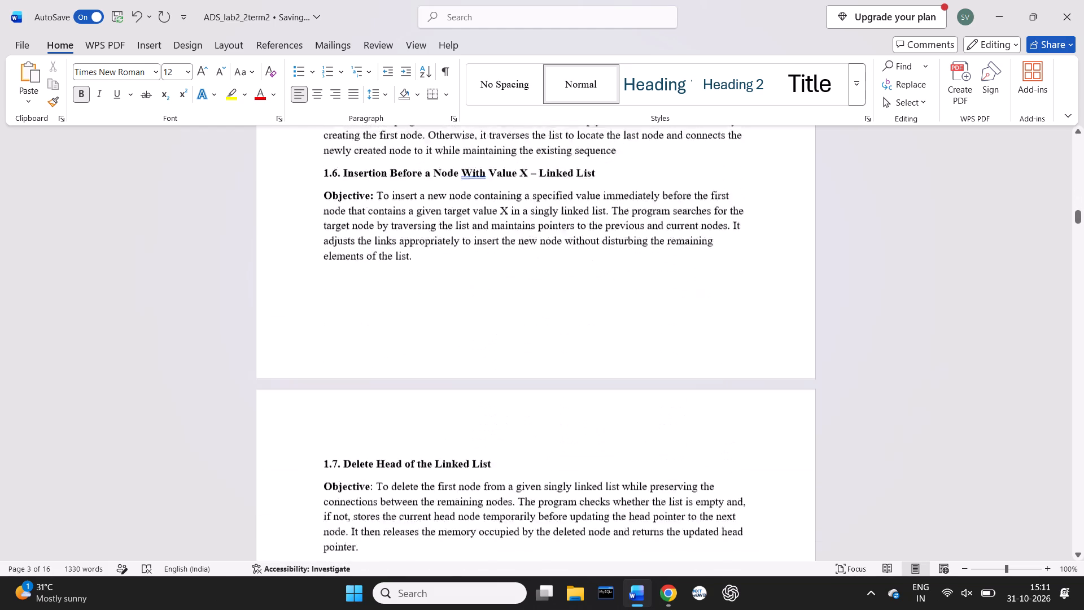
scroll(598, 301, "down", 4)
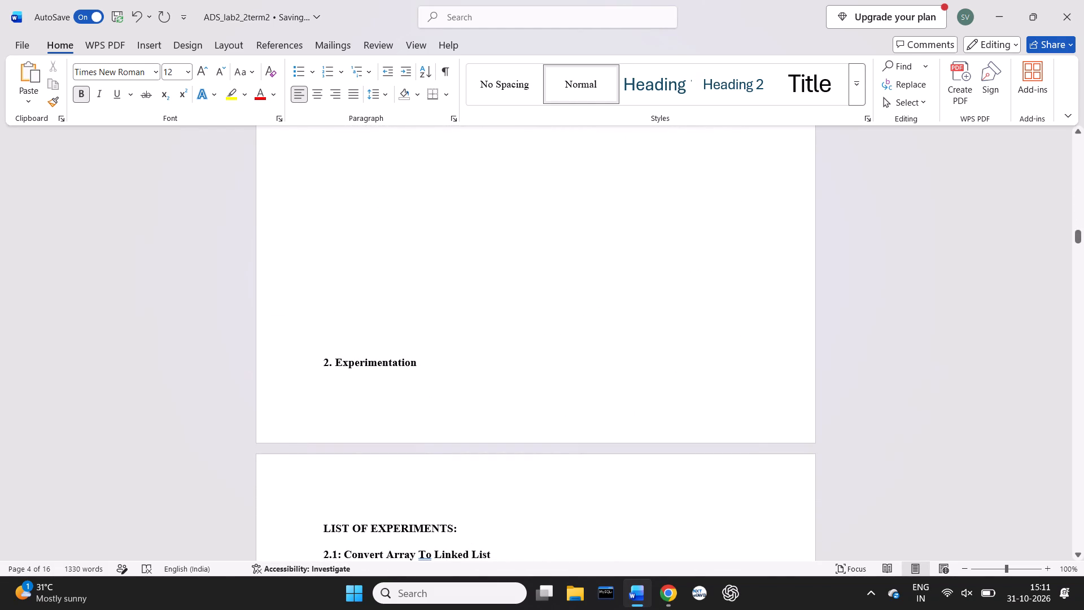
left_click(530, 302)
key("Return")
Add an empty line above the "2.3 Length of Linked List" heading.
scroll(530, 302, "down", 2)
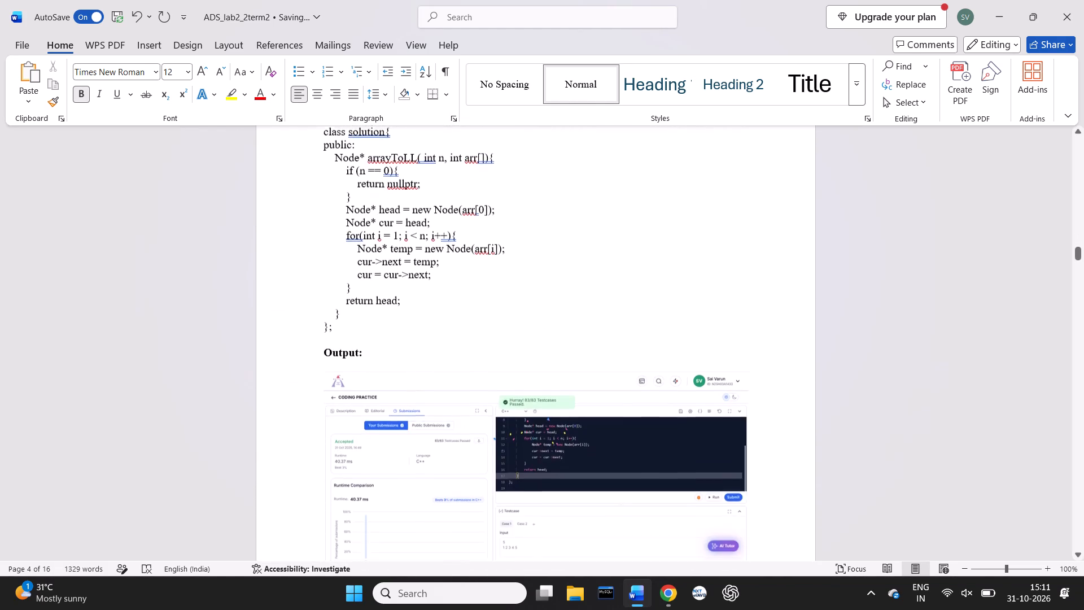
scroll(530, 302, "down", 2)
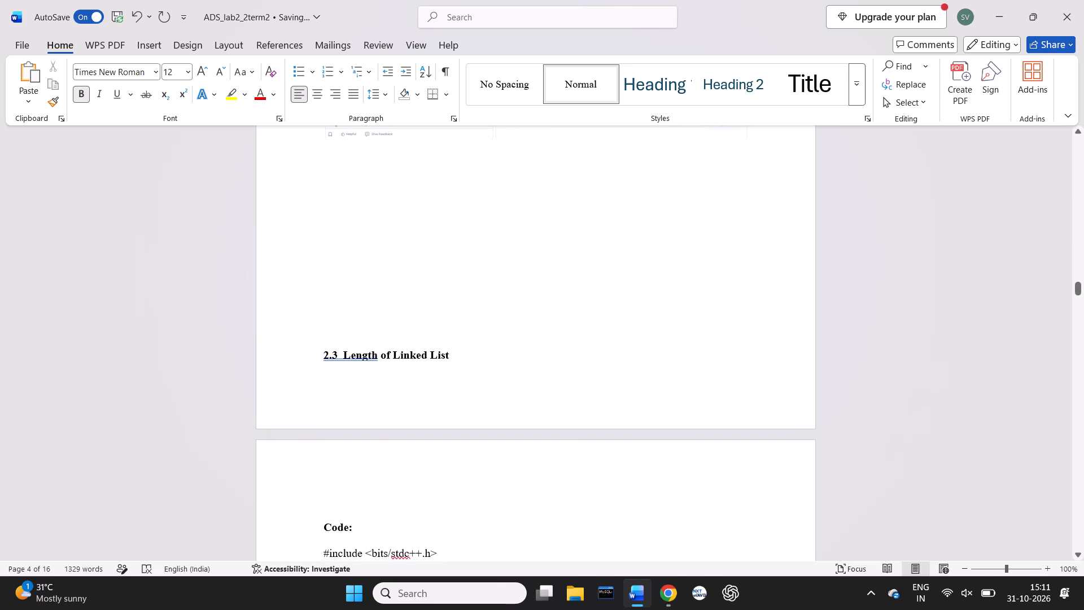
left_click(475, 304)
key("Return")
Check the layout of the experiment headings, code and output images from section 2.4 to the end of the document.
scroll(475, 304, "down", 5)
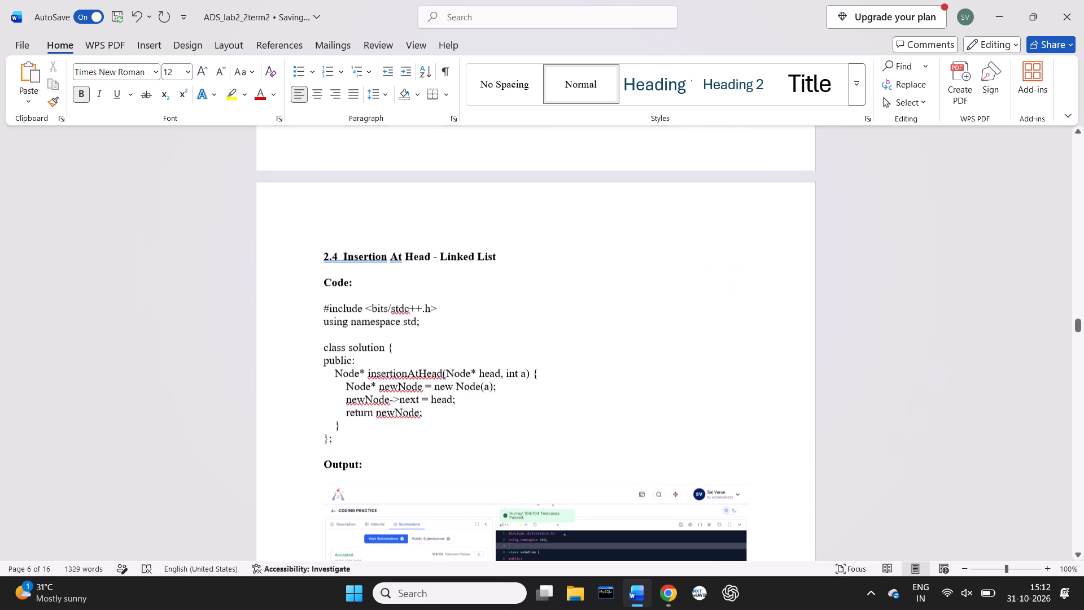
scroll(475, 304, "down", 4)
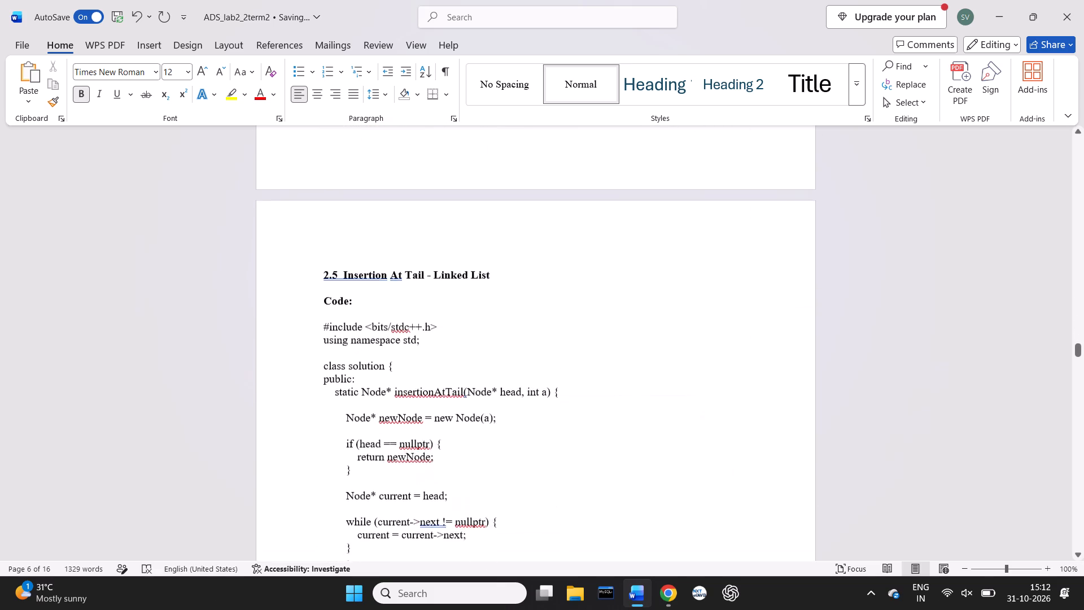
scroll(475, 304, "down", 1)
scroll(475, 304, "up", 6)
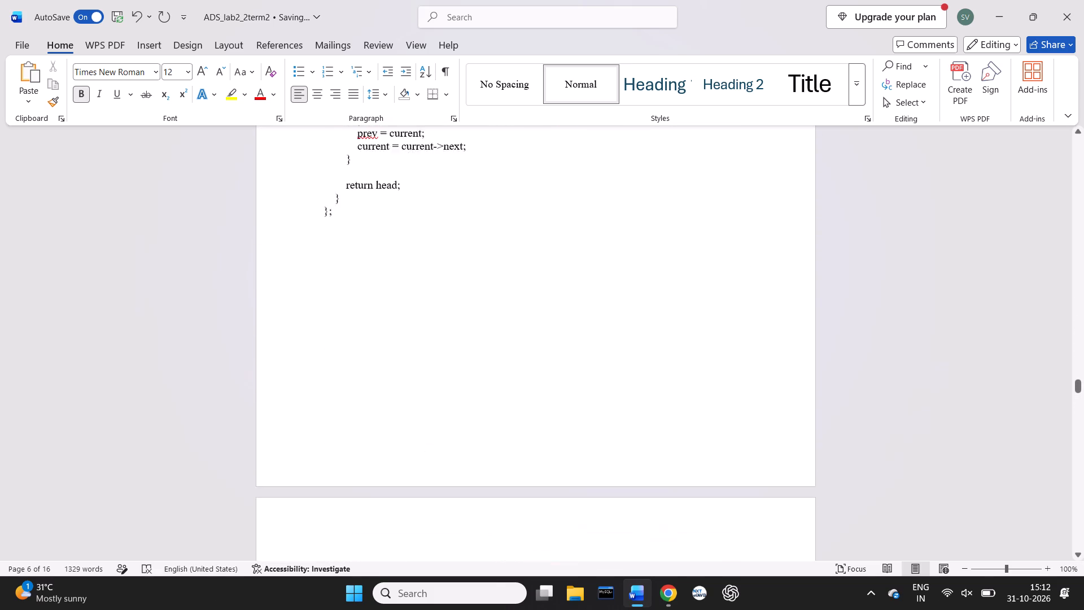
scroll(475, 304, "up", 3)
scroll(475, 304, "down", 6)
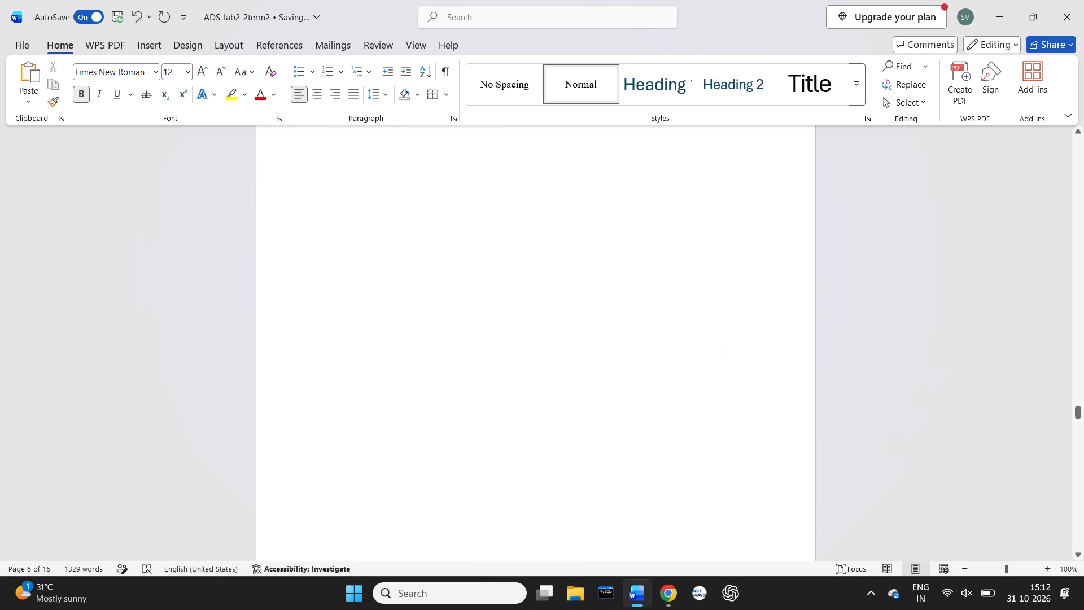
scroll(475, 304, "down", 5)
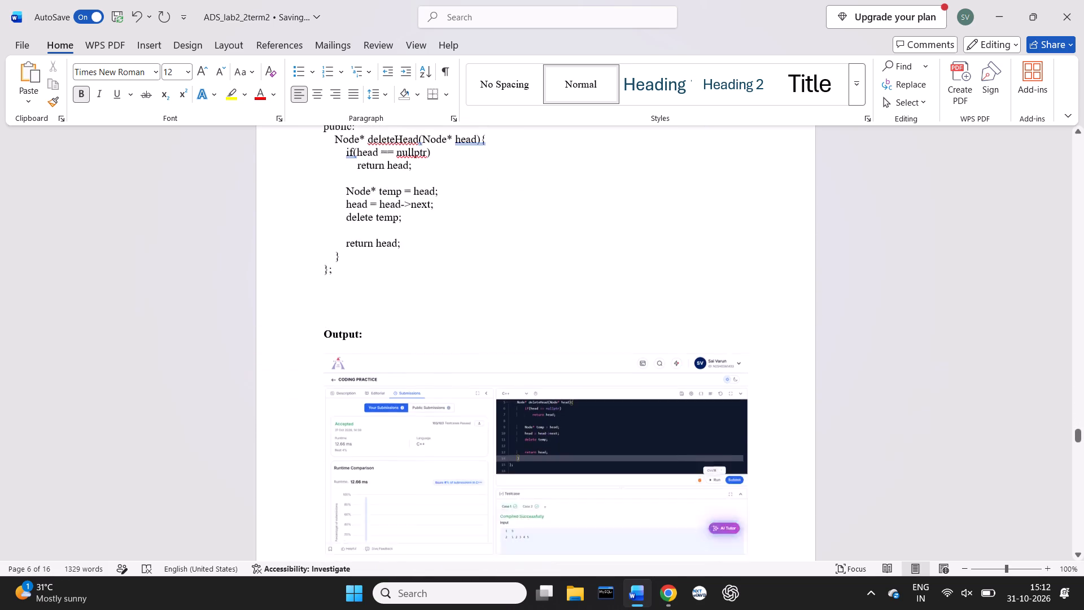
scroll(475, 304, "down", 3)
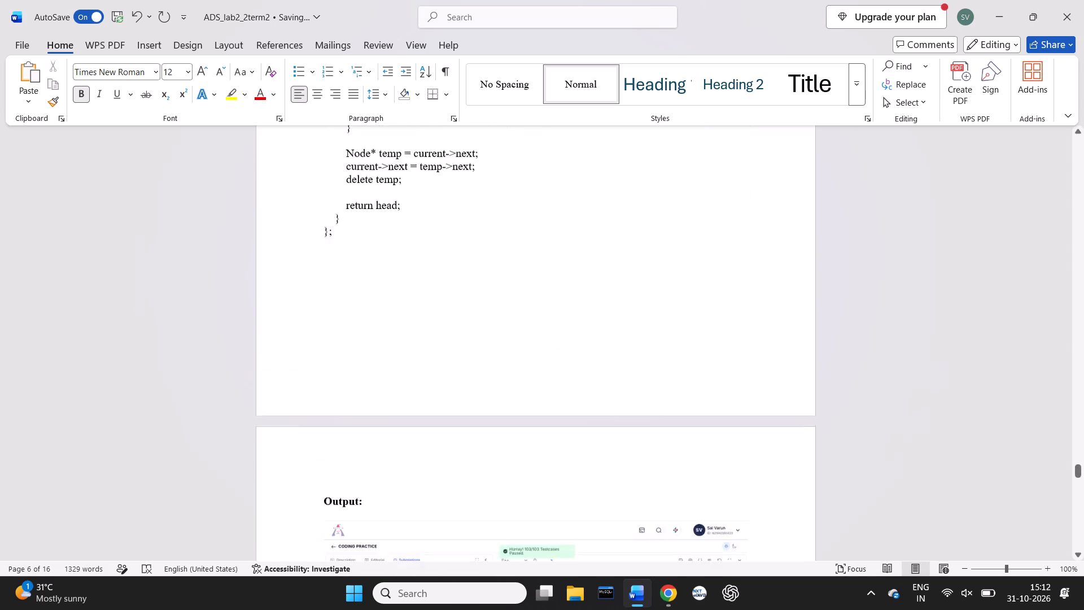
scroll(475, 304, "down", 3)
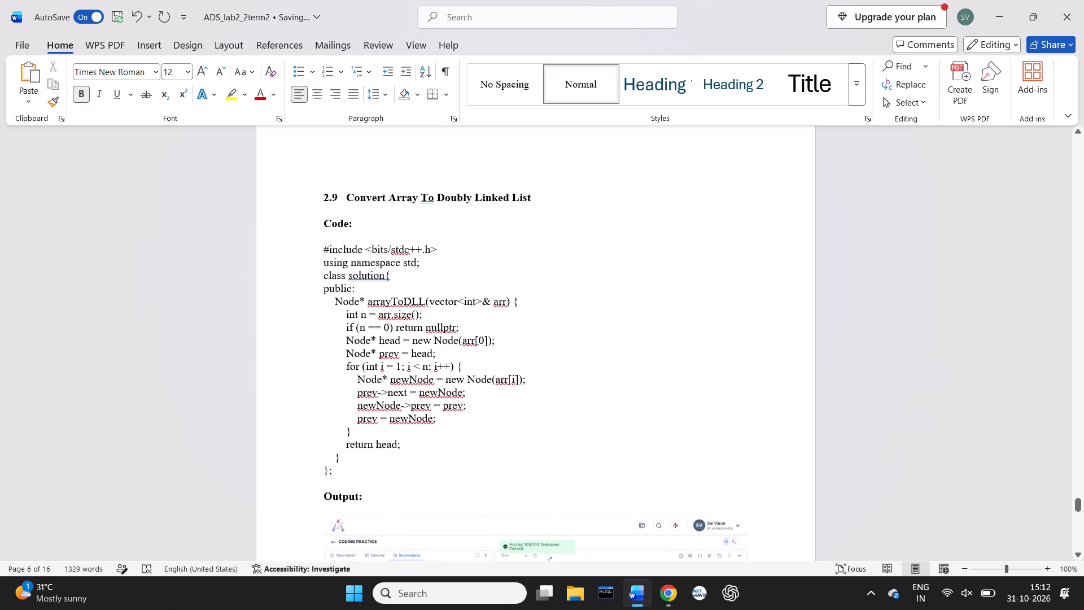
scroll(475, 304, "down", 4)
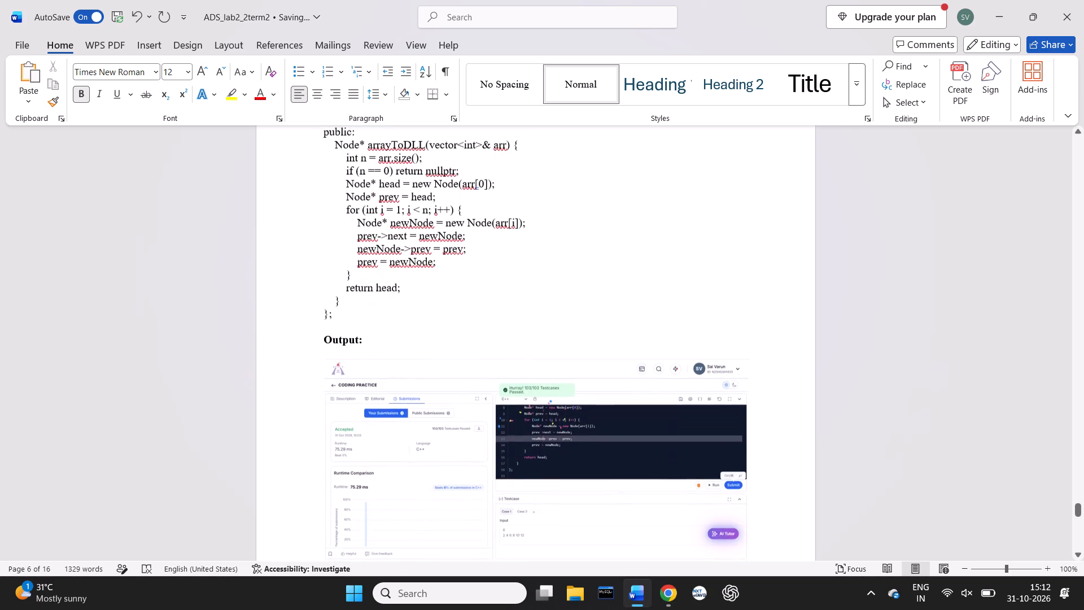
scroll(475, 304, "down", 4)
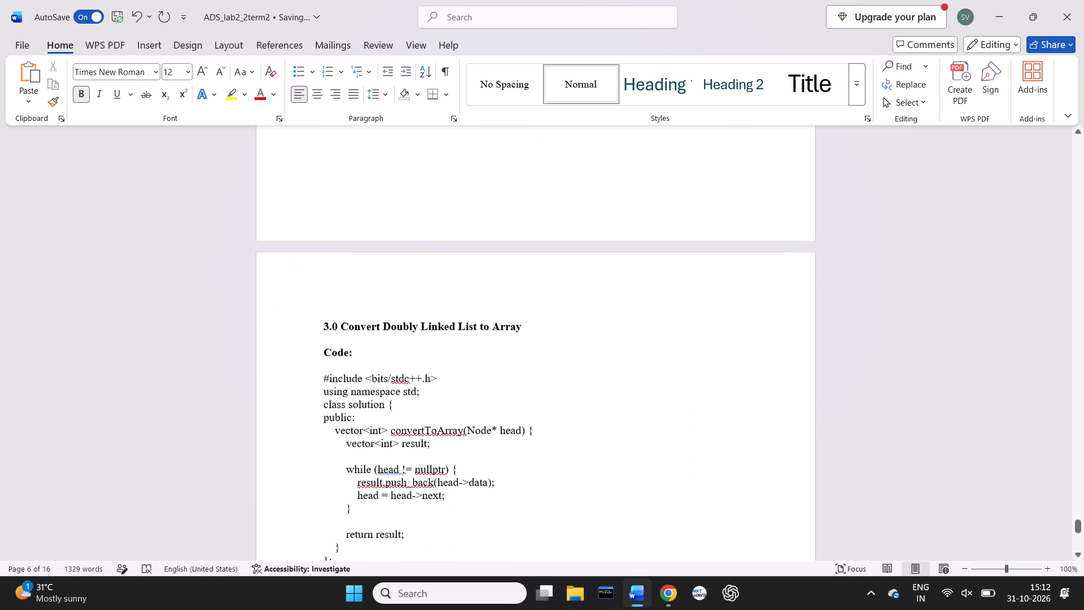
scroll(475, 304, "down", 2)
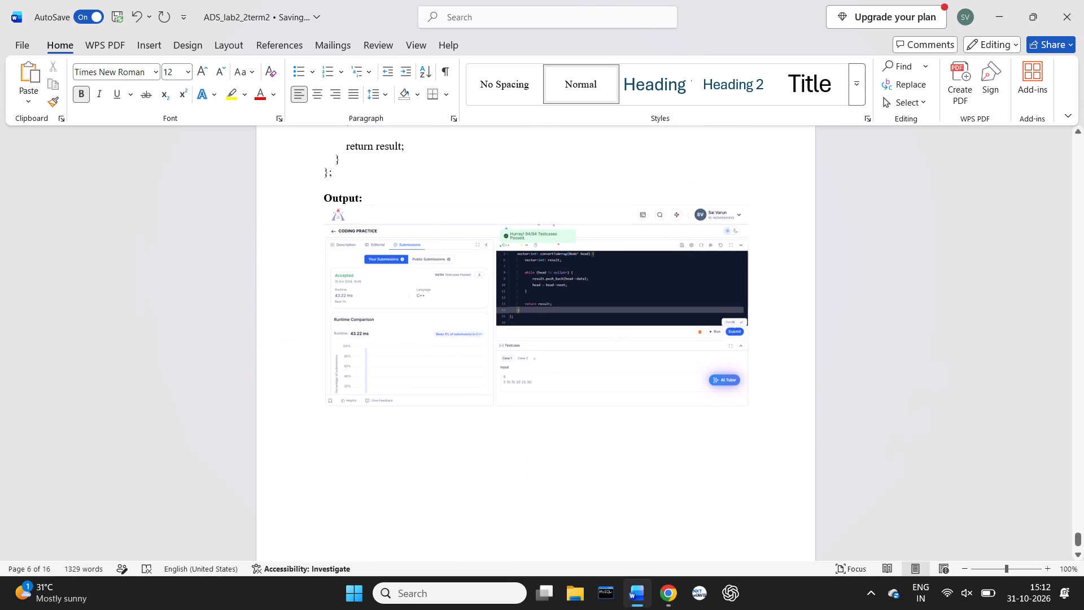
scroll(475, 304, "down", 3)
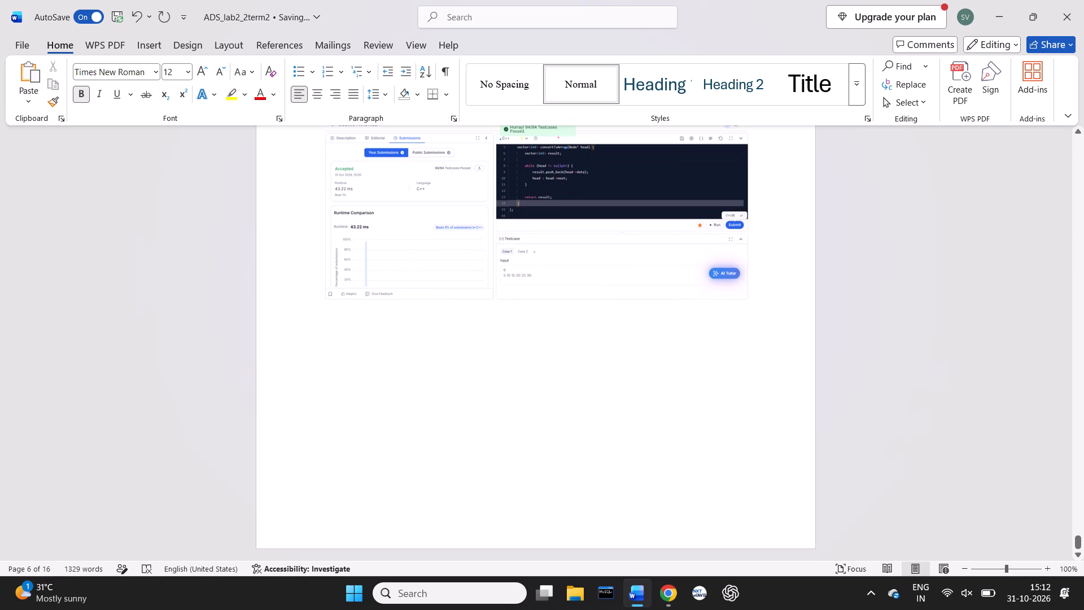
scroll(475, 304, "down", 1)
Return to the start of the document and look over the cover and certificate pages.
scroll(475, 304, "up", 2)
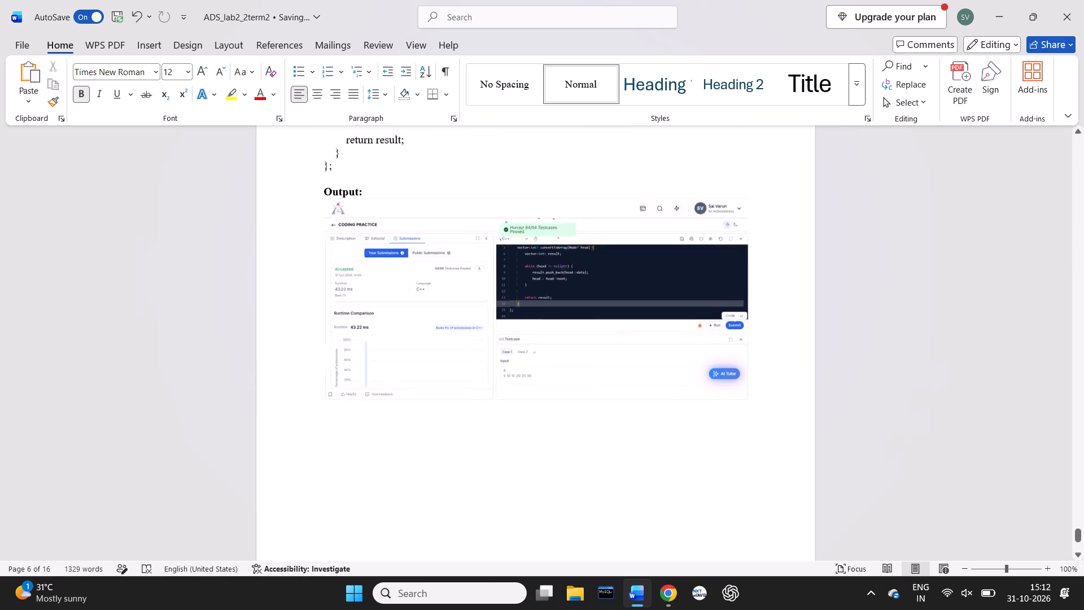
scroll(475, 304, "up", 14)
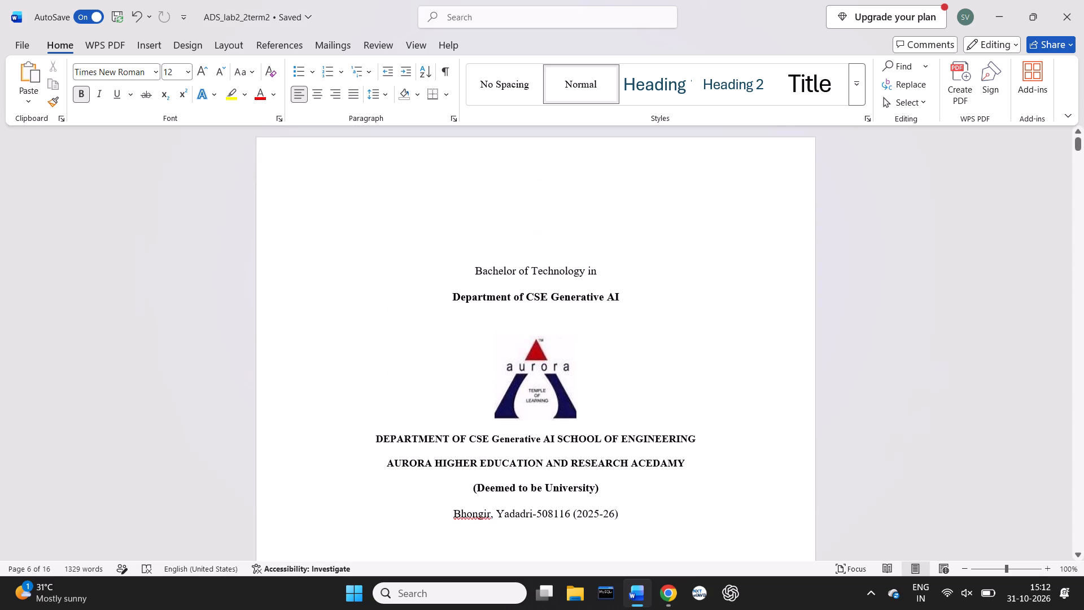
scroll(330, 341, "down", 5)
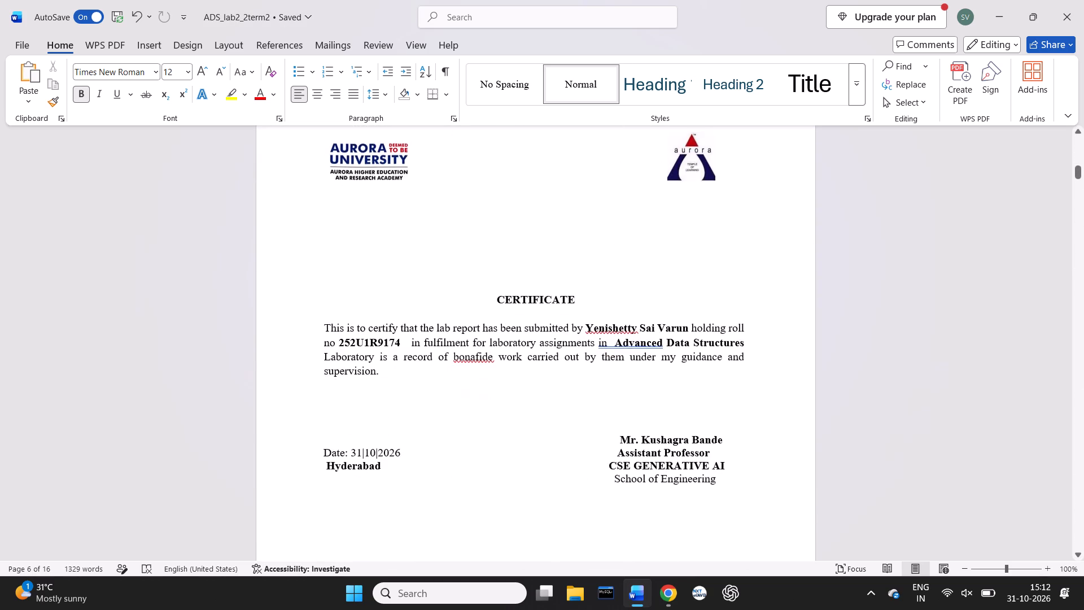
scroll(330, 341, "down", 3)
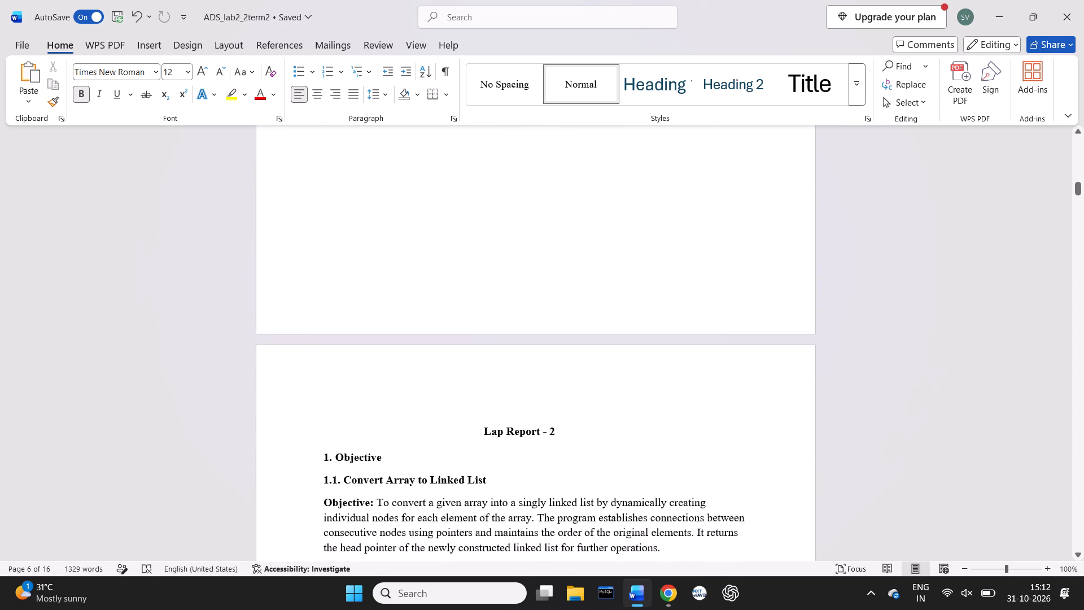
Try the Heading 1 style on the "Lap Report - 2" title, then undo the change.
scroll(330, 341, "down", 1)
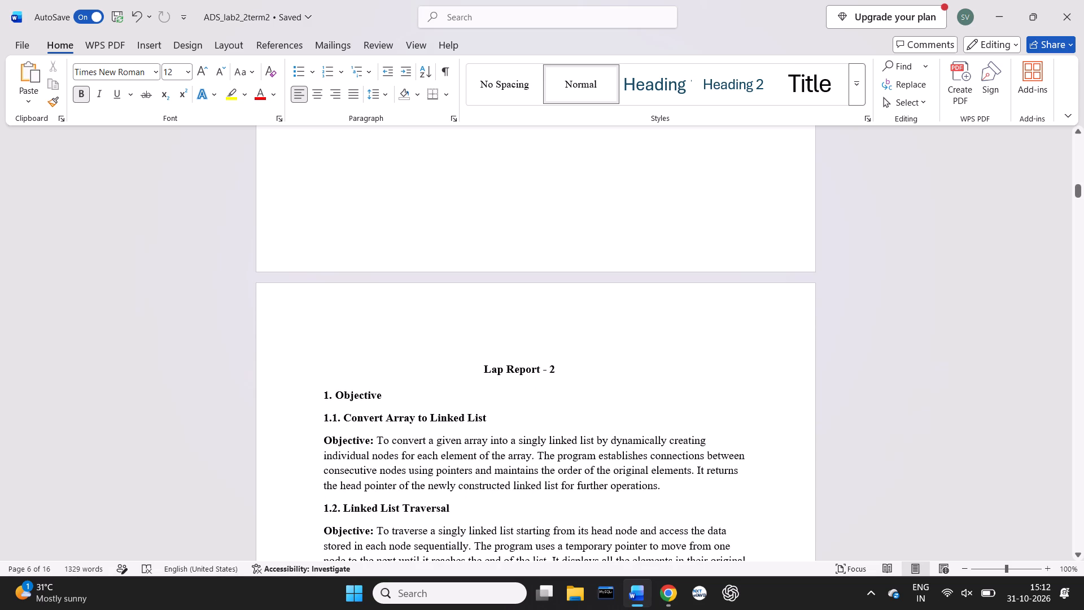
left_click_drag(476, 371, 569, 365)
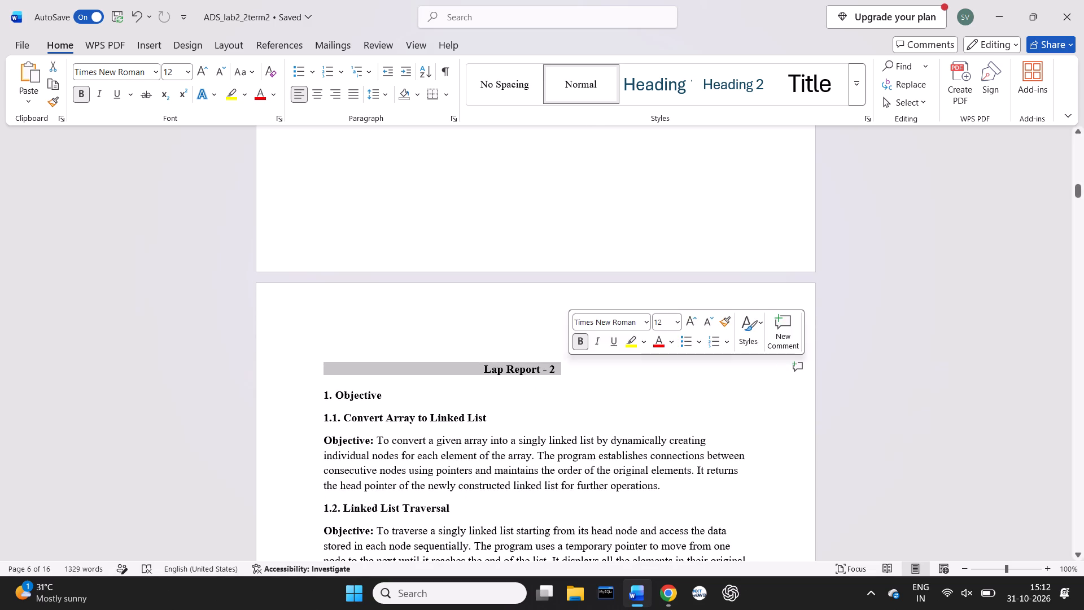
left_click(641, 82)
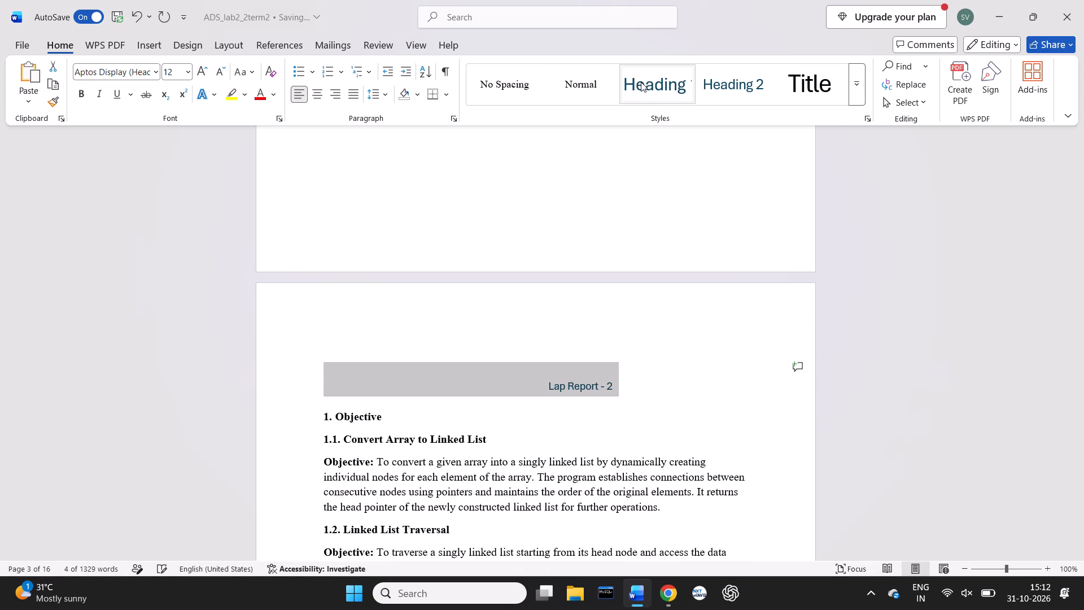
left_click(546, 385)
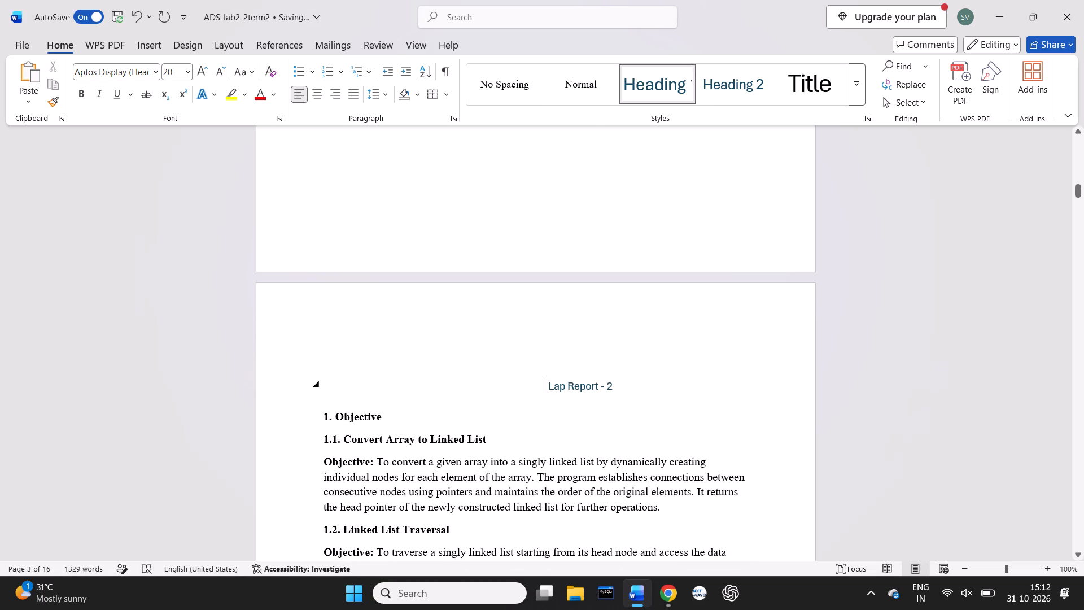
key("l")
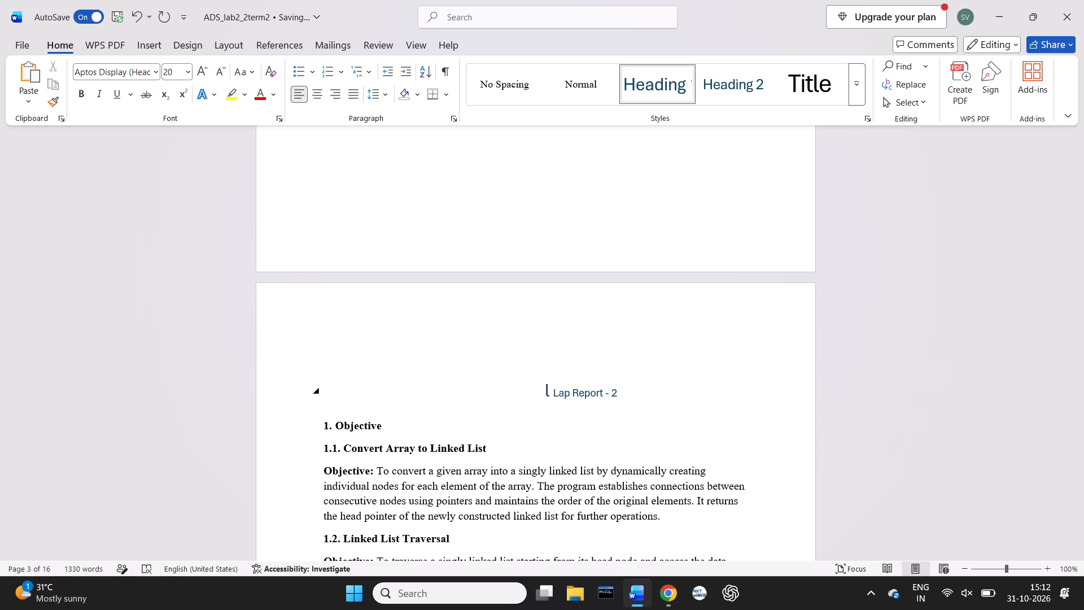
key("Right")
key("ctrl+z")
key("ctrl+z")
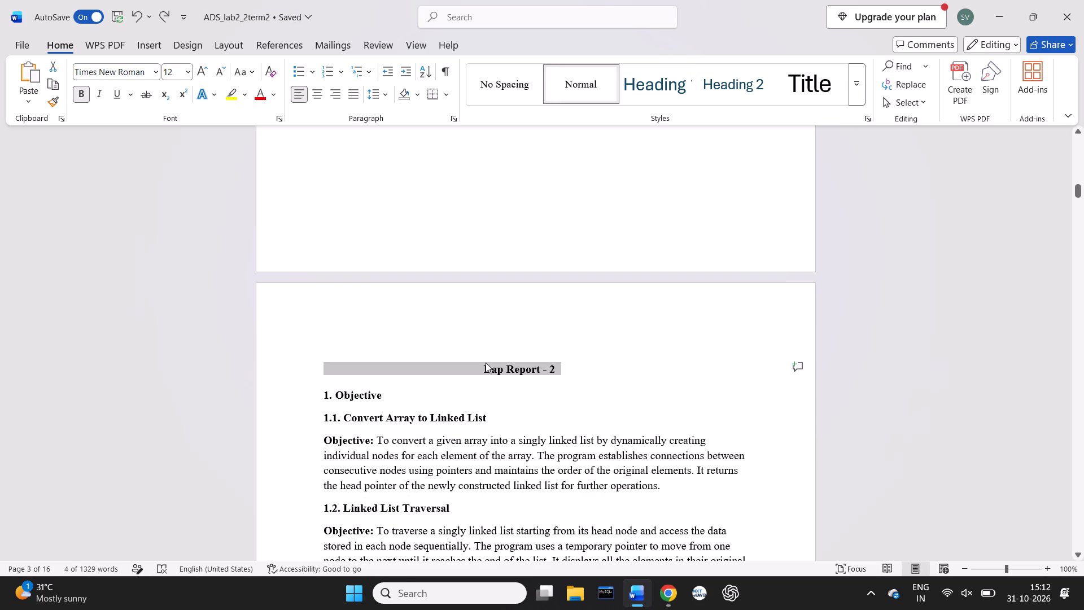
Delete the leading spaces and the empty lines before the "Lap Report - 2" title.
left_click(480, 362)
key("Right")
key("Right")
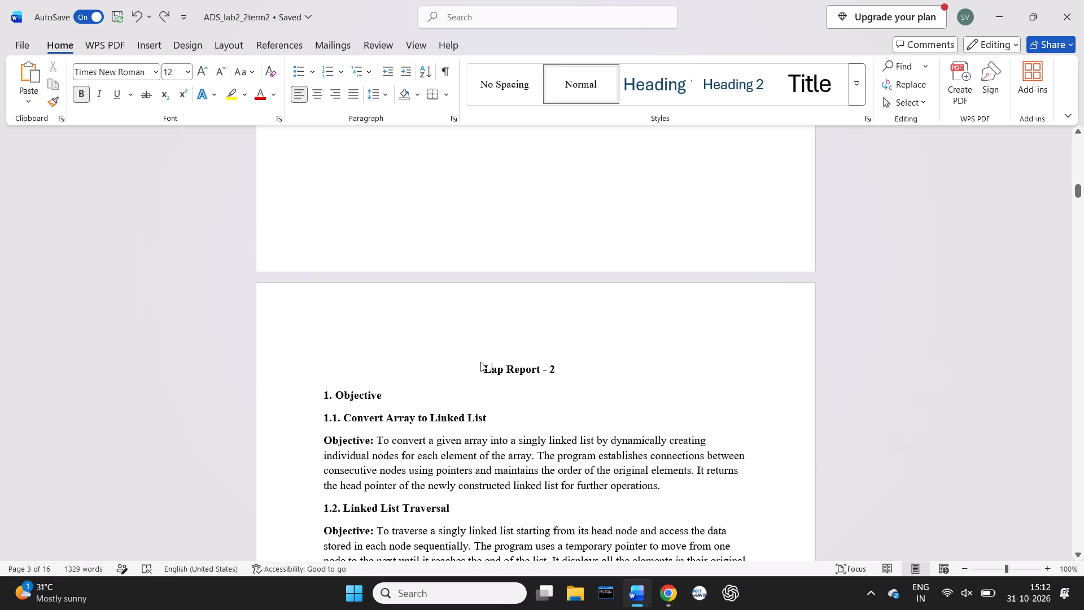
key("Left")
key("BackSpace")
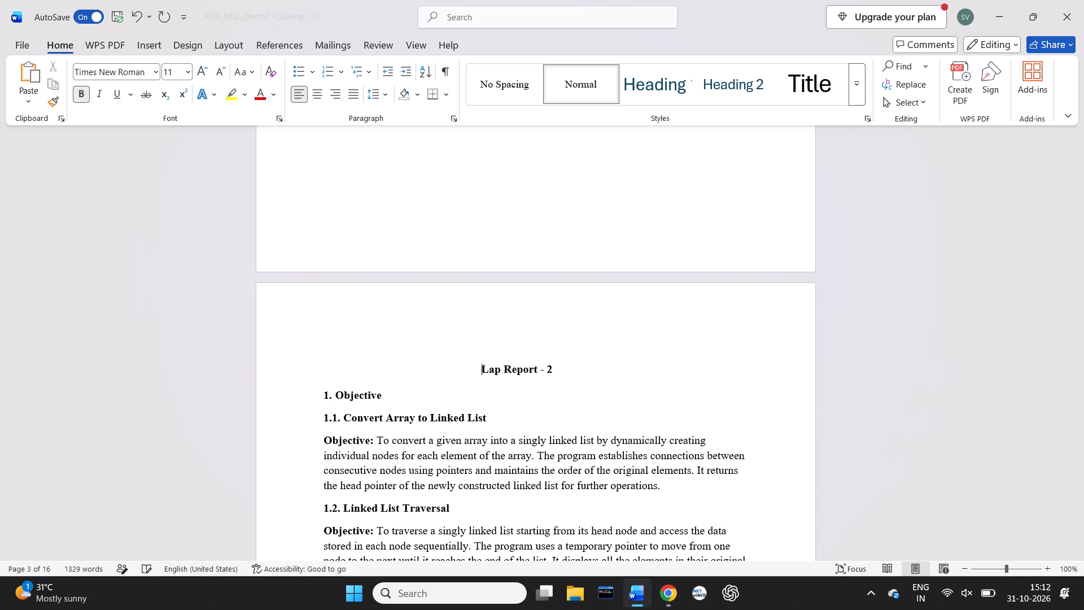
key("BackSpace")
key("BackSpace")
key("BackSpace")
key("BackSpace")
key("BackSpace")
key("BackSpace")
key("BackSpace")
key("BackSpace")
key("BackSpace")
key("BackSpace")
key("BackSpace")
key("BackSpace")
key("BackSpace")
key("BackSpace")
key("BackSpace")
key("BackSpace")
key("BackSpace")
key("BackSpace")
key("BackSpace")
key("BackSpace")
key("BackSpace")
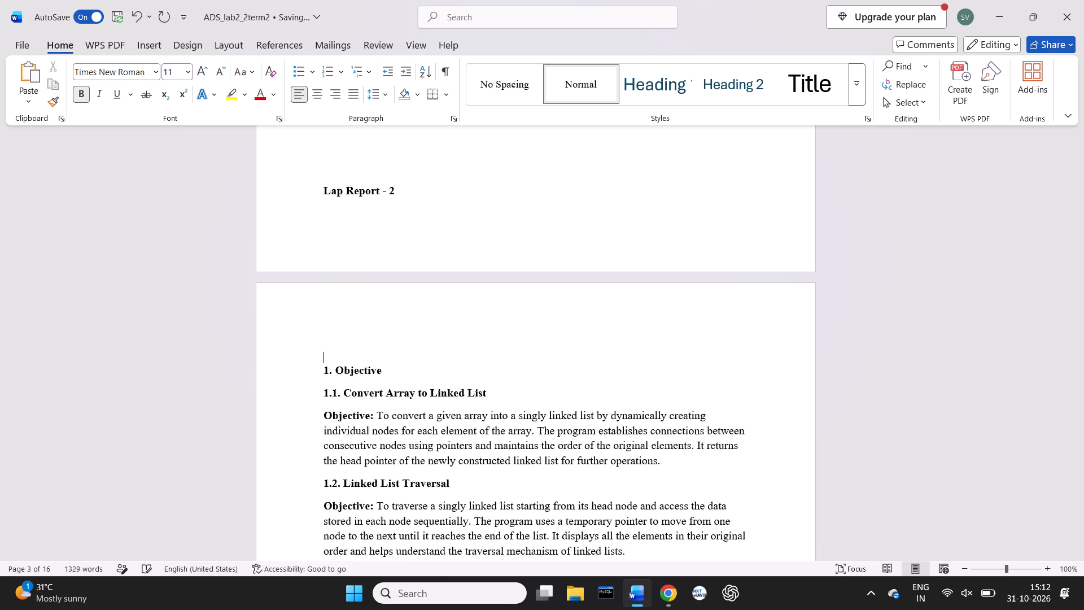
Insert empty lines above the "Lap Report - 2" title until it starts at the top of the next page.
key("Return")
key("Return")
key("Return")
key("Return")
key("Return")
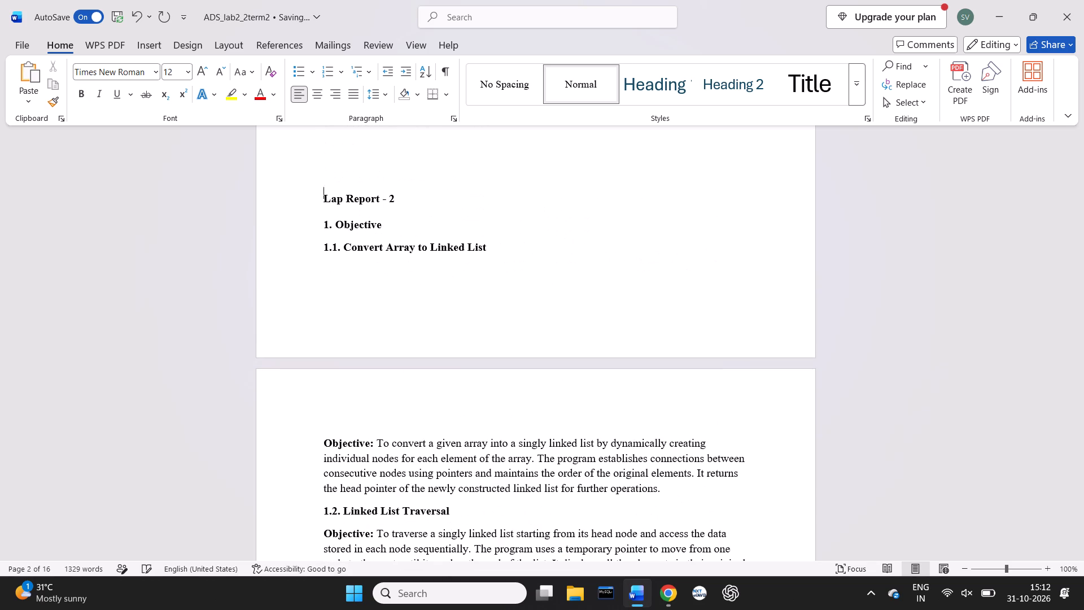
key("Return")
key("Return")
key("Return")
key("Return")
key("Return")
key("Return")
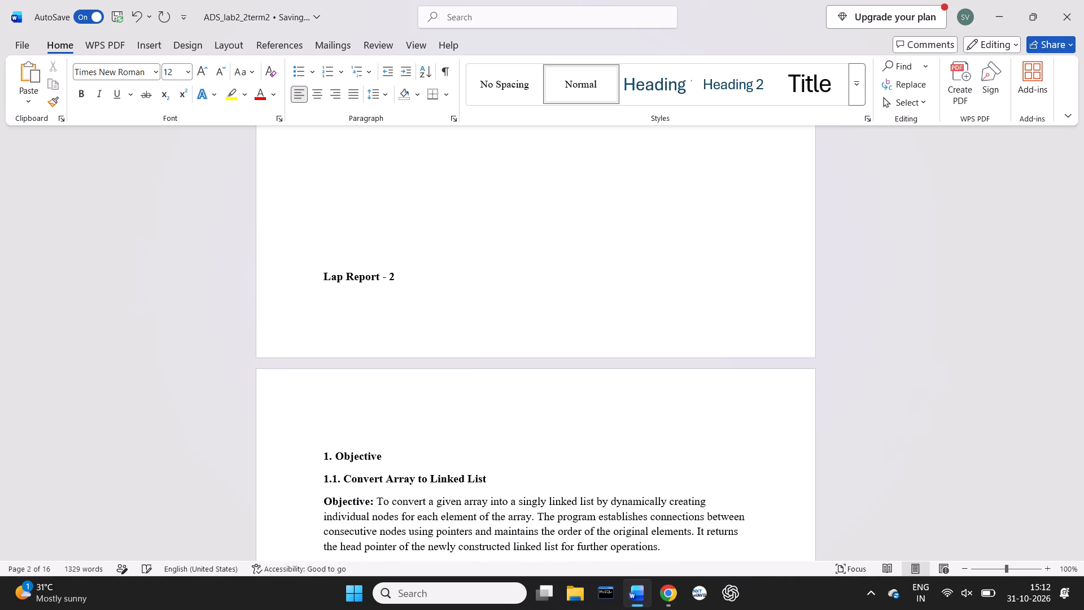
key("Return")
Indent the "Lap Report - 2" title with spaces so it sits near the middle of the line.
key("space")
key("space")
key("space")
key("space")
key("space")
key("space")
key("space")
key("space")
key("space")
key("space")
key("space")
key("space")
key("space")
key("space")
key("space")
key("space")
key("space")
key("space")
key("space")
key("space")
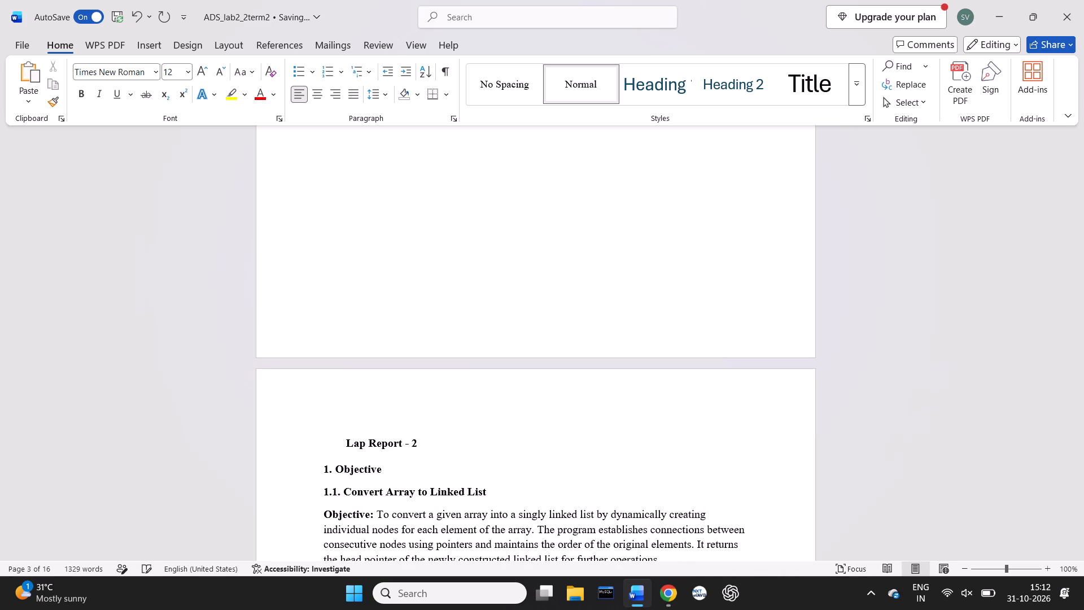
key("space")
key("space")
key("space")
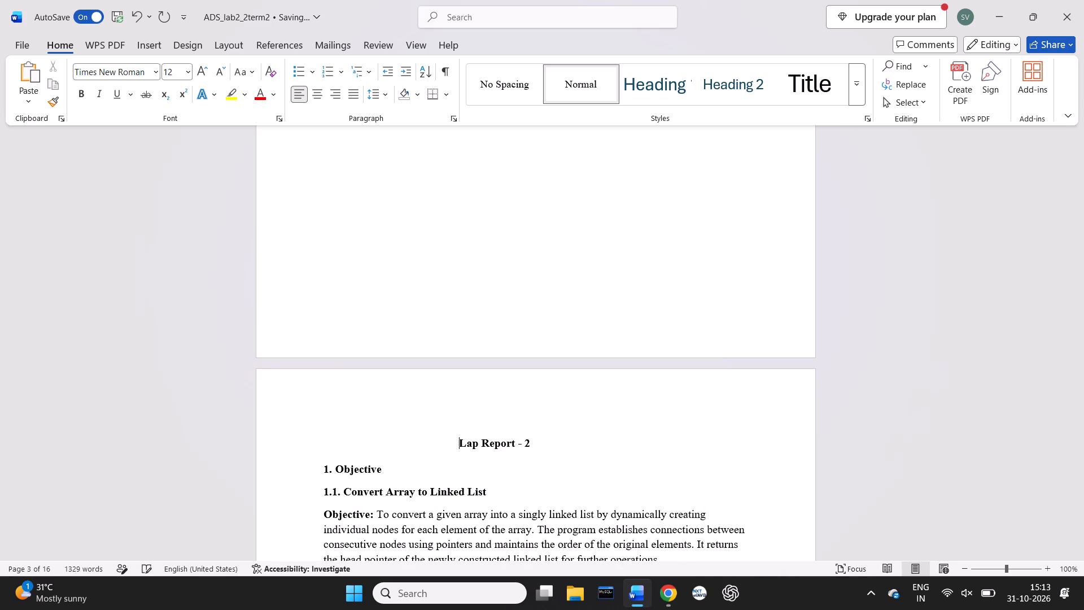
Add two empty lines between the "Lap Report - 2" title and the "1. Objective" heading.
key("Down")
key("Return")
scroll(480, 362, "down", 3)
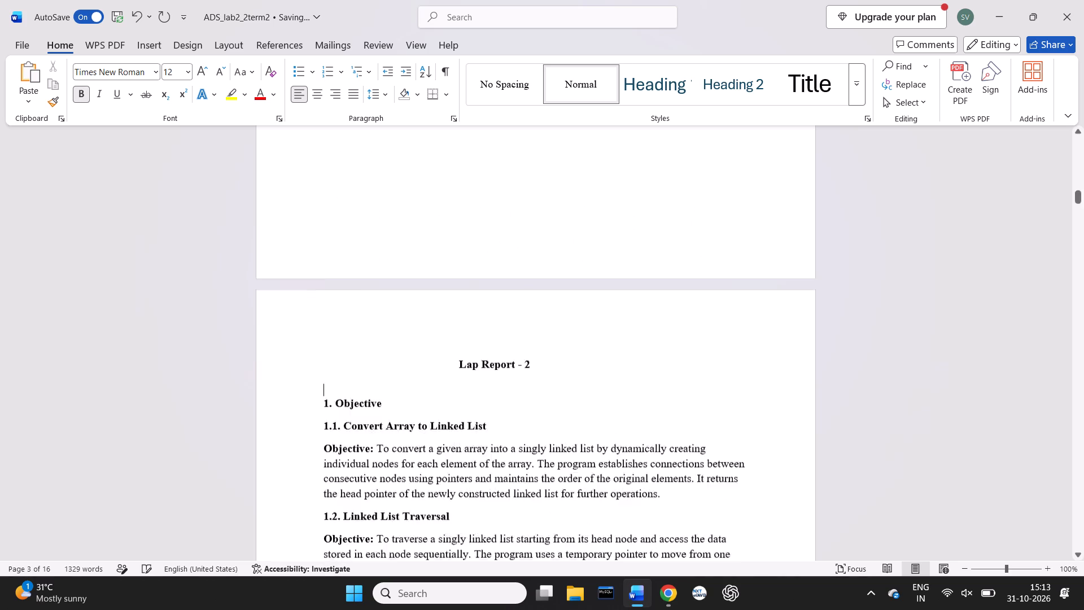
scroll(480, 362, "down", 6)
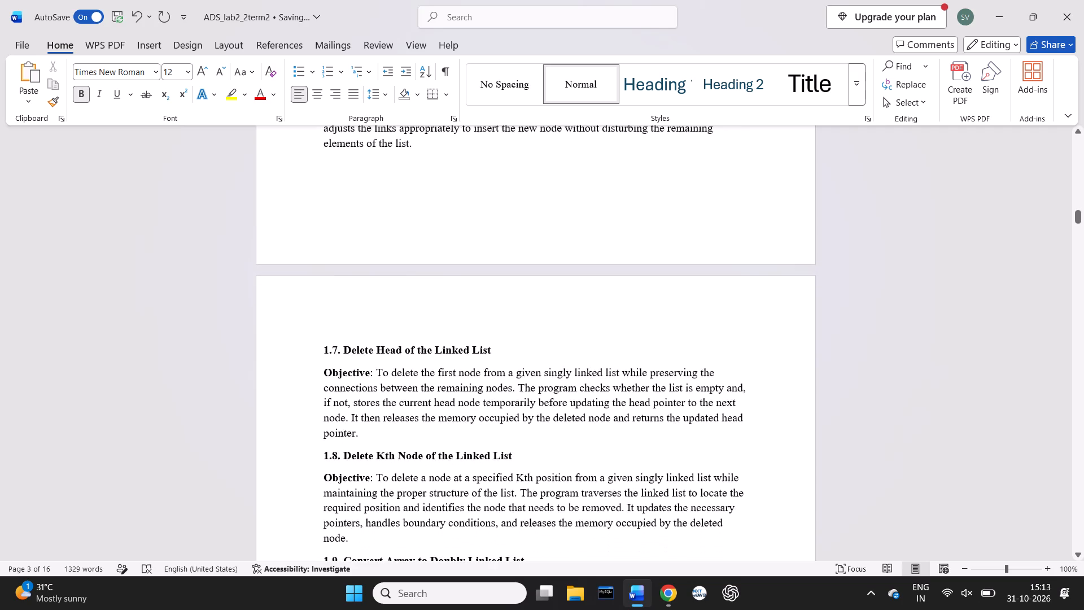
key("Return")
Remove the extra empty line above the "1.7. Delete Head of the Linked List" heading.
scroll(480, 362, "down", 2)
scroll(480, 362, "up", 1)
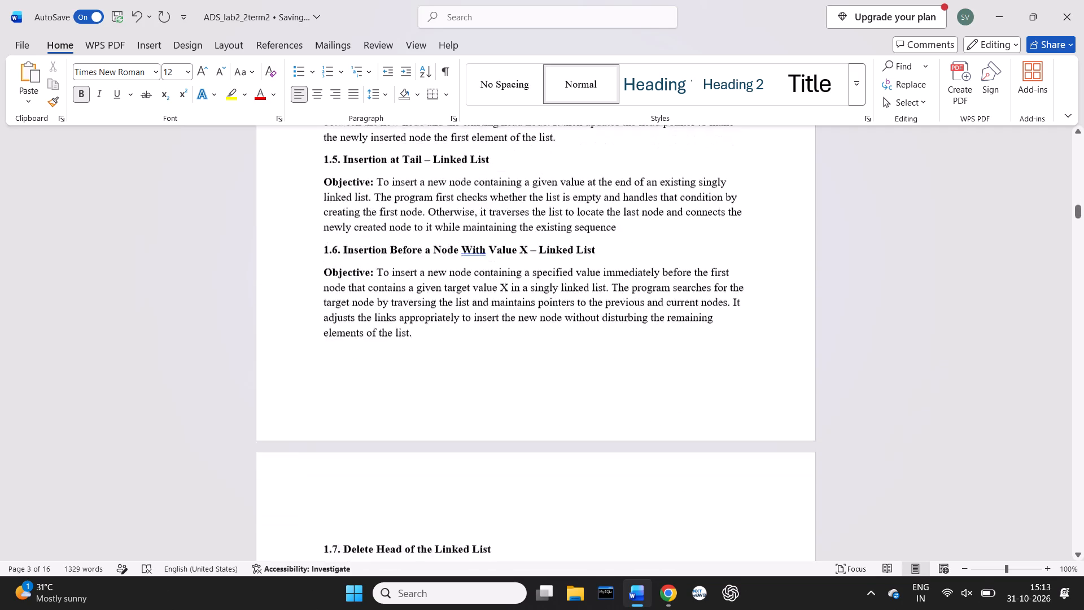
scroll(480, 362, "up", 1)
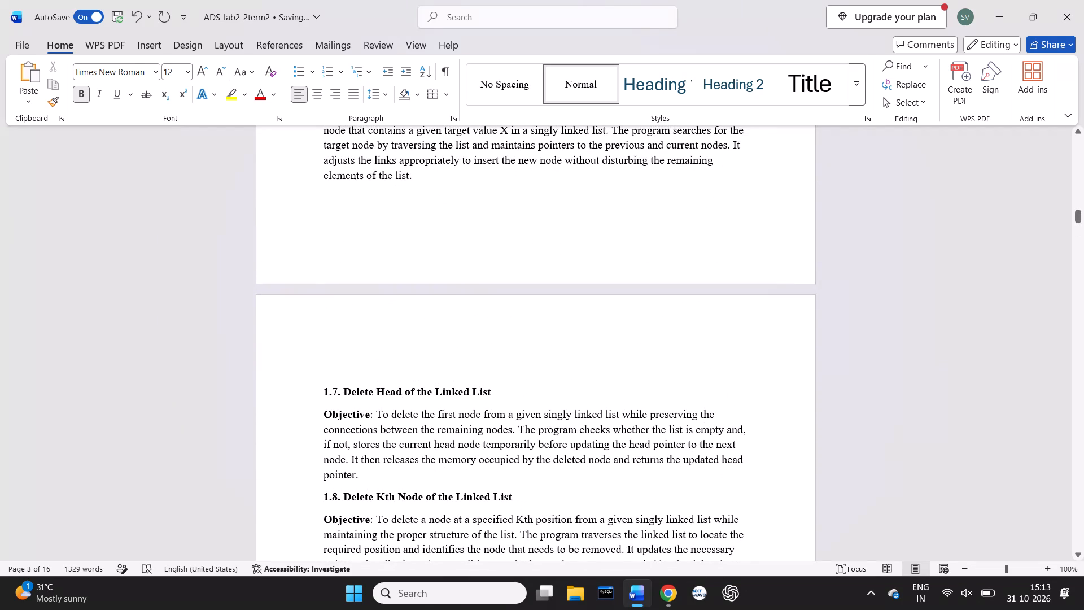
left_click_drag(423, 355, 420, 323)
key("BackSpace")
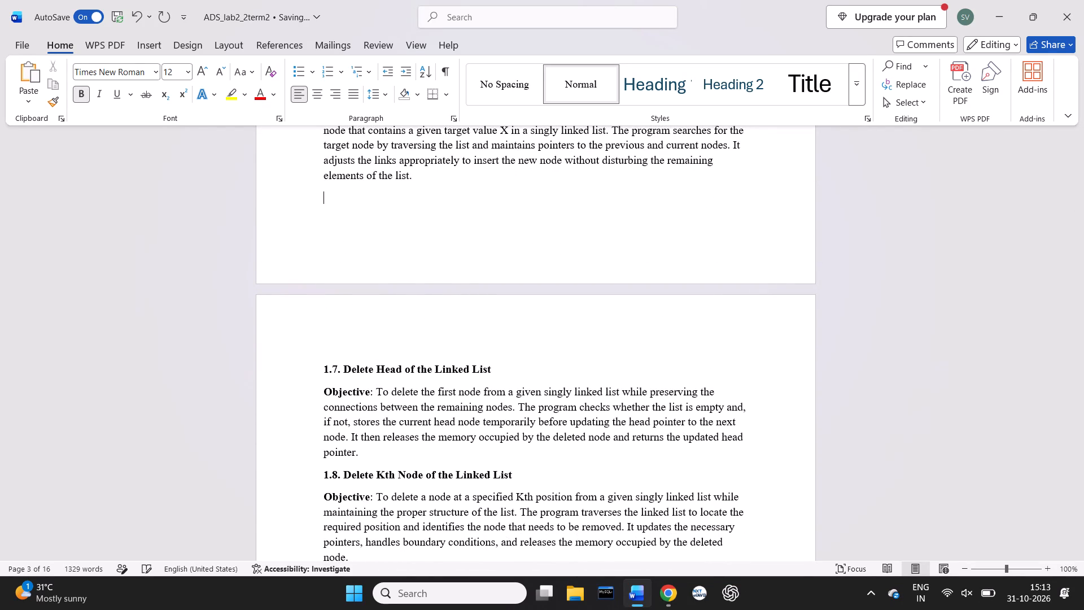
Add an empty line above the "2.2. Linked List Traversal" heading to push it onto the page with its code.
scroll(420, 323, "down", 3)
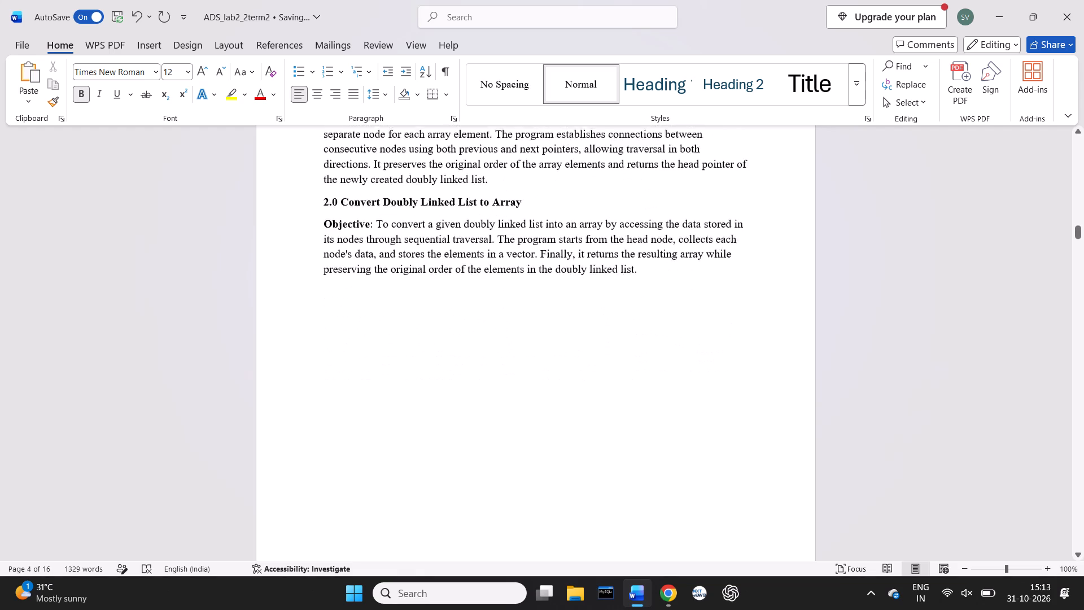
scroll(420, 323, "down", 2)
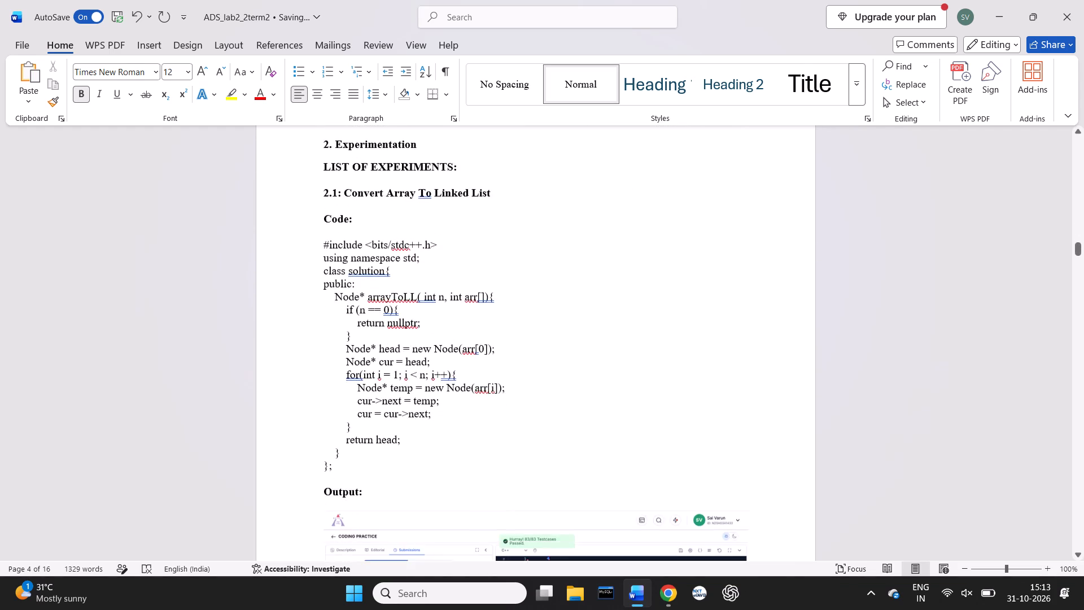
scroll(420, 323, "down", 4)
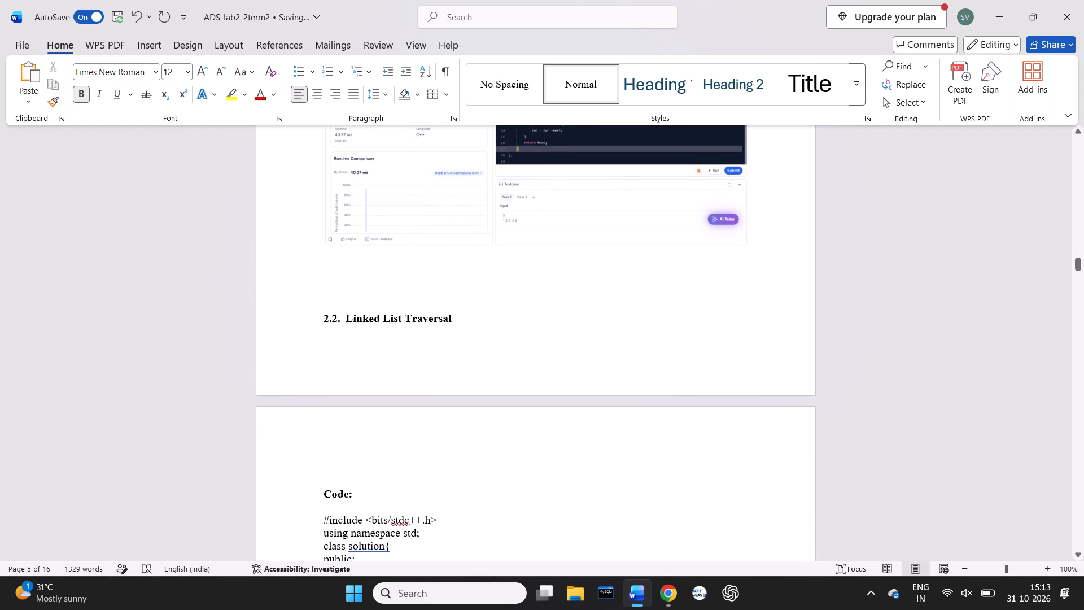
left_click(329, 295)
key("Return")
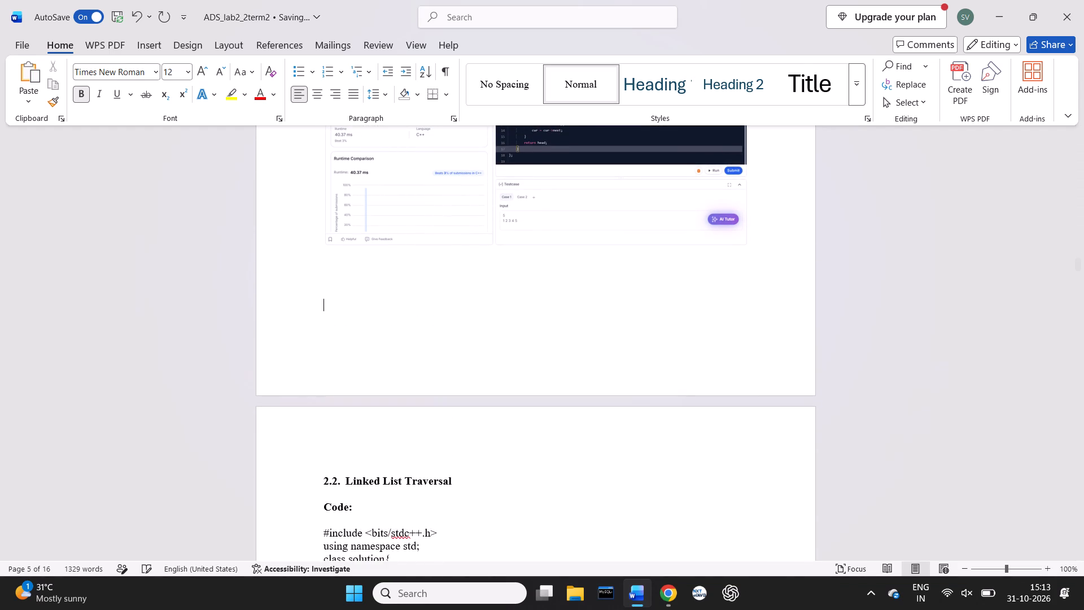
Remove the extra empty space above the "2.3 Length of Linked List" heading at the top of its page.
scroll(329, 295, "down", 6)
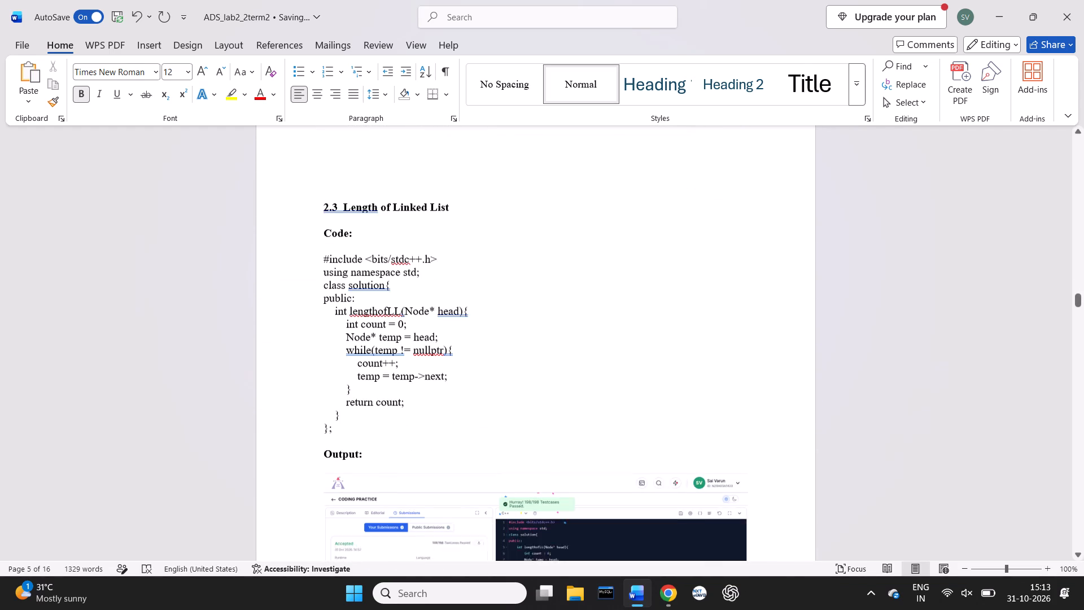
scroll(329, 295, "up", 1)
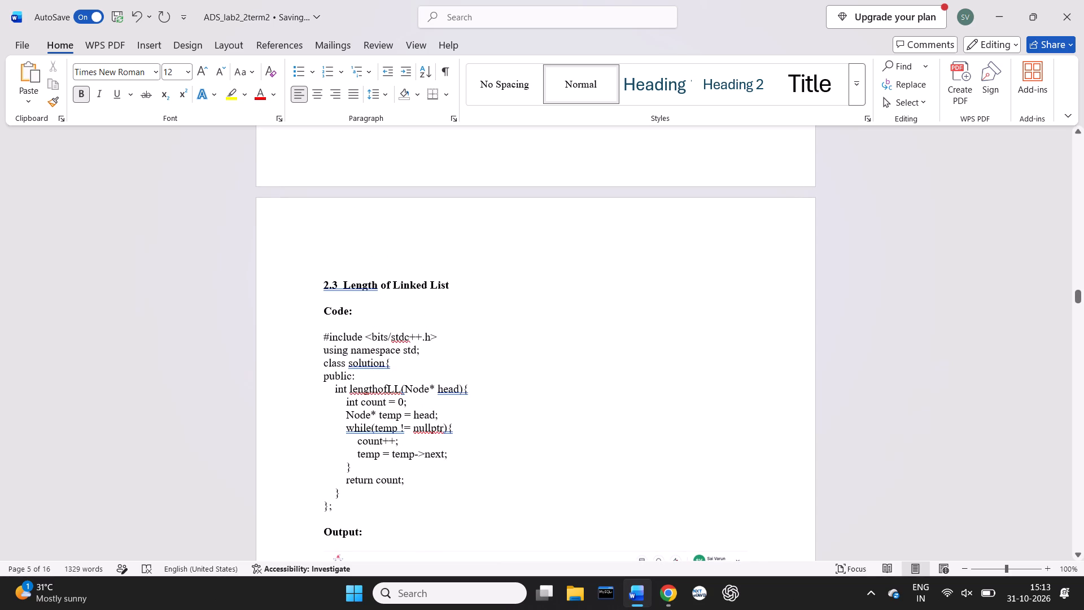
left_click_drag(330, 267, 330, 223)
key("BackSpace")
Check the layout of the experiment pages from section 2.3 to the end of the report, and return to the cover page.
scroll(330, 223, "down", 1)
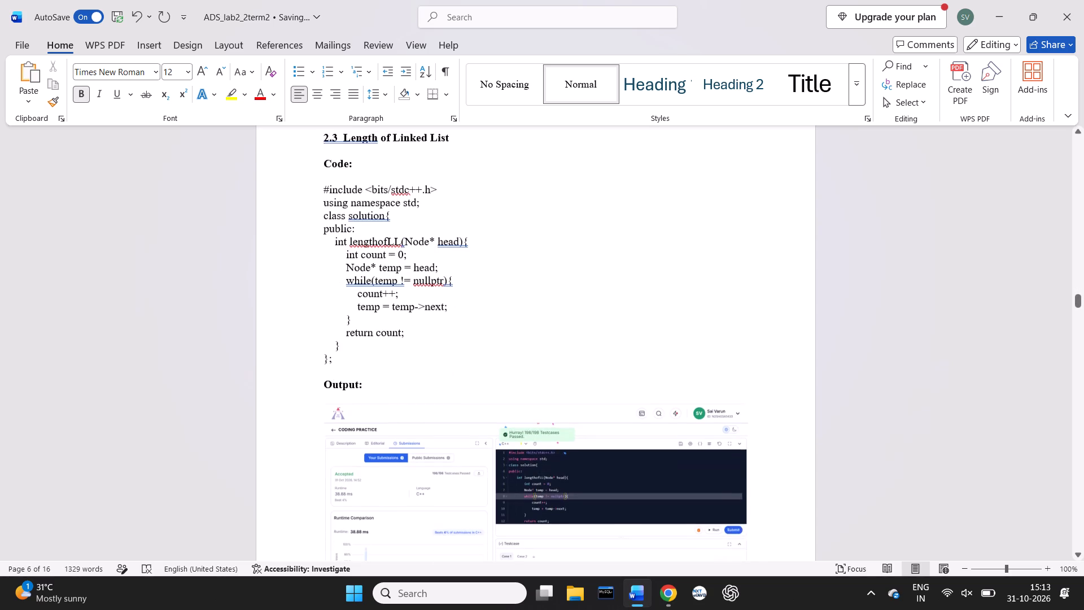
scroll(330, 223, "down", 2)
scroll(330, 223, "up", 1)
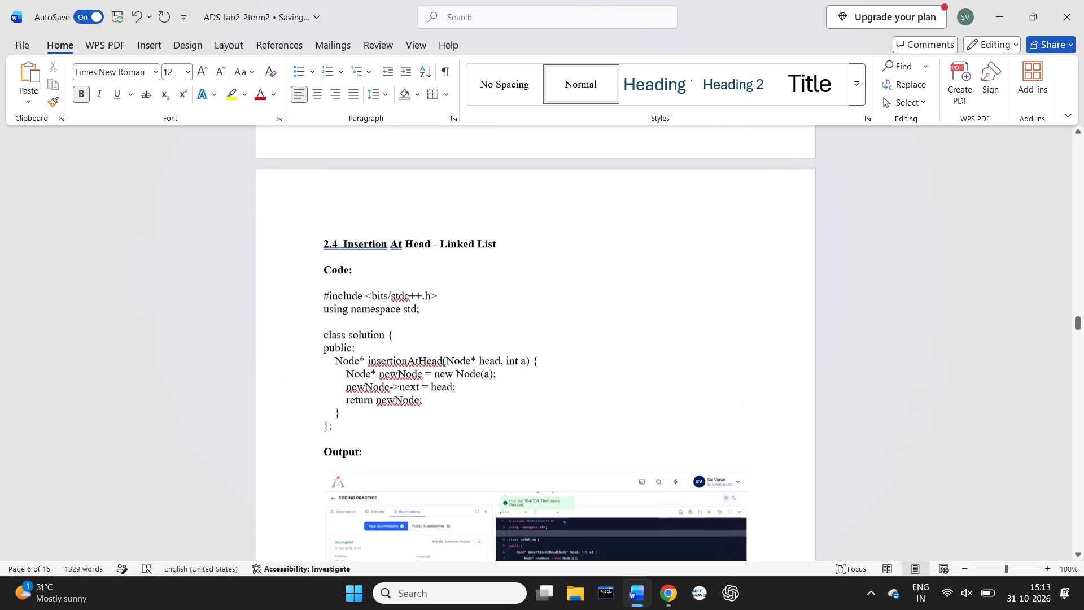
scroll(330, 223, "down", 4)
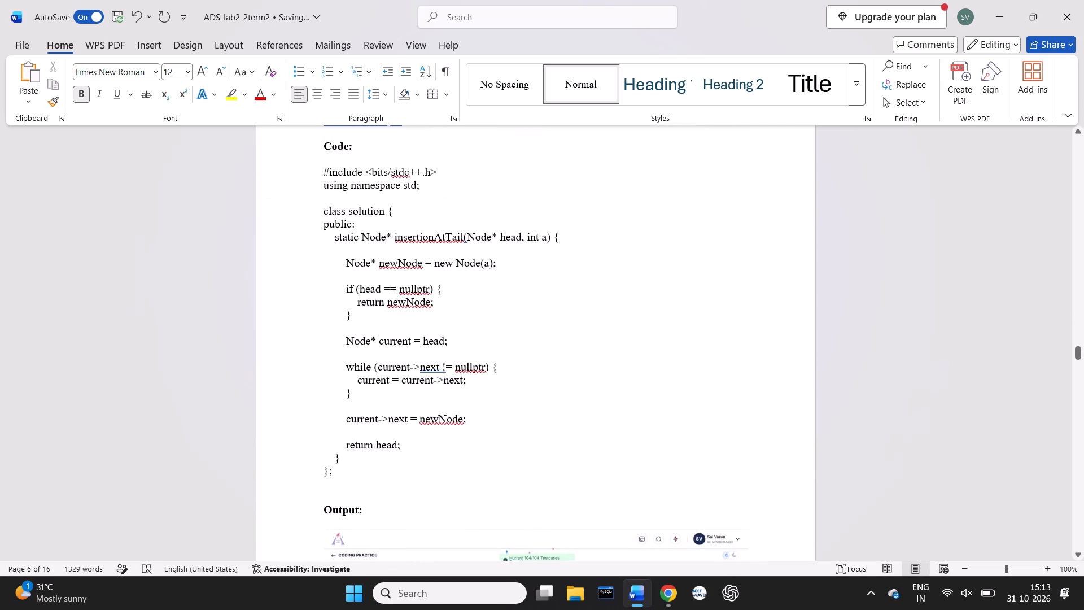
scroll(330, 223, "down", 4)
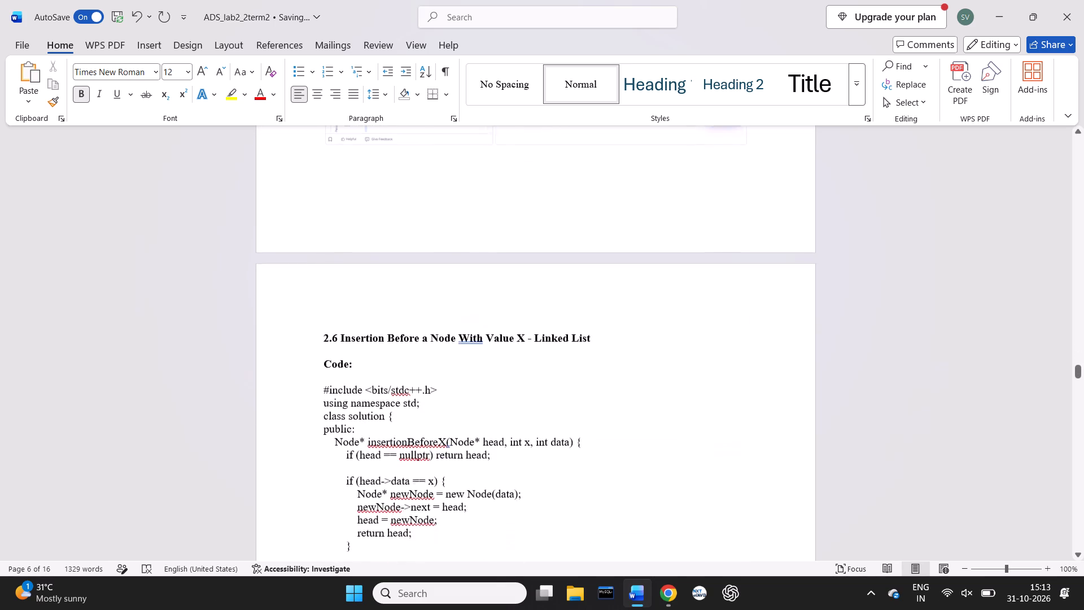
scroll(330, 223, "down", 6)
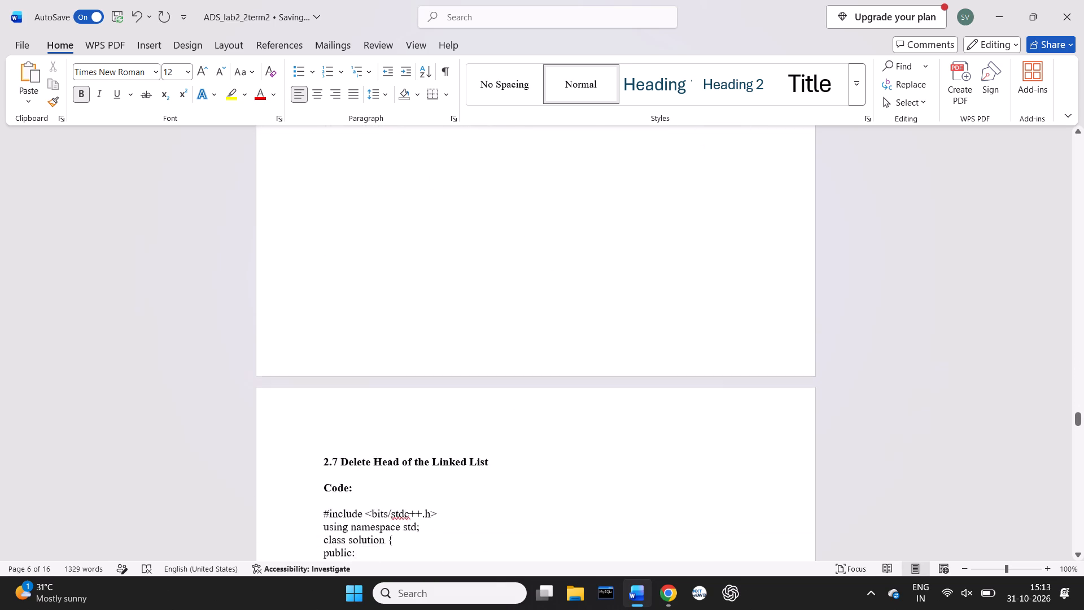
scroll(330, 223, "down", 7)
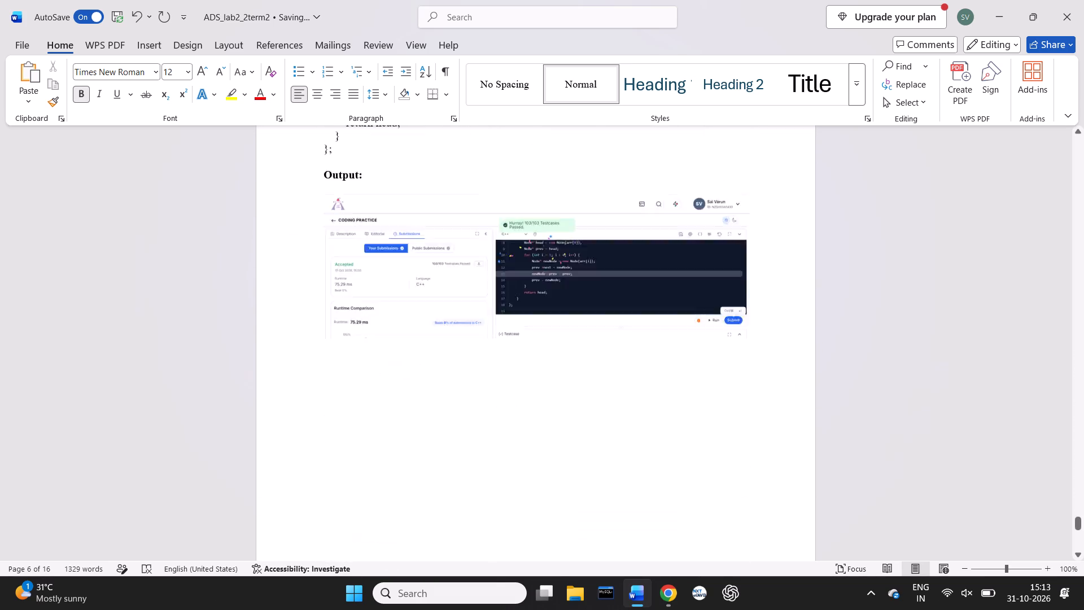
scroll(330, 223, "down", 2)
scroll(330, 223, "up", 15)
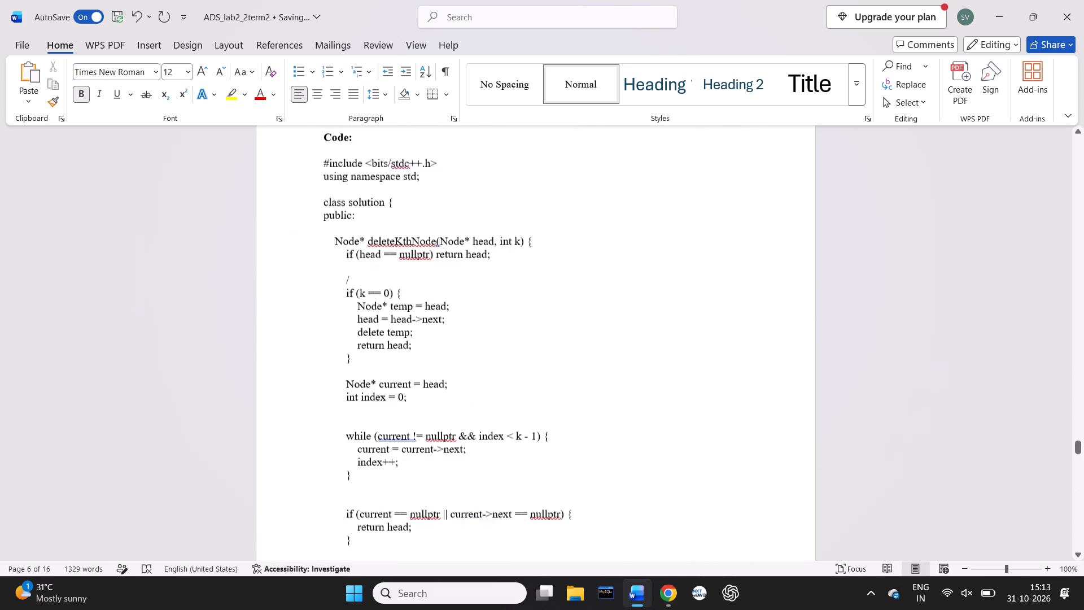
scroll(330, 223, "up", 20)
scroll(330, 223, "up", 9)
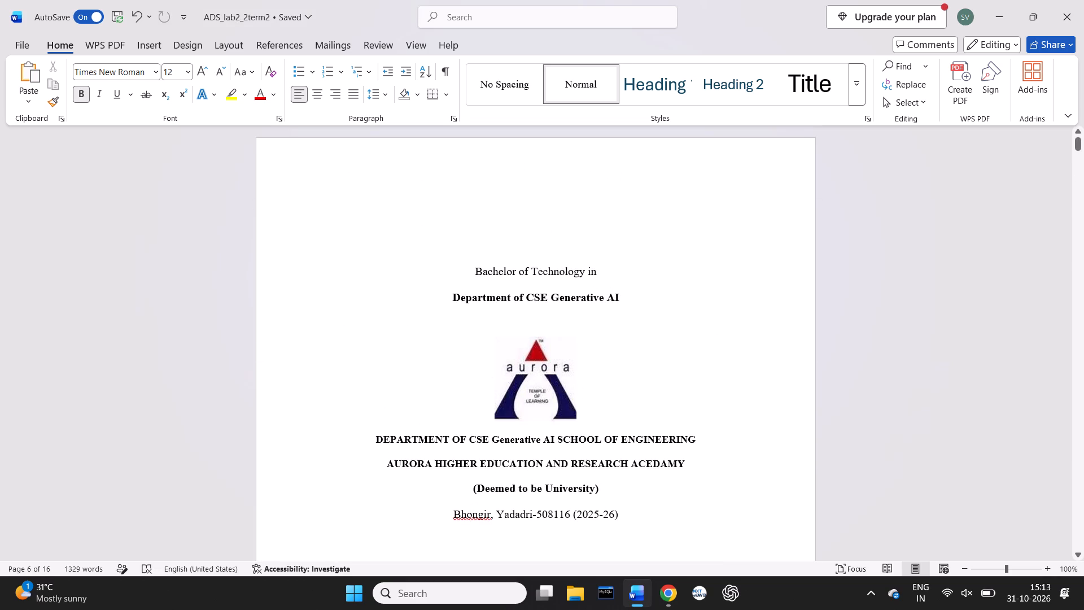
Open the report's PDF/XPS export options and start the accessibility investigation.
left_click(26, 46)
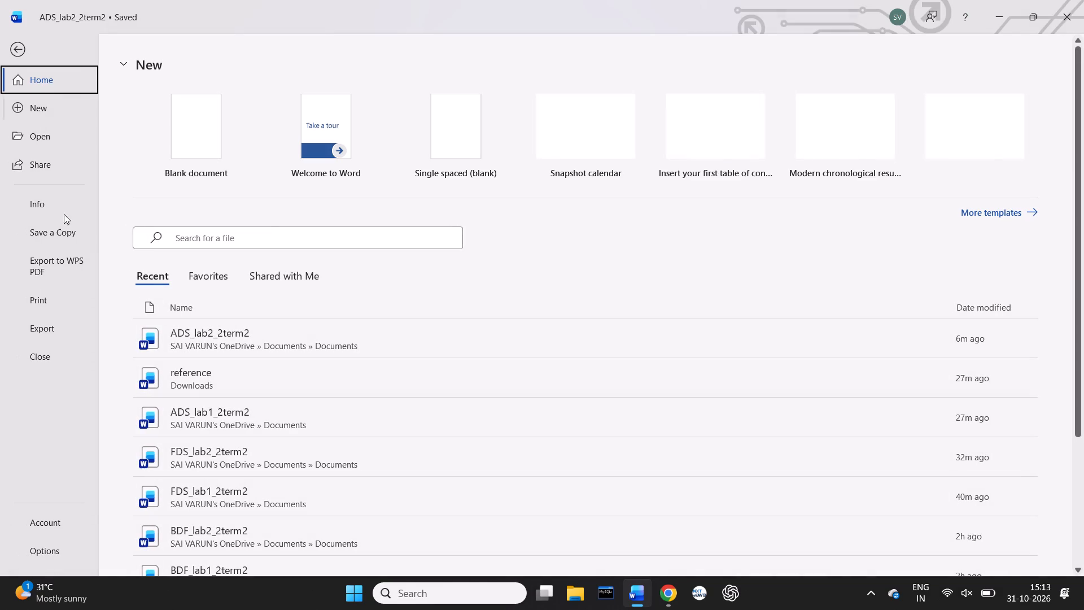
left_click(58, 328)
left_click(384, 185)
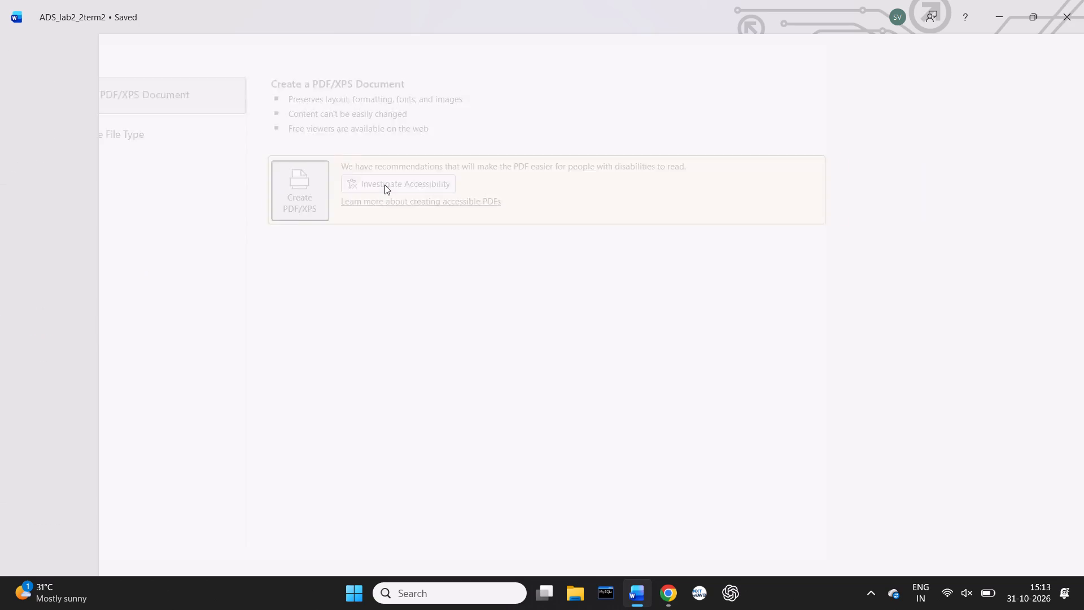
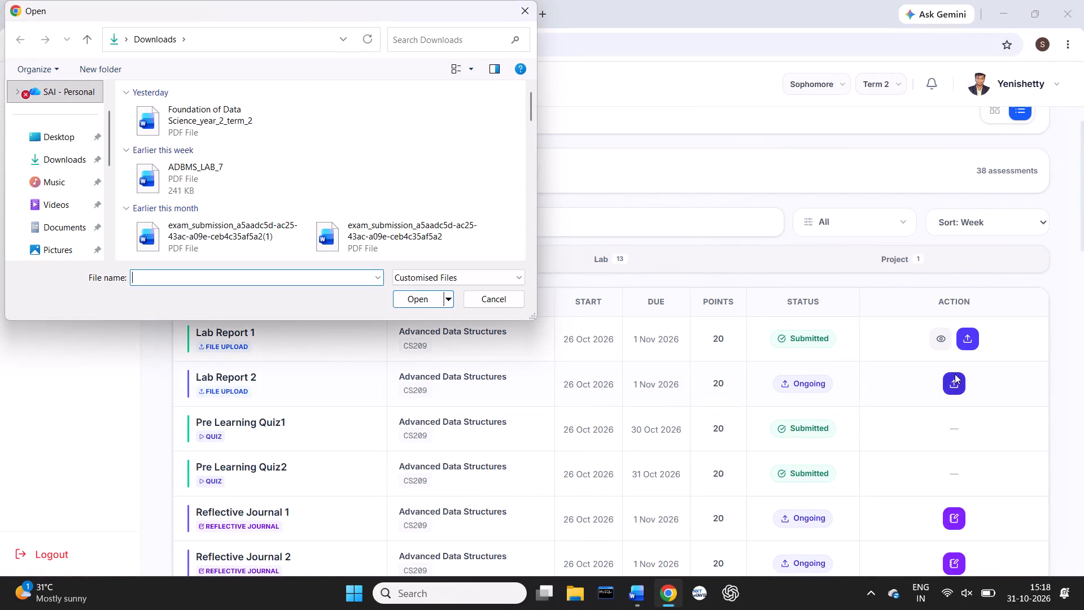
Upload ADS_lab2_2term2.pdf from the Documents folder as the submission for Lab Report 2 in Advanced Data Structures.
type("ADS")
left_click(90, 223)
left_click(186, 274)
left_click(186, 274)
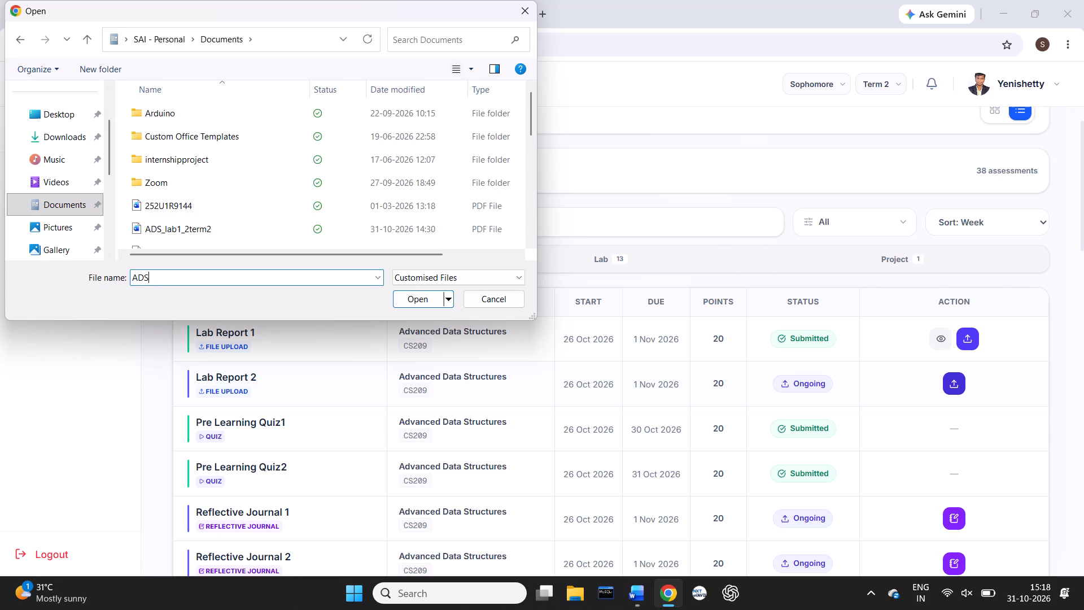
key("BackSpace")
key("BackSpace")
key("BackSpace")
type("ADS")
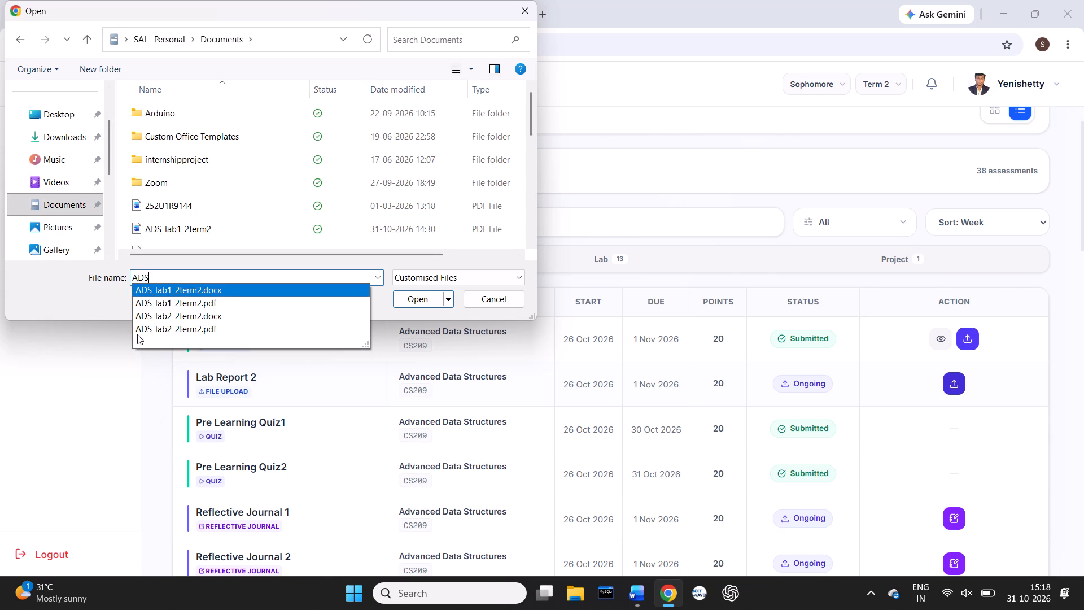
left_click(149, 332)
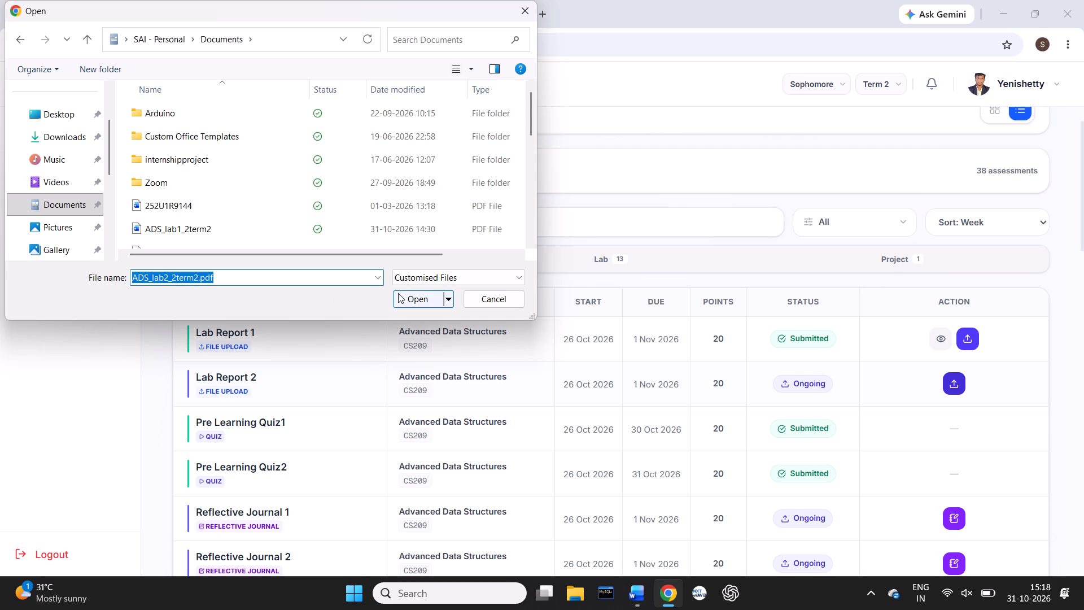
left_click(398, 293)
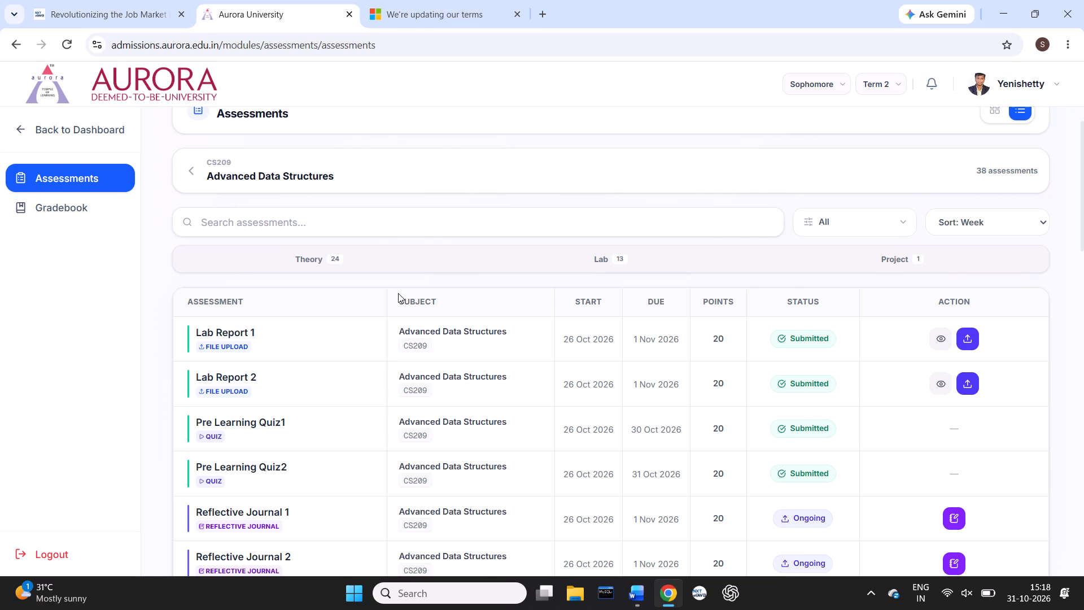
Open the submitted Lab Report 2 PDF, check its pages from the cover to the final experiment, and close it.
left_click(941, 382)
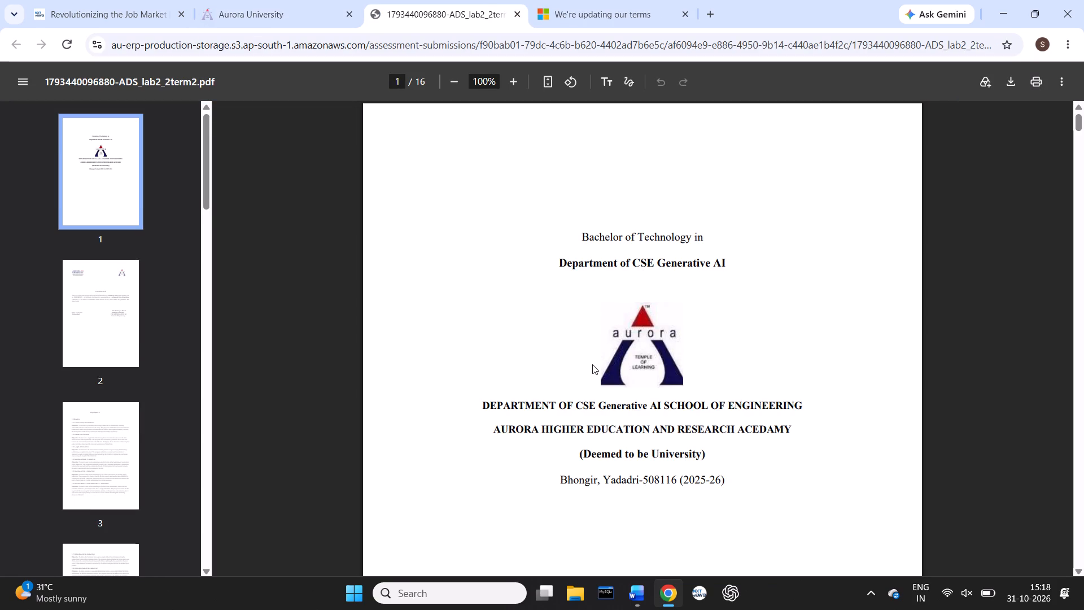
scroll(592, 364, "down", 6)
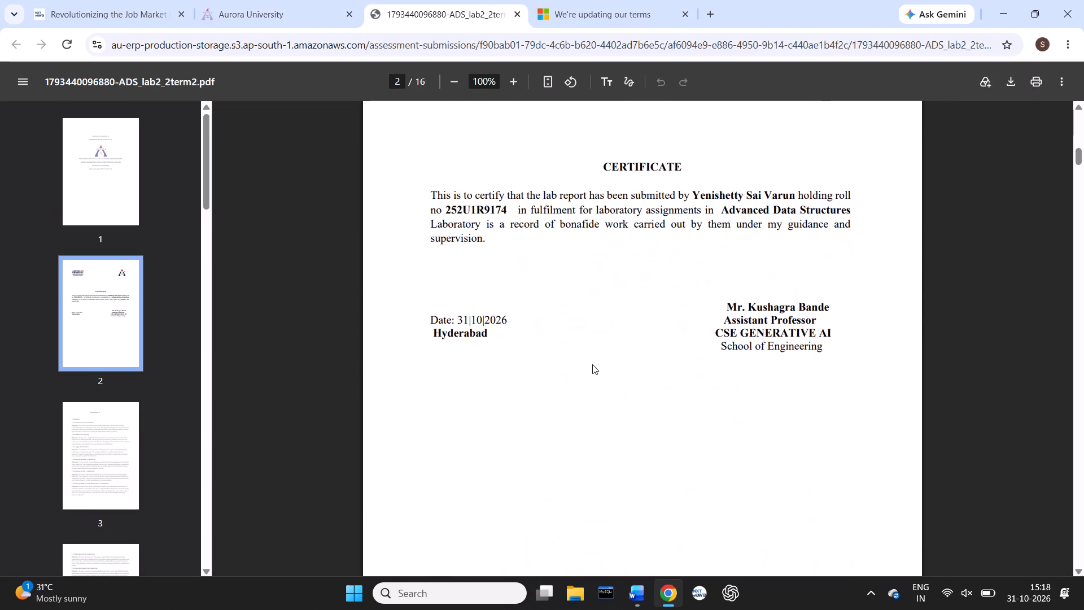
scroll(592, 364, "down", 10)
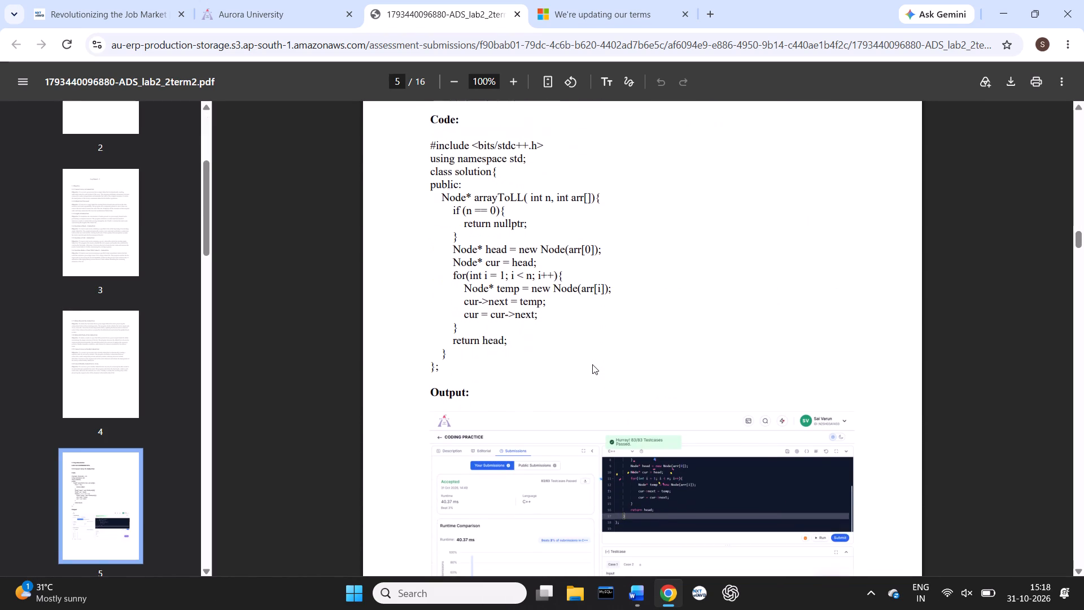
scroll(592, 364, "down", 4)
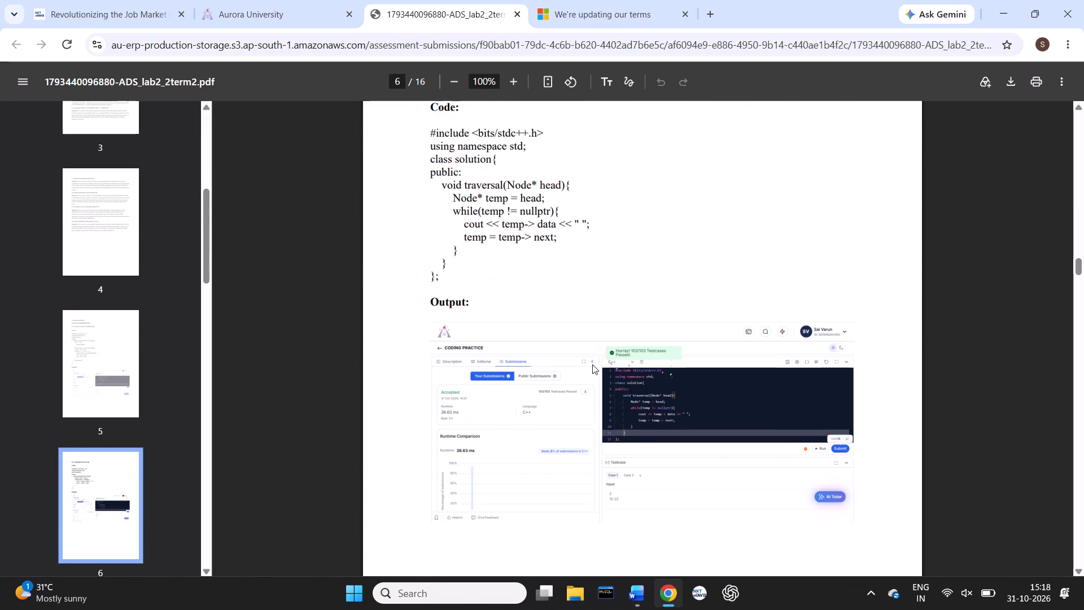
scroll(592, 364, "down", 5)
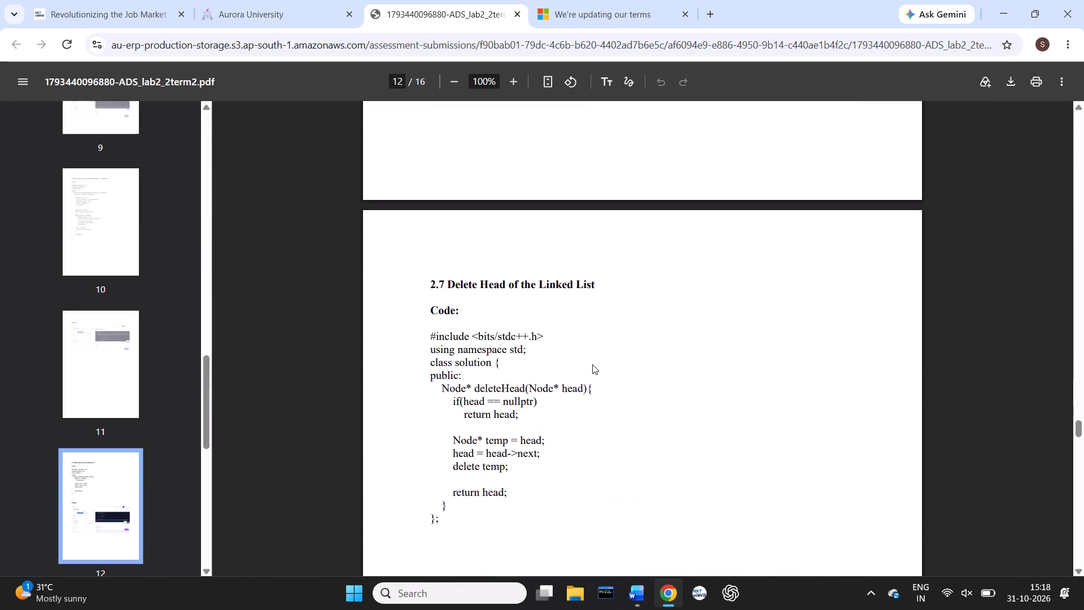
scroll(592, 364, "down", 8)
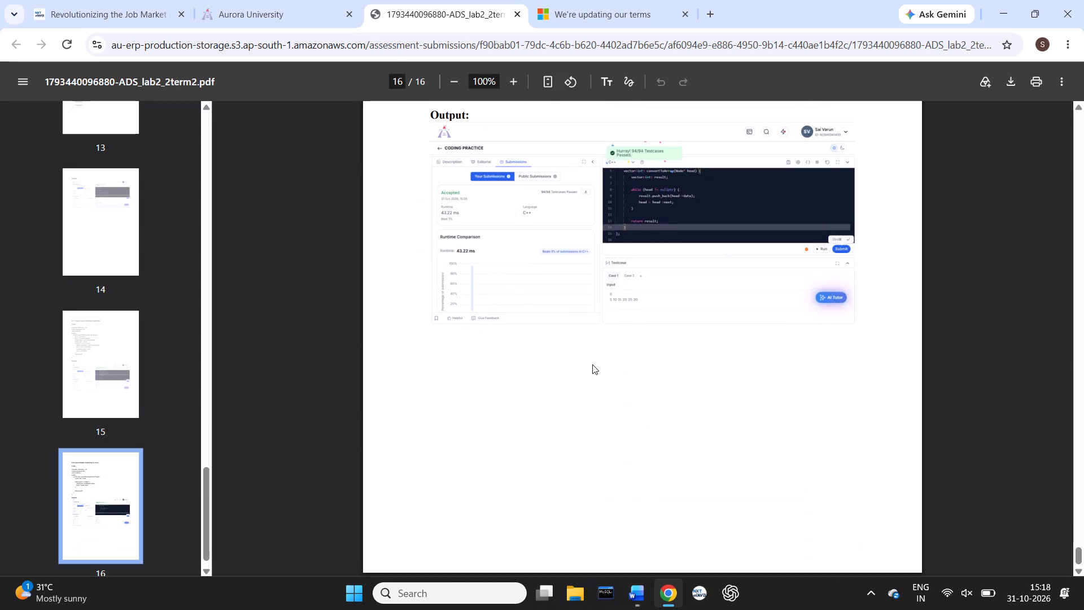
scroll(592, 364, "up", 6)
scroll(592, 364, "down", 3)
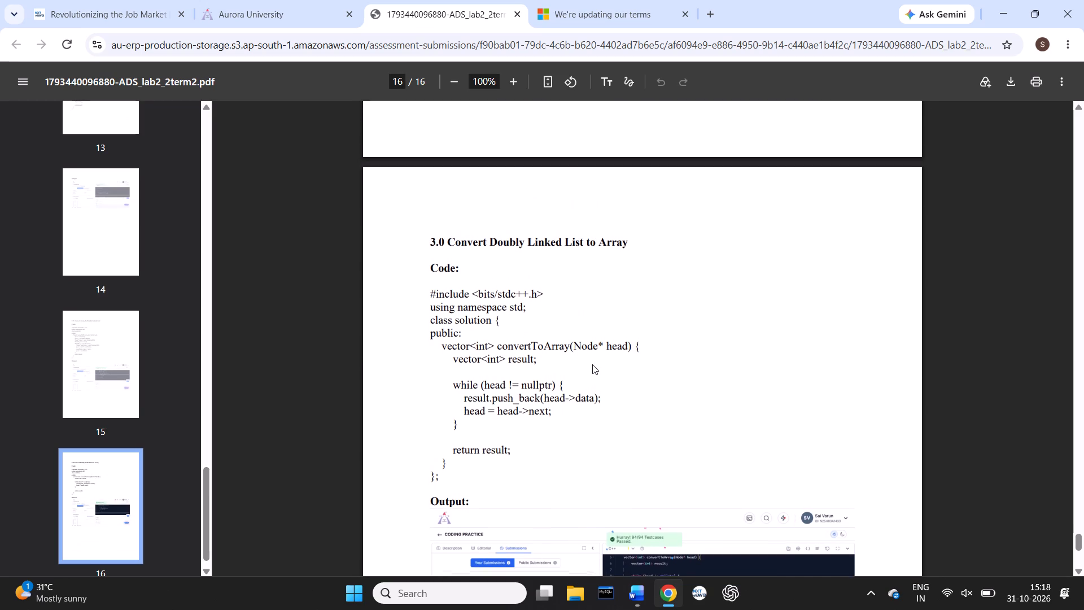
scroll(592, 364, "down", 1)
scroll(592, 364, "up", 9)
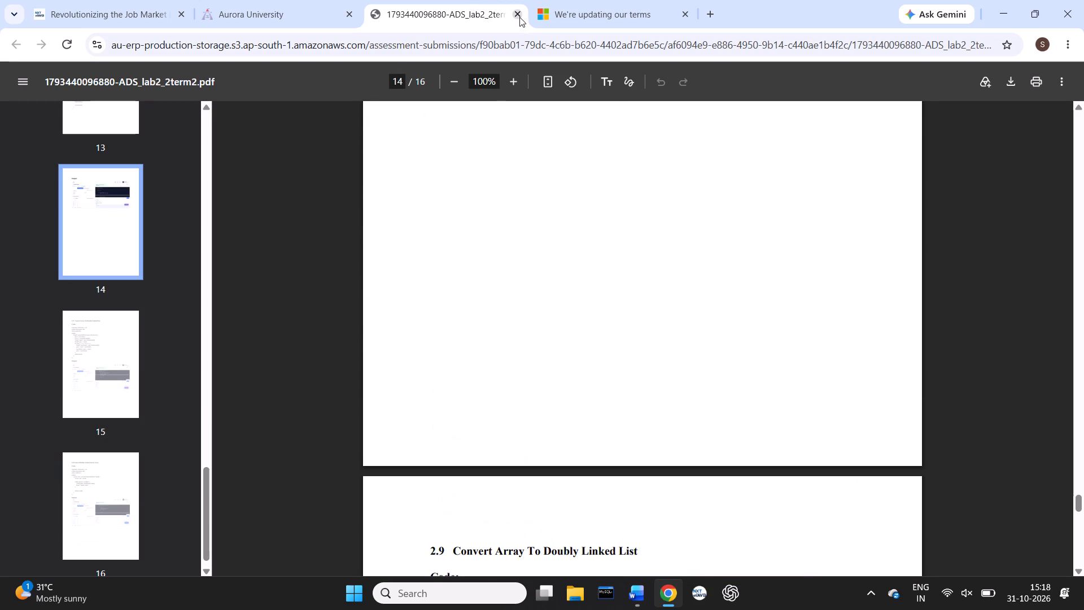
left_click(519, 14)
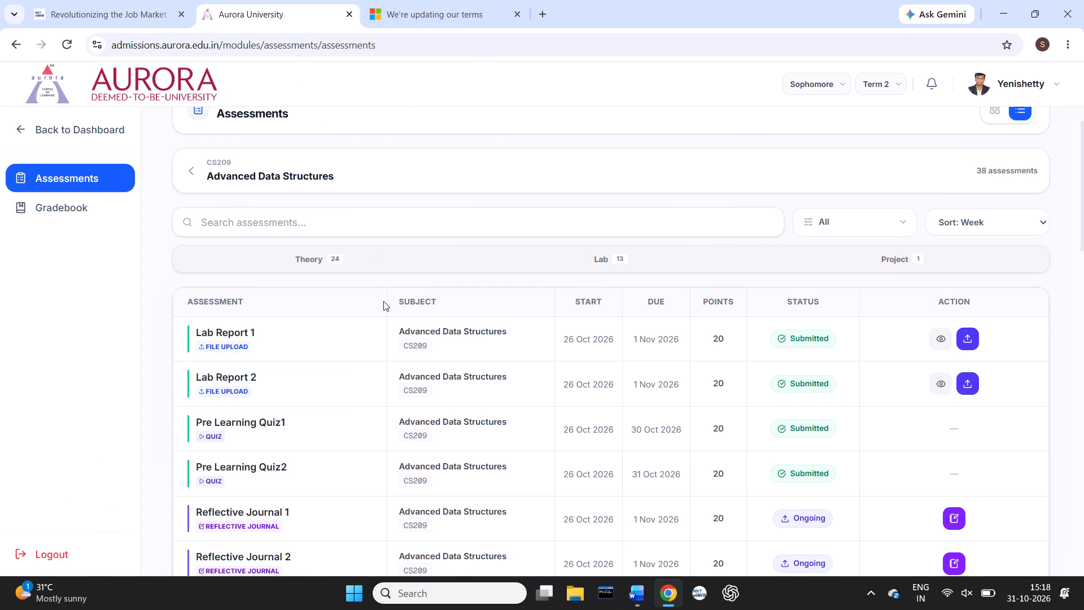
Go back to the subject overview, look over each subject's due assessments, and reopen the Advanced Data Structures assessments.
scroll(221, 163, "up", 1)
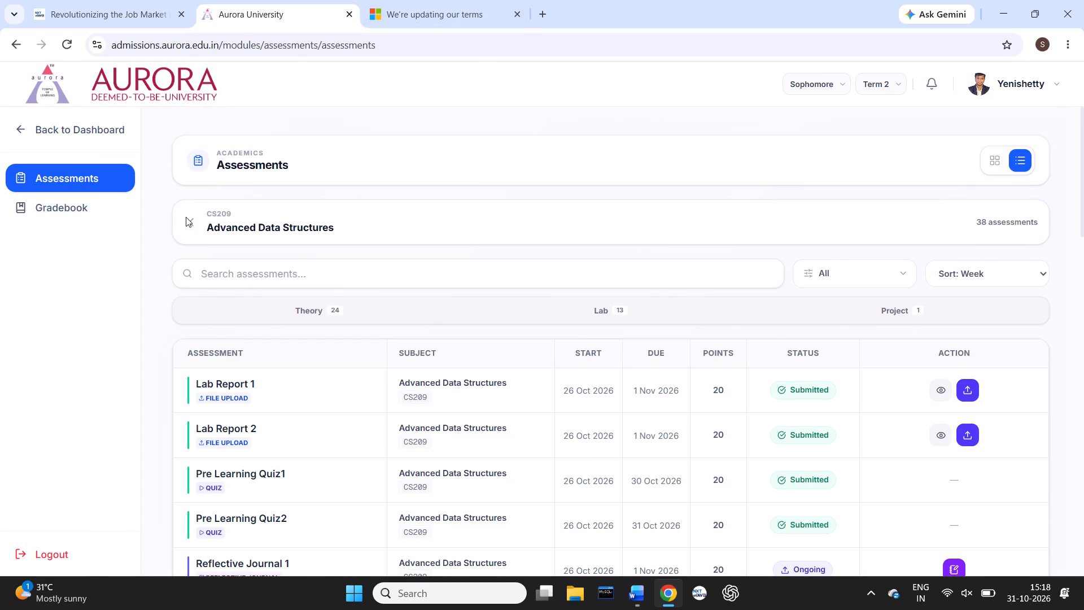
left_click(190, 222)
scroll(266, 321, "down", 2)
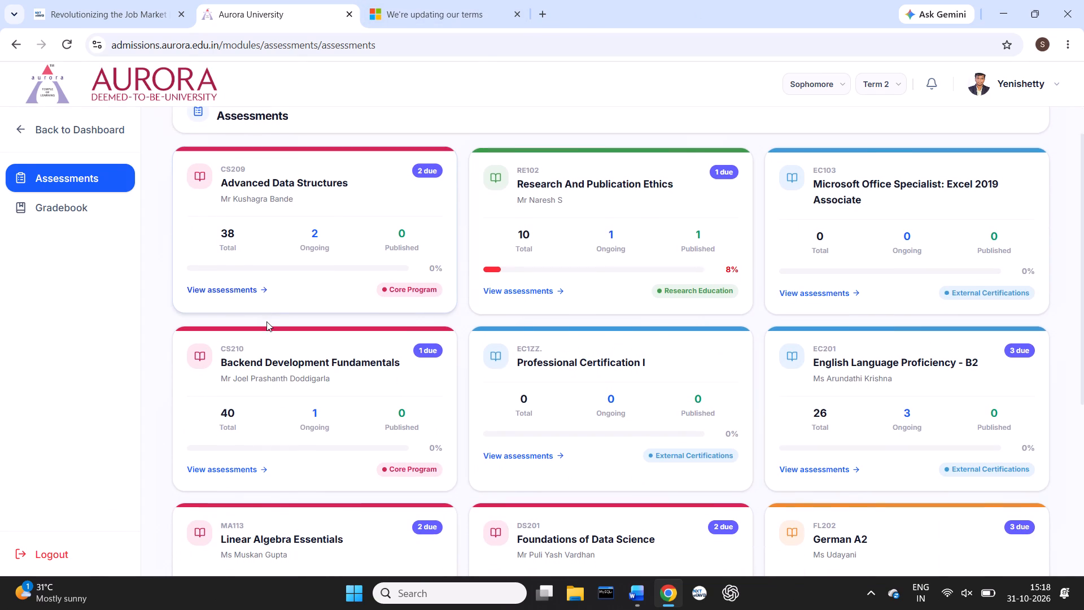
scroll(266, 321, "down", 4)
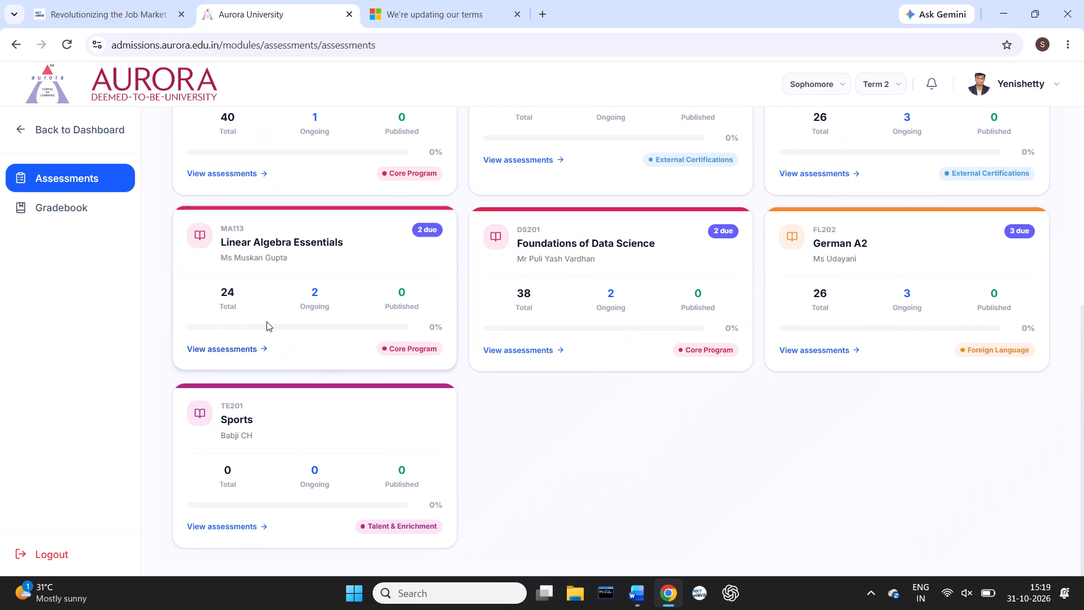
scroll(266, 321, "up", 3)
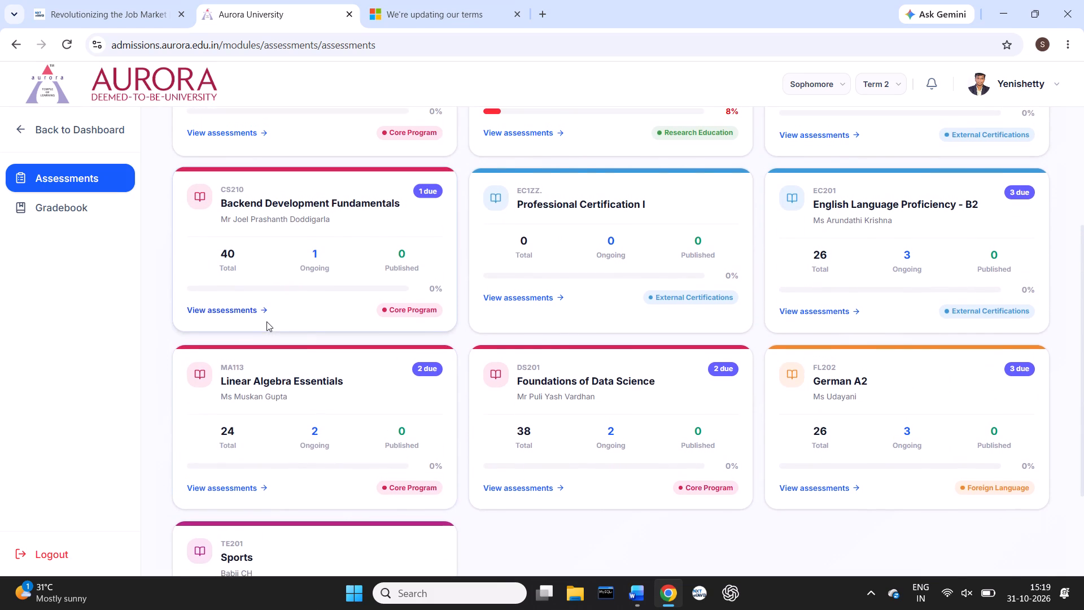
scroll(266, 321, "up", 1)
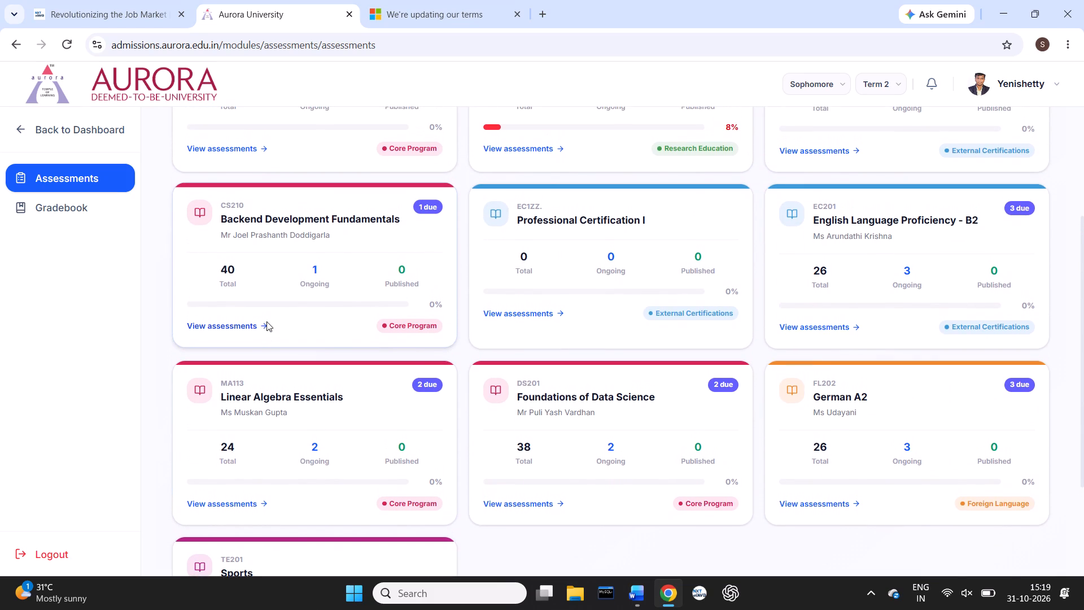
scroll(266, 321, "up", 1)
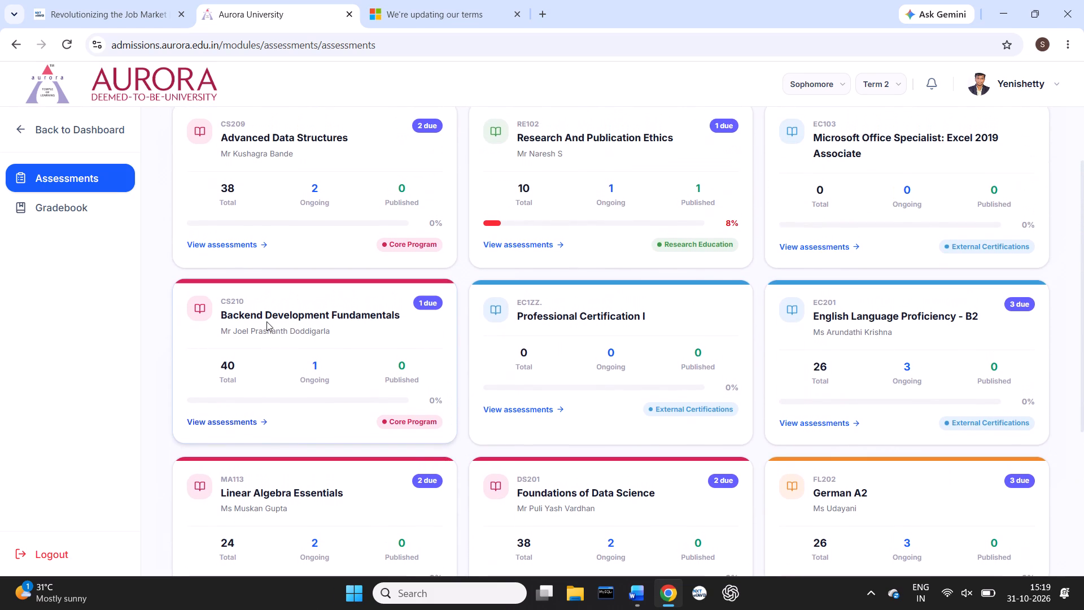
scroll(266, 321, "up", 2)
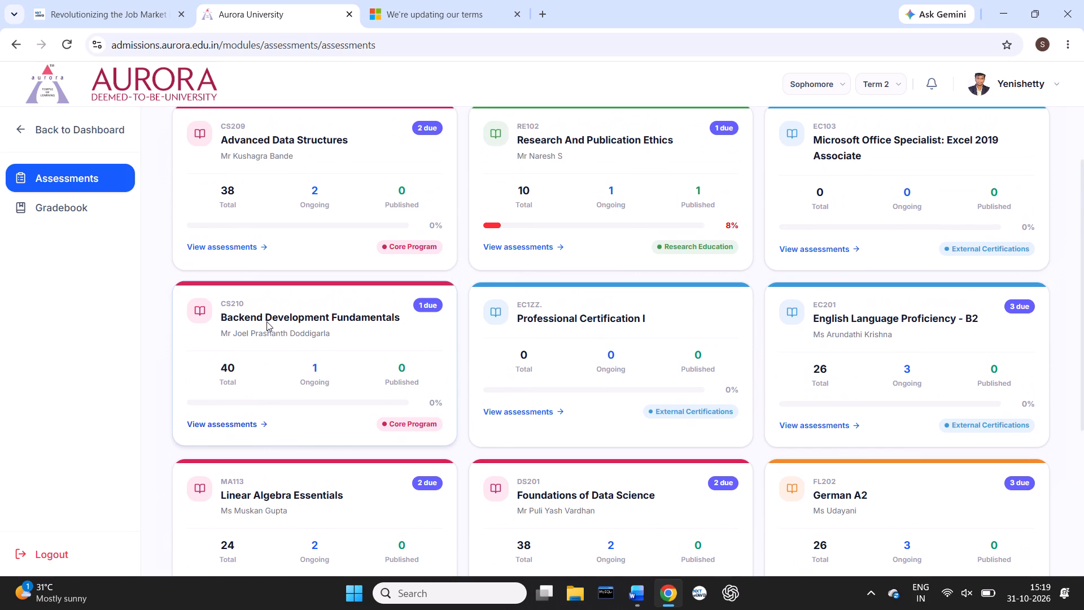
scroll(266, 321, "down", 2)
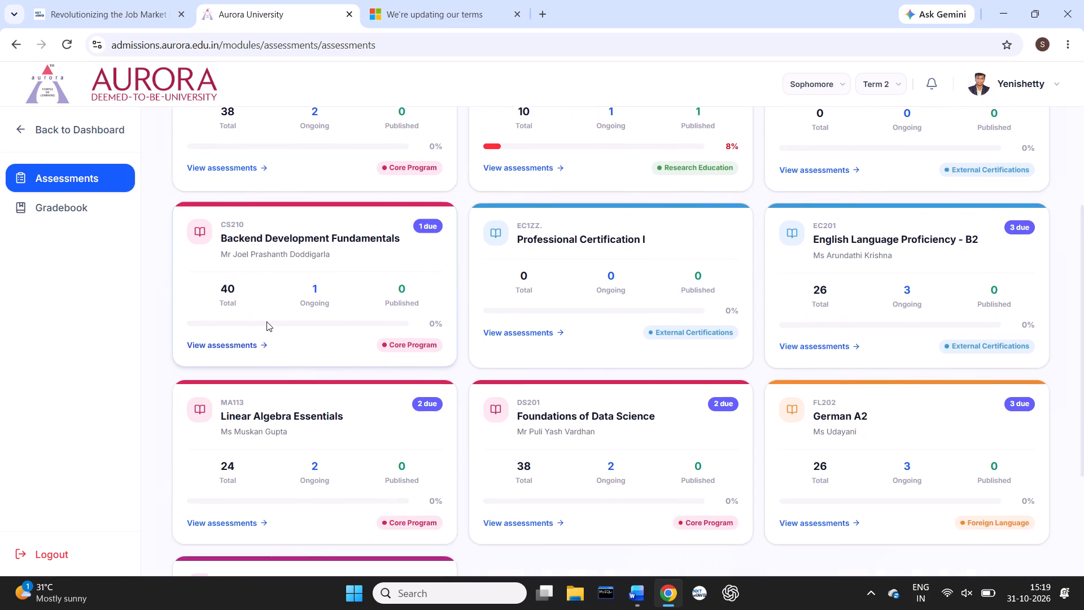
scroll(266, 321, "down", 1)
scroll(266, 321, "up", 4)
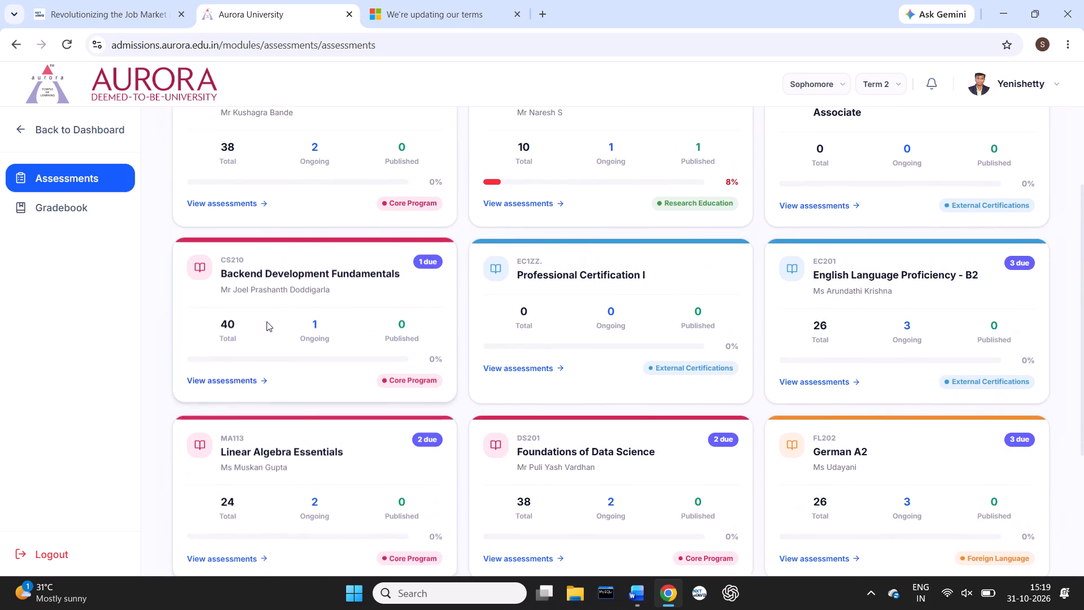
scroll(266, 321, "up", 1)
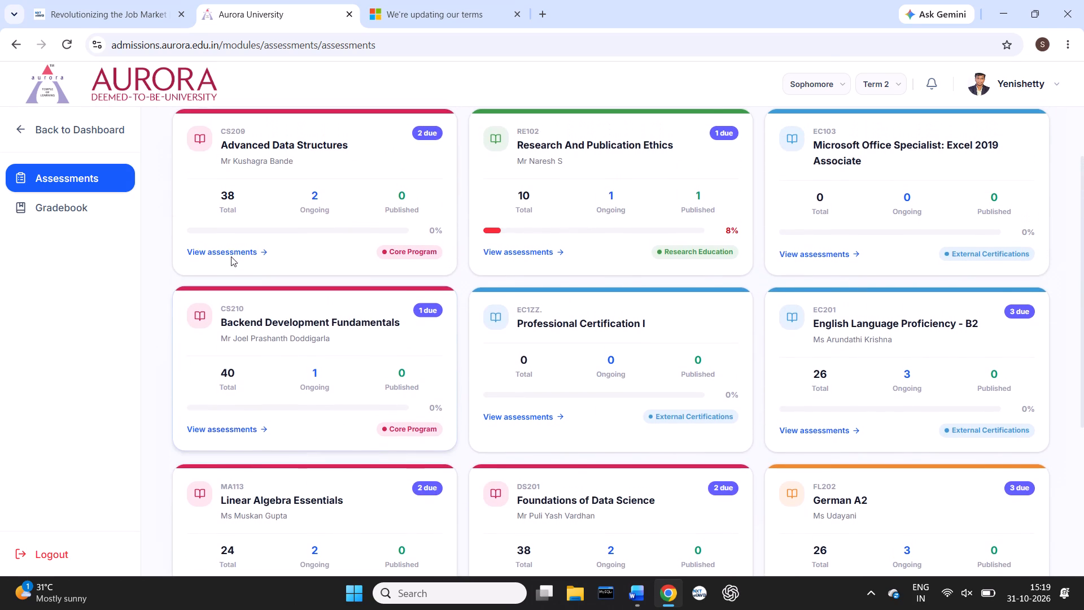
left_click(217, 250)
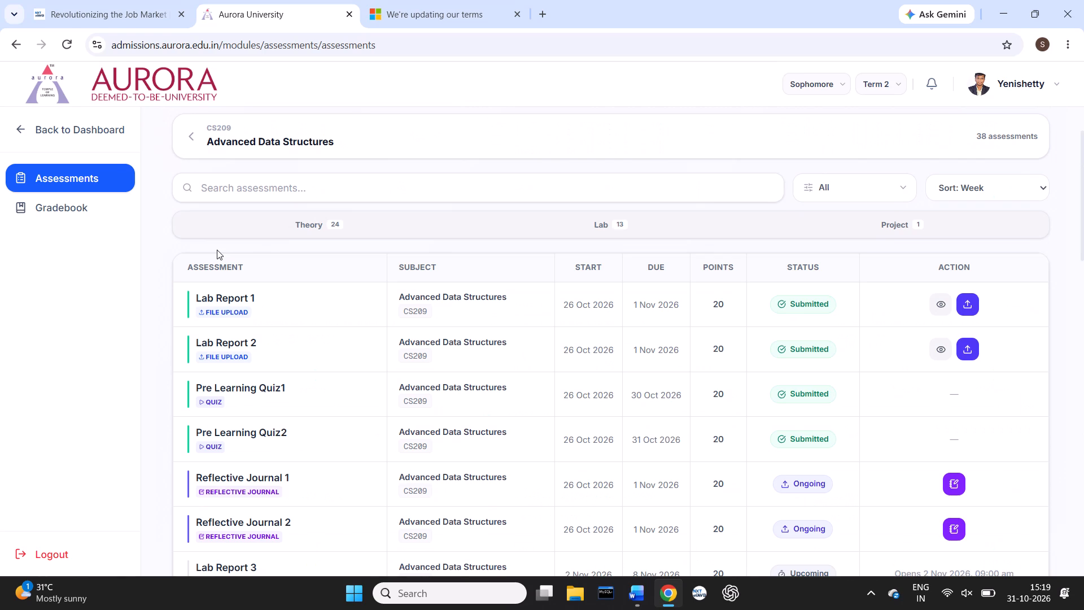
Look over the ongoing and upcoming Advanced Data Structures assessments below the submitted lab reports.
scroll(217, 250, "down", 2)
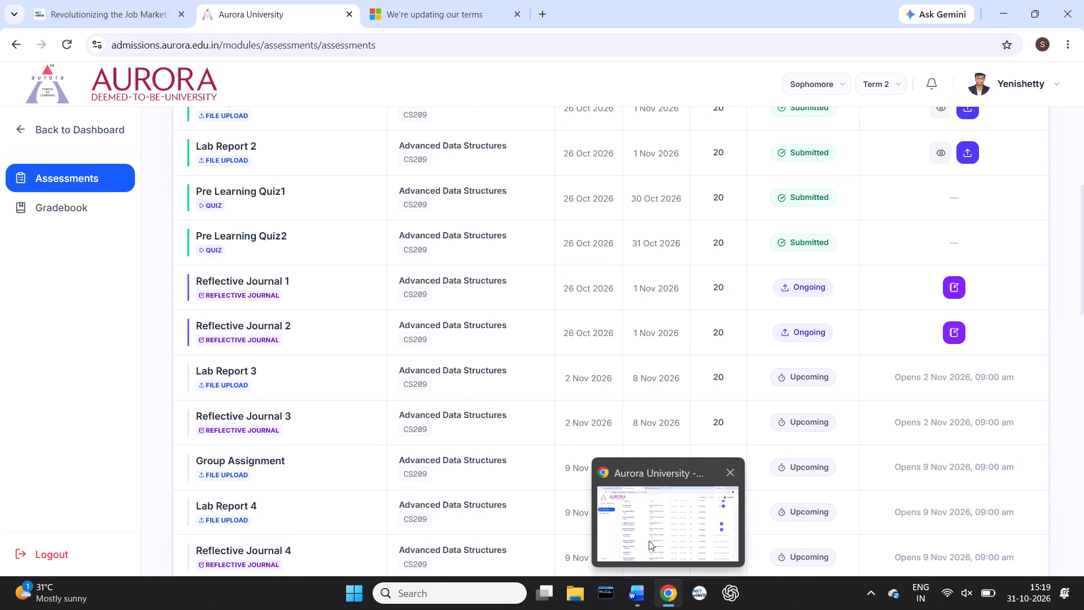
left_click(648, 537)
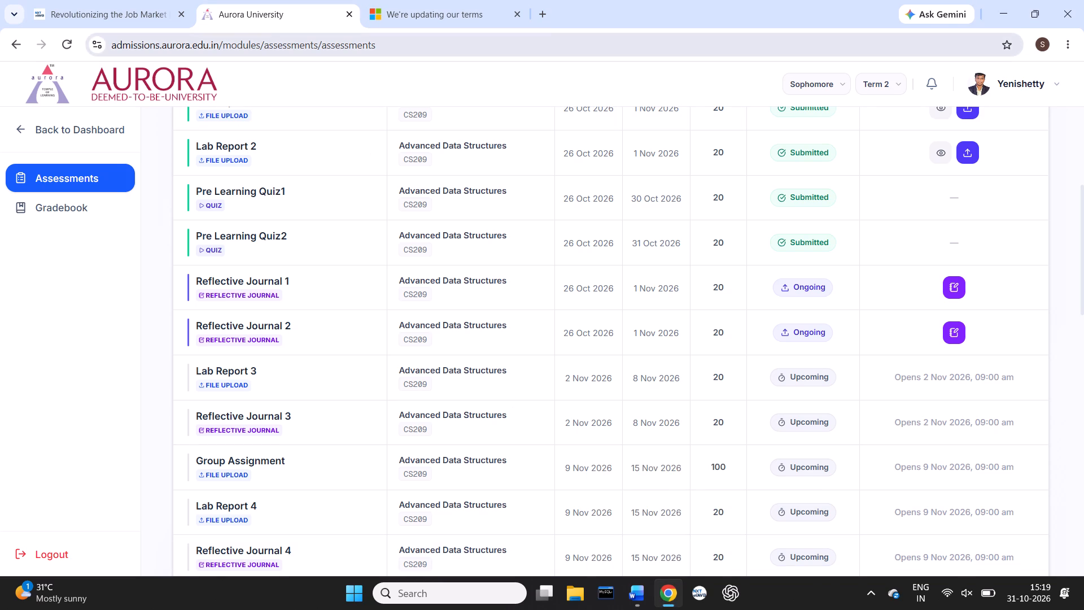
Open a new browser tab and close the "We're updating our terms" tab.
left_click(545, 21)
left_click(519, 14)
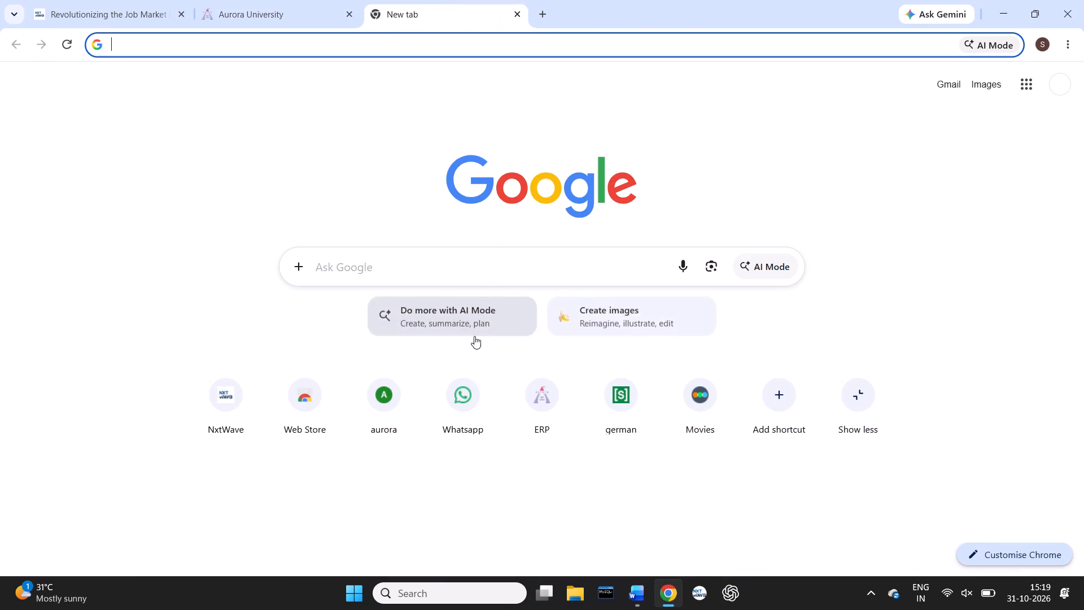